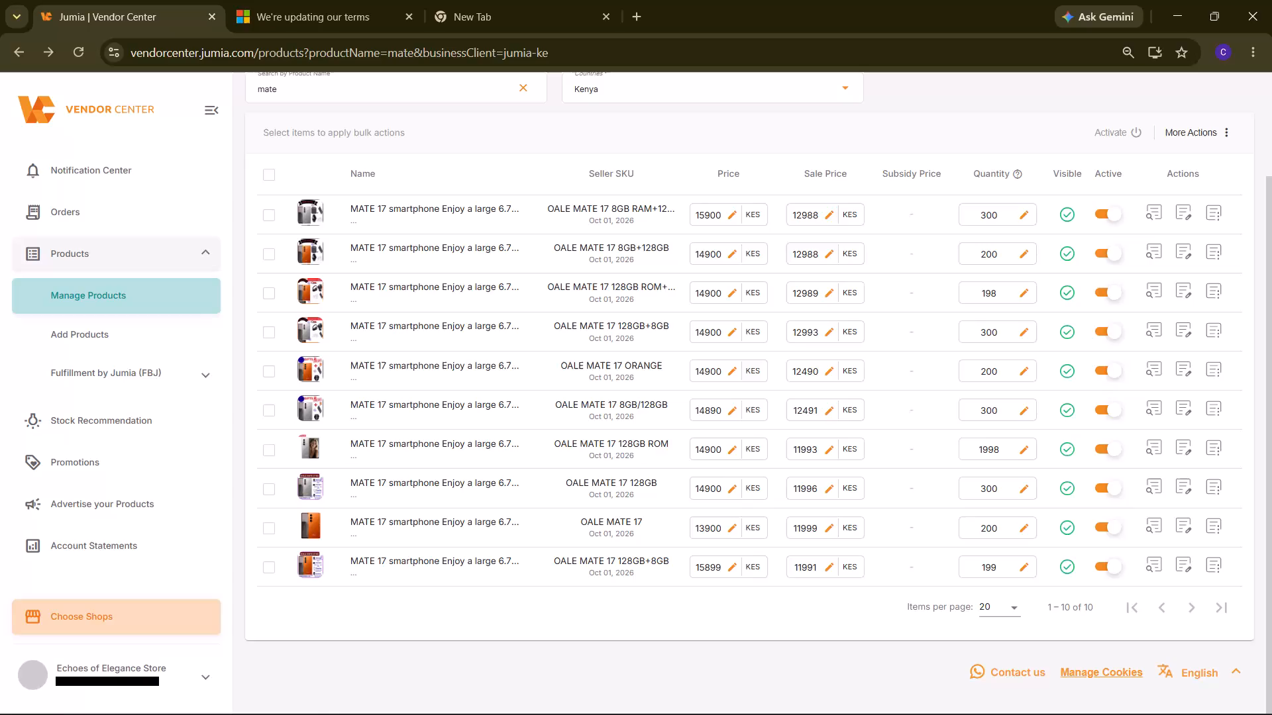
Switch from the Jumia product list to the blank new browser tab.
{"action": "left_click", "coordinate": [519, 23]}
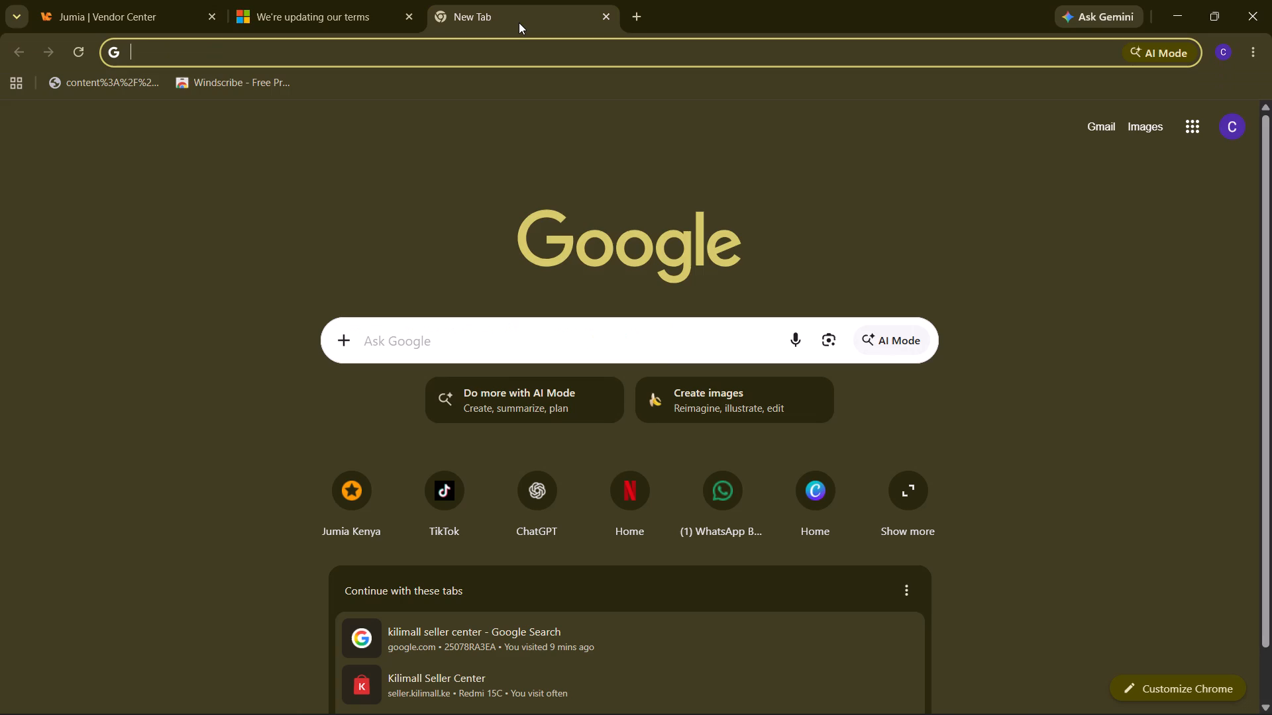
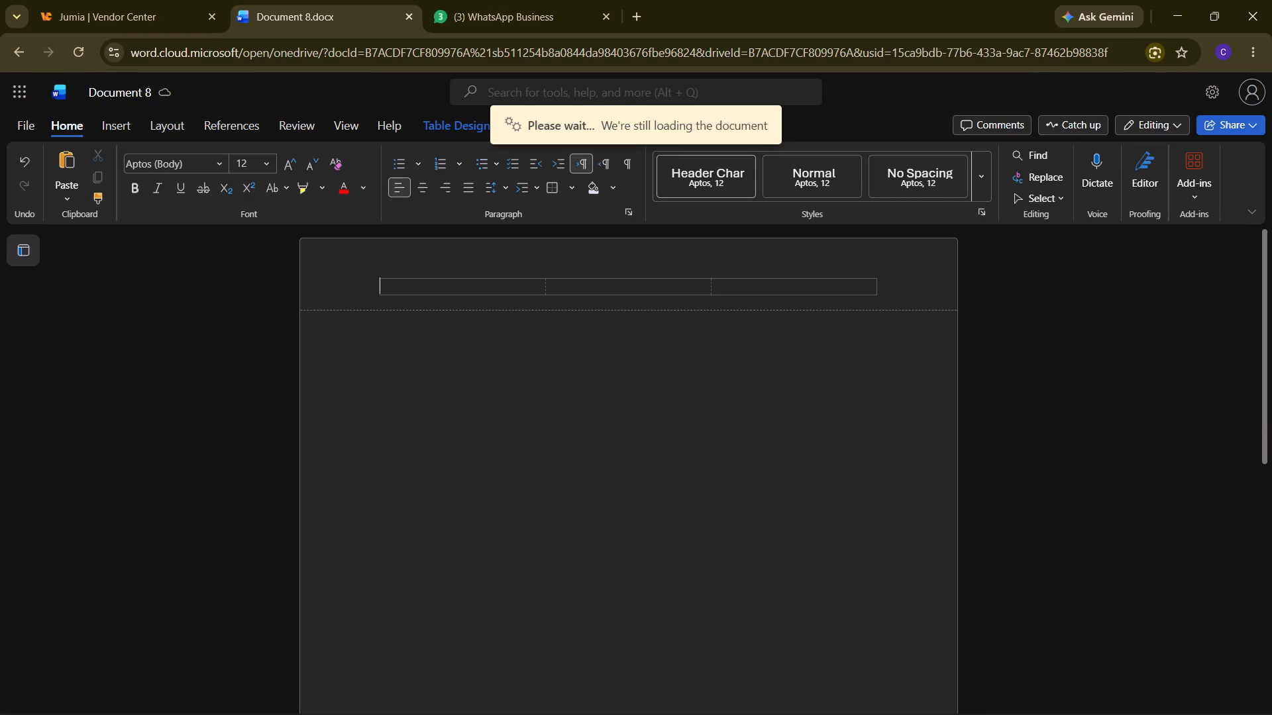
Create a new blank document from the open Document 8.
{"action": "left_click", "coordinate": [317, 324]}
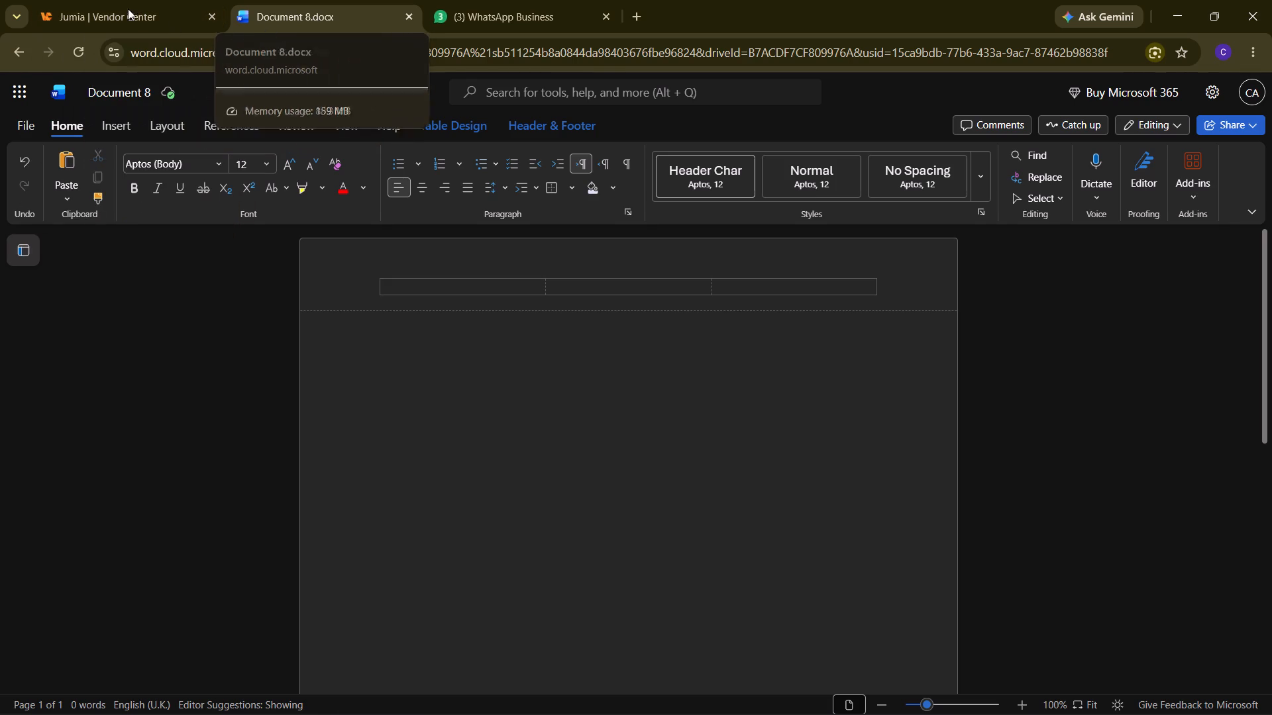
{"action": "left_click", "coordinate": [22, 124]}
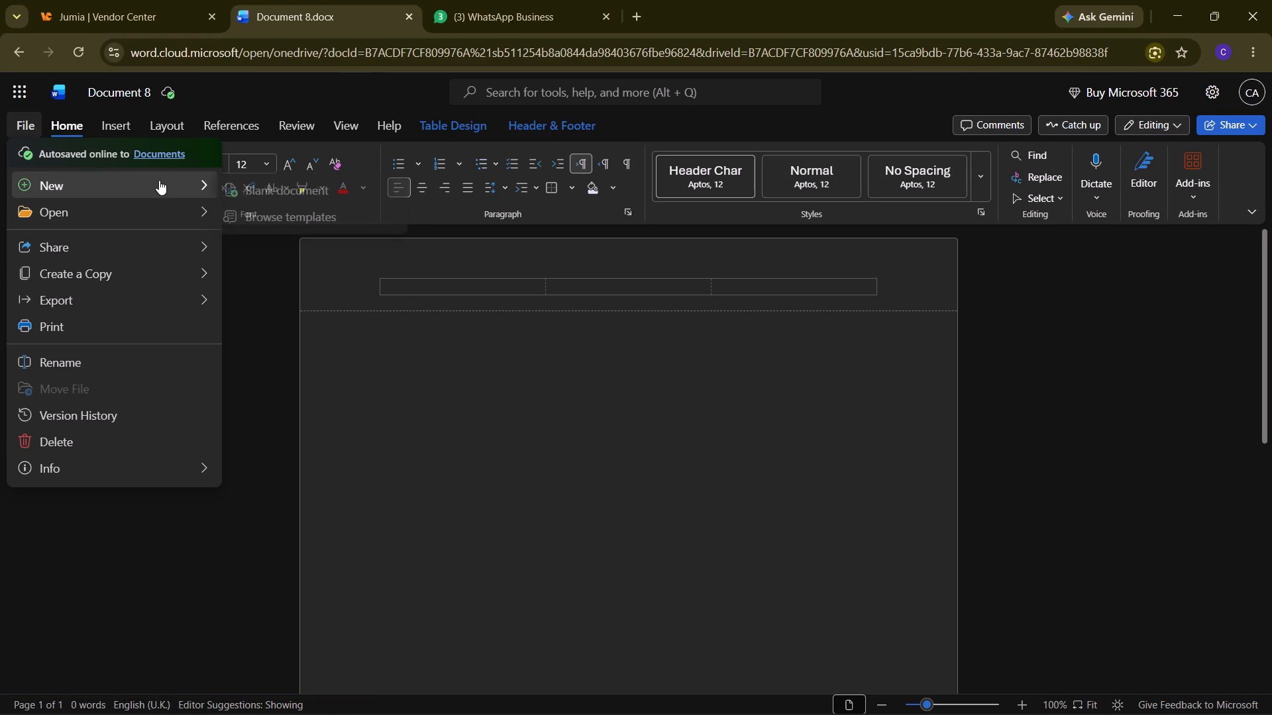
{"action": "left_click", "coordinate": [283, 181]}
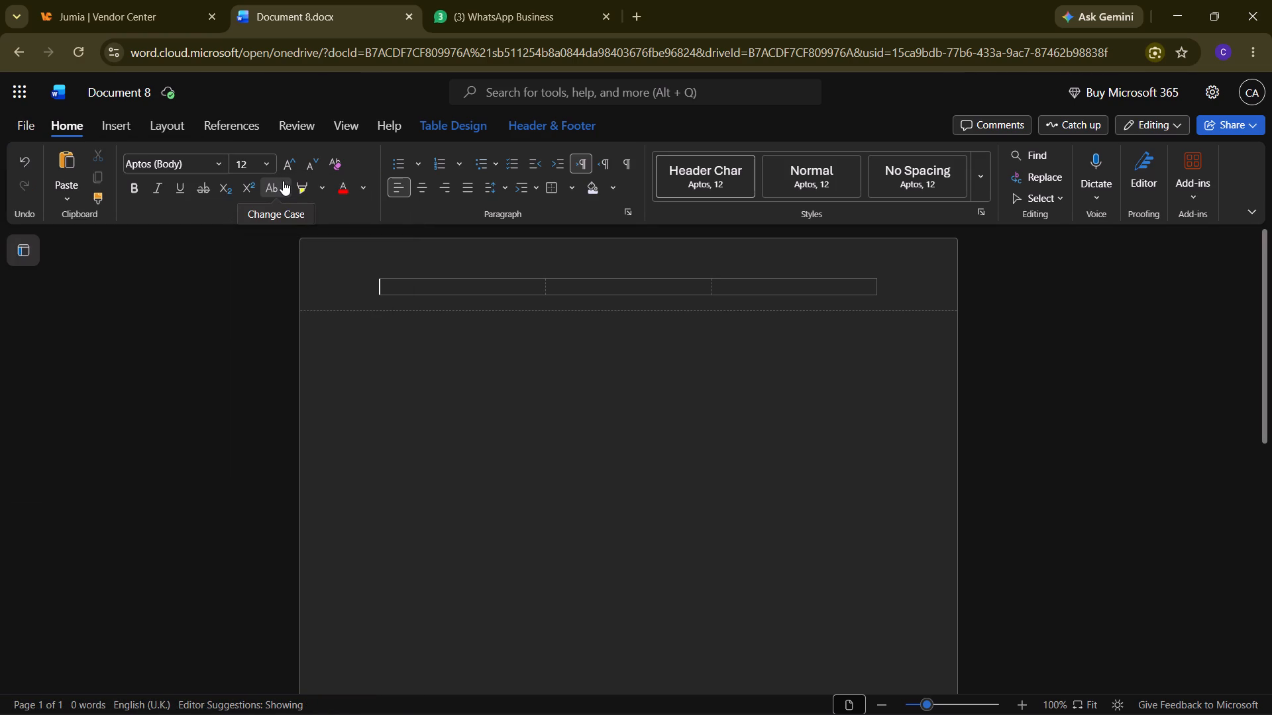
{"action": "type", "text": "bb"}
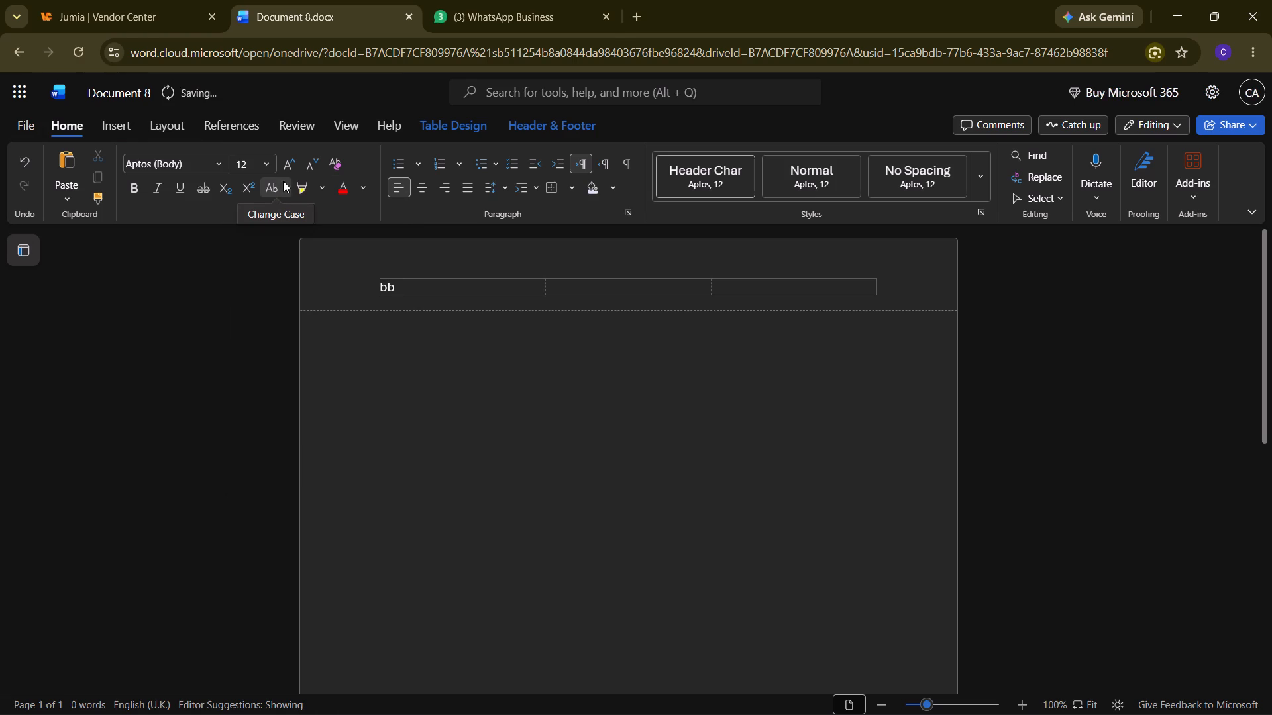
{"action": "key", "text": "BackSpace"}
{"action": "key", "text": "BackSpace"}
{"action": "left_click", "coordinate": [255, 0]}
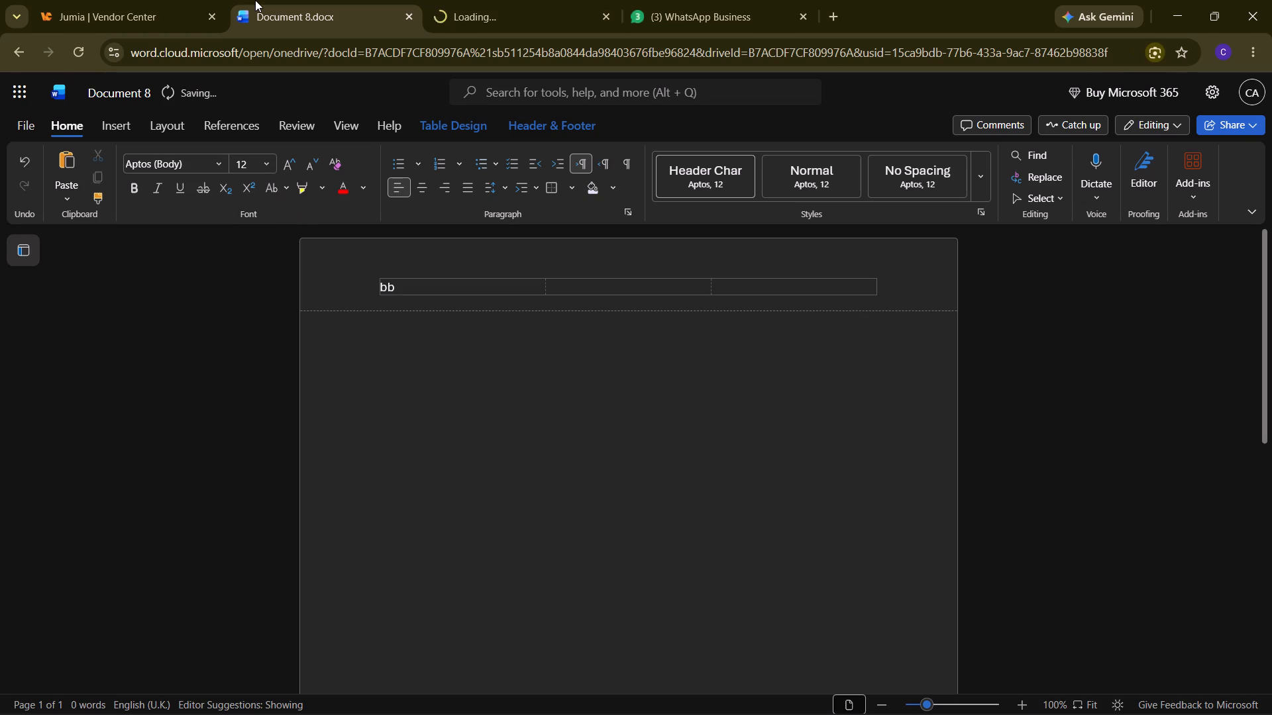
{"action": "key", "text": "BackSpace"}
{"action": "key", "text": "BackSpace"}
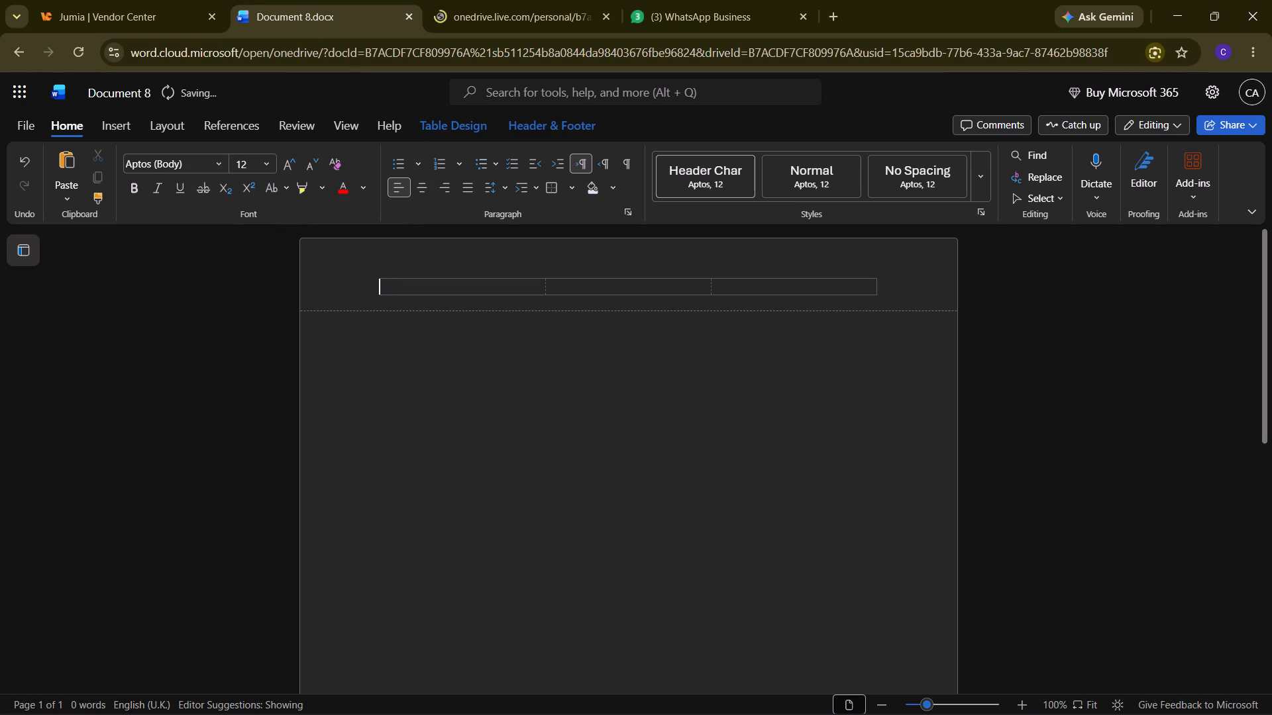
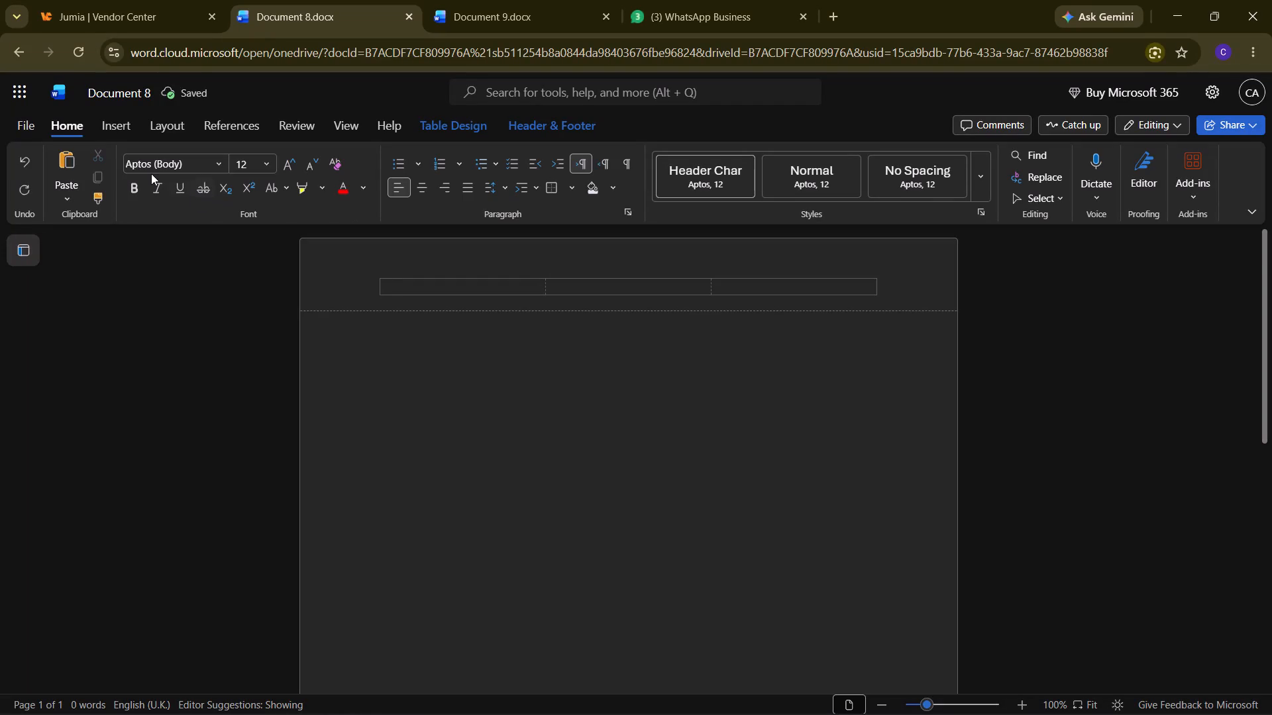
Enter the bold text "OCTOBER INVOICE 2026" in the page header's first cell, and return to the document body.
{"action": "left_click", "coordinate": [140, 184]}
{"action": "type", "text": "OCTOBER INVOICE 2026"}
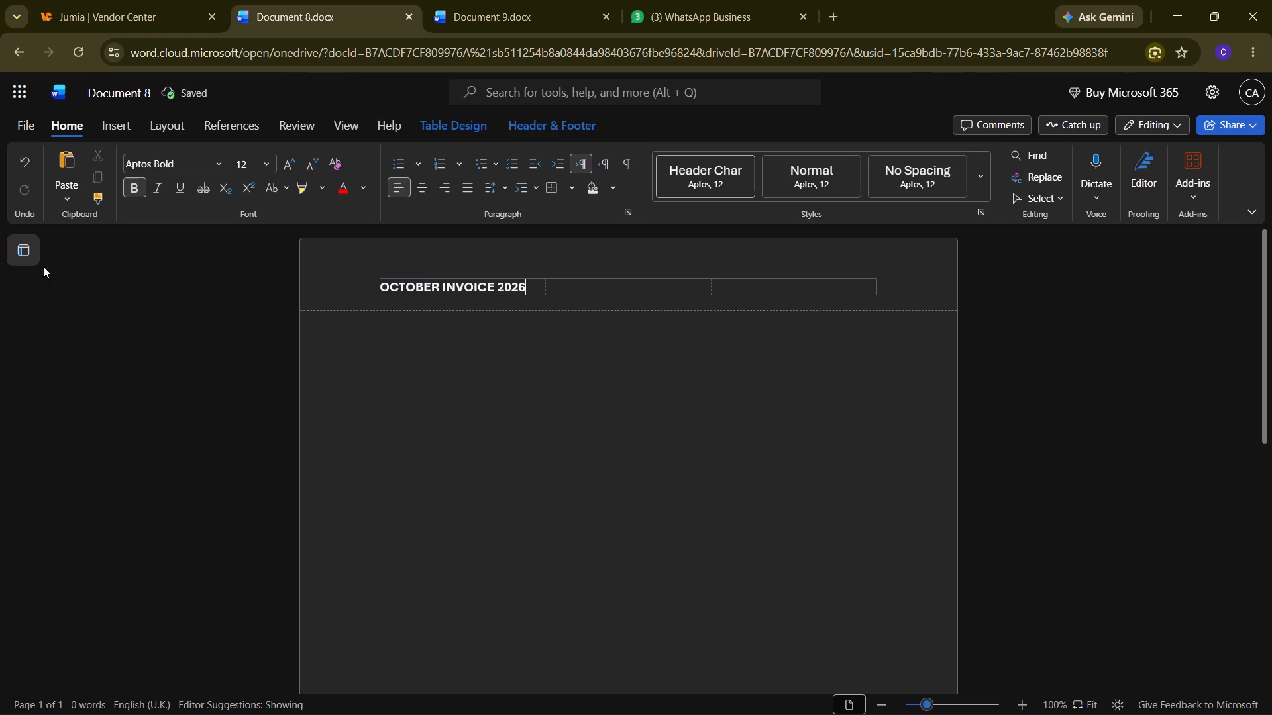
{"action": "left_click", "coordinate": [312, 343]}
{"action": "double_click", "coordinate": [312, 343]}
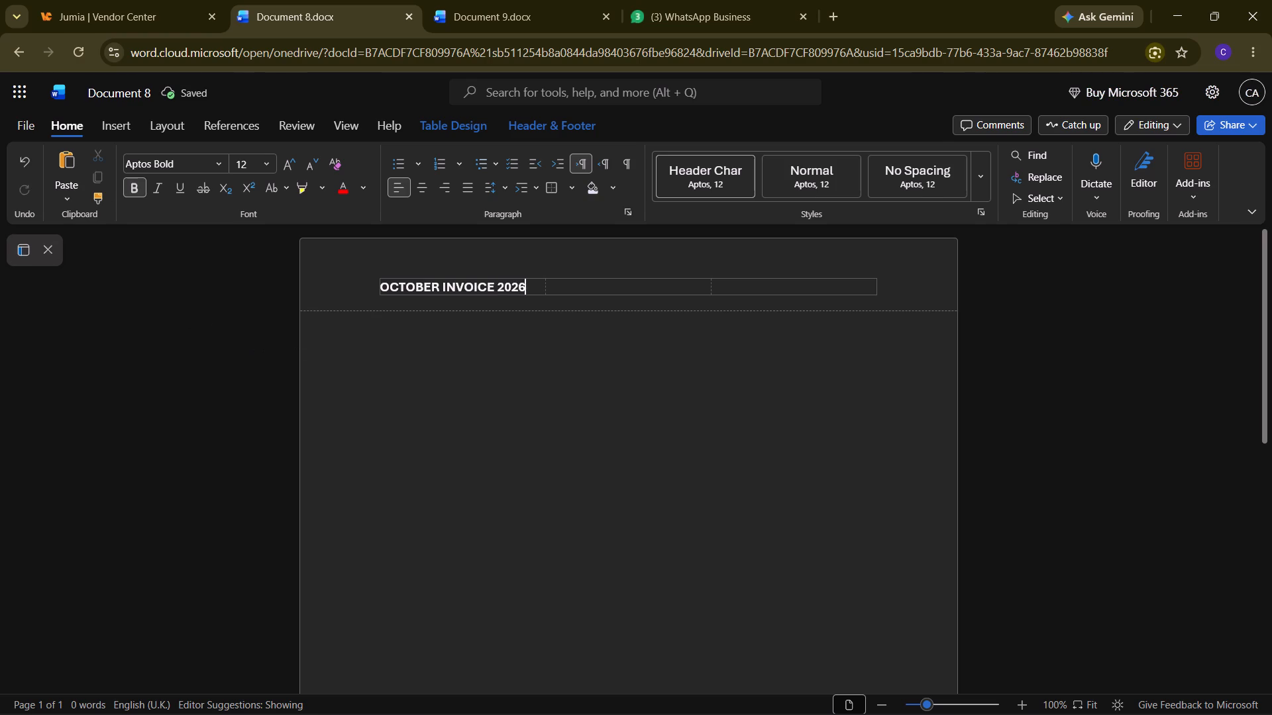
{"action": "left_click", "coordinate": [312, 343]}
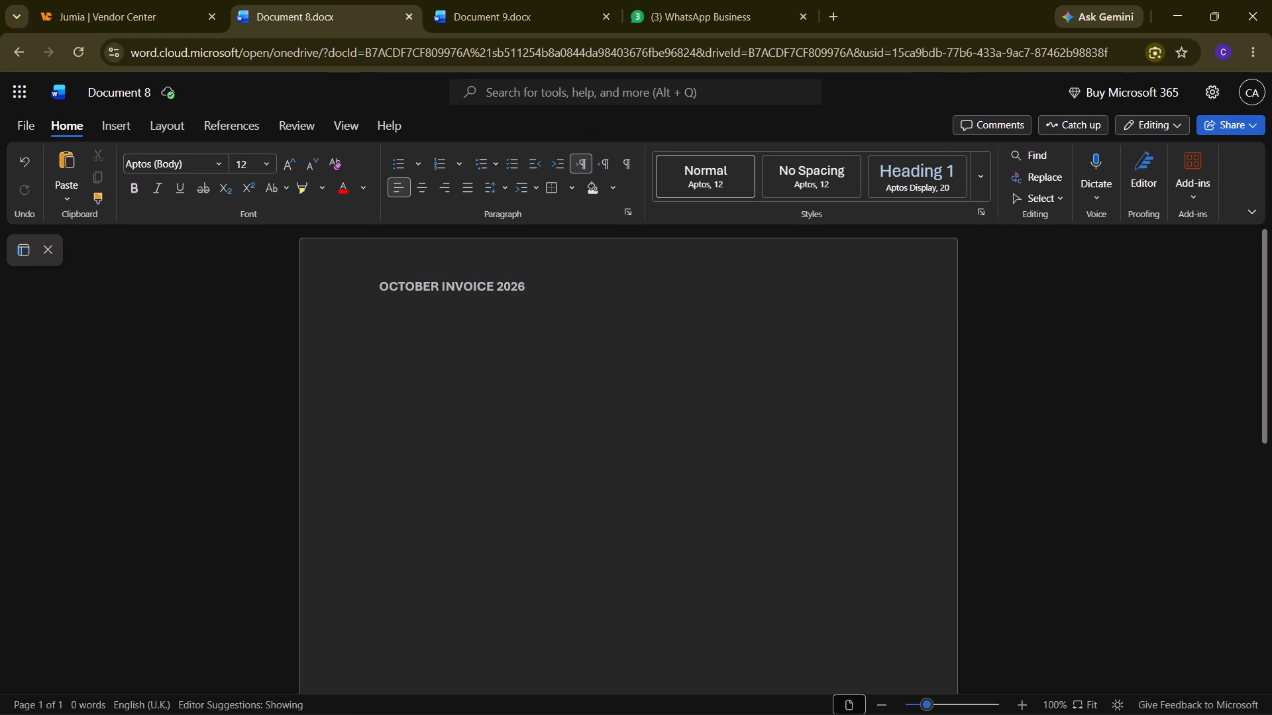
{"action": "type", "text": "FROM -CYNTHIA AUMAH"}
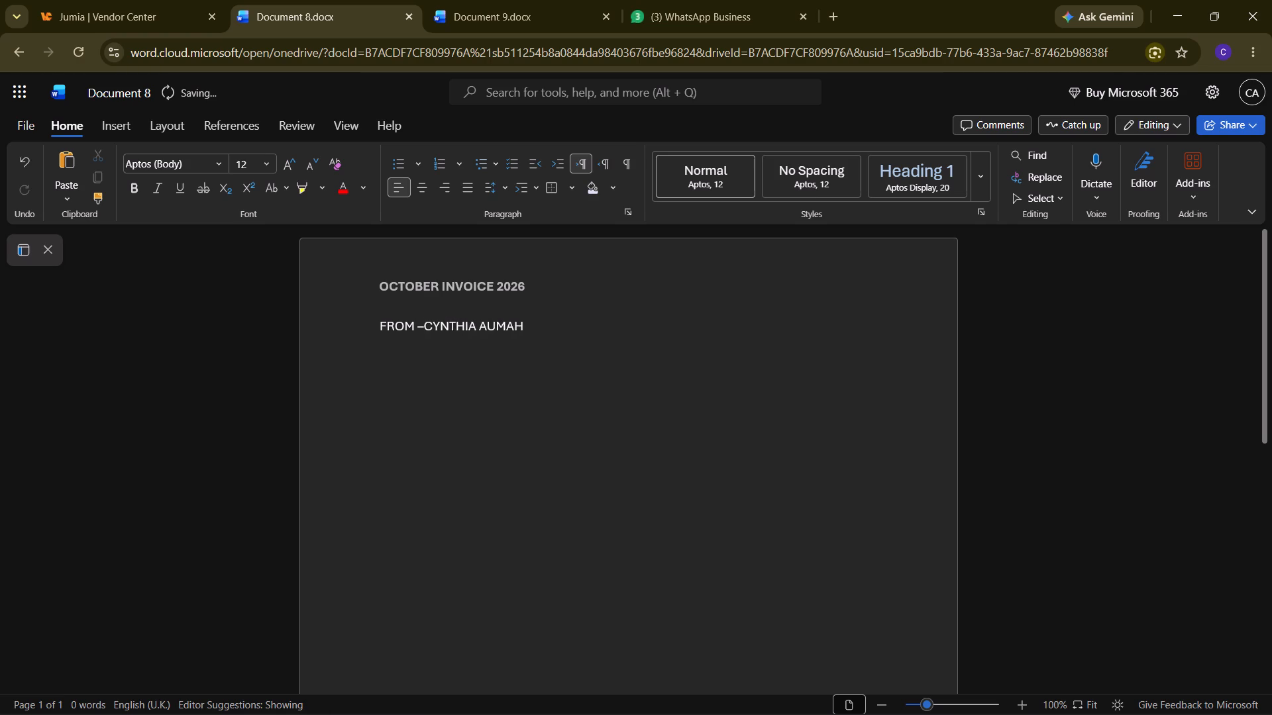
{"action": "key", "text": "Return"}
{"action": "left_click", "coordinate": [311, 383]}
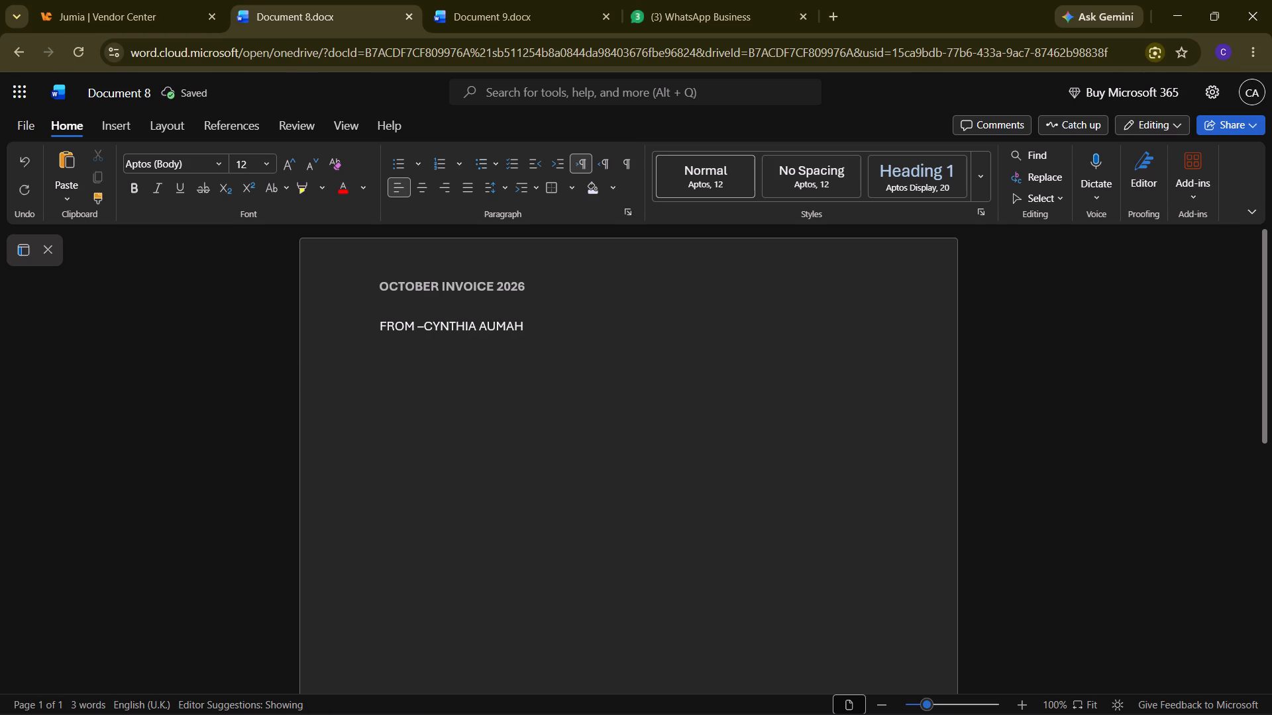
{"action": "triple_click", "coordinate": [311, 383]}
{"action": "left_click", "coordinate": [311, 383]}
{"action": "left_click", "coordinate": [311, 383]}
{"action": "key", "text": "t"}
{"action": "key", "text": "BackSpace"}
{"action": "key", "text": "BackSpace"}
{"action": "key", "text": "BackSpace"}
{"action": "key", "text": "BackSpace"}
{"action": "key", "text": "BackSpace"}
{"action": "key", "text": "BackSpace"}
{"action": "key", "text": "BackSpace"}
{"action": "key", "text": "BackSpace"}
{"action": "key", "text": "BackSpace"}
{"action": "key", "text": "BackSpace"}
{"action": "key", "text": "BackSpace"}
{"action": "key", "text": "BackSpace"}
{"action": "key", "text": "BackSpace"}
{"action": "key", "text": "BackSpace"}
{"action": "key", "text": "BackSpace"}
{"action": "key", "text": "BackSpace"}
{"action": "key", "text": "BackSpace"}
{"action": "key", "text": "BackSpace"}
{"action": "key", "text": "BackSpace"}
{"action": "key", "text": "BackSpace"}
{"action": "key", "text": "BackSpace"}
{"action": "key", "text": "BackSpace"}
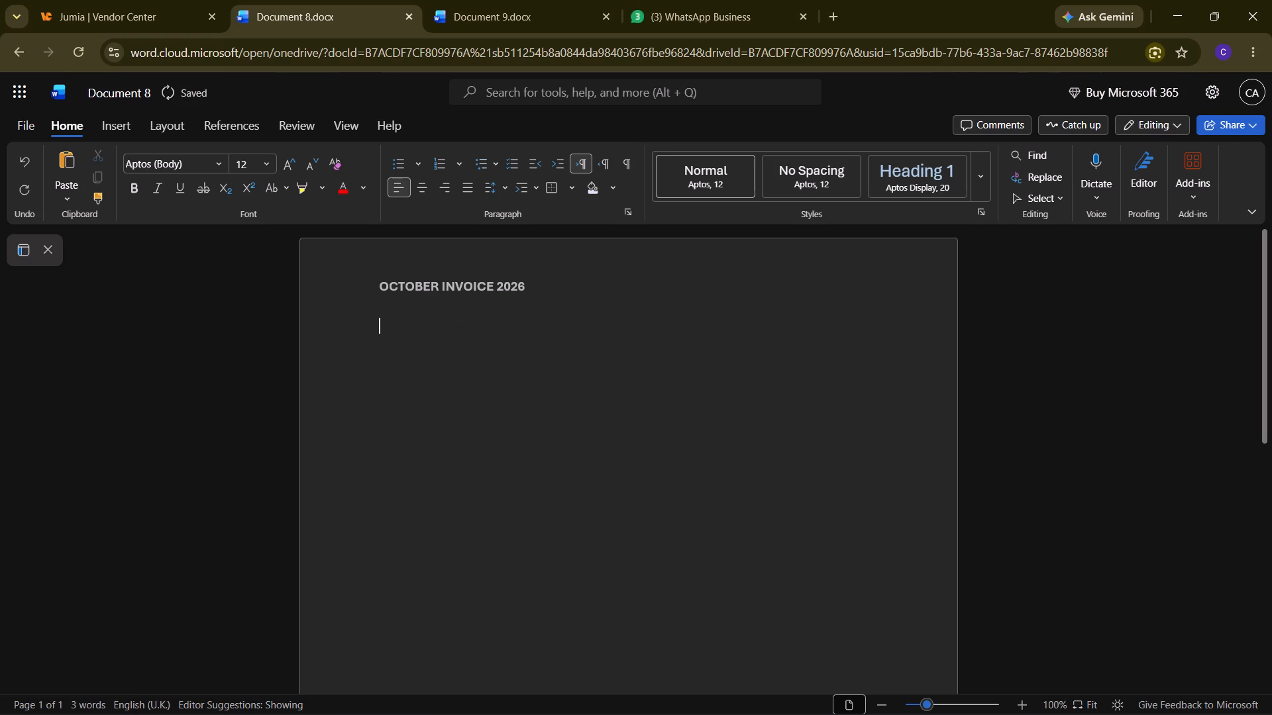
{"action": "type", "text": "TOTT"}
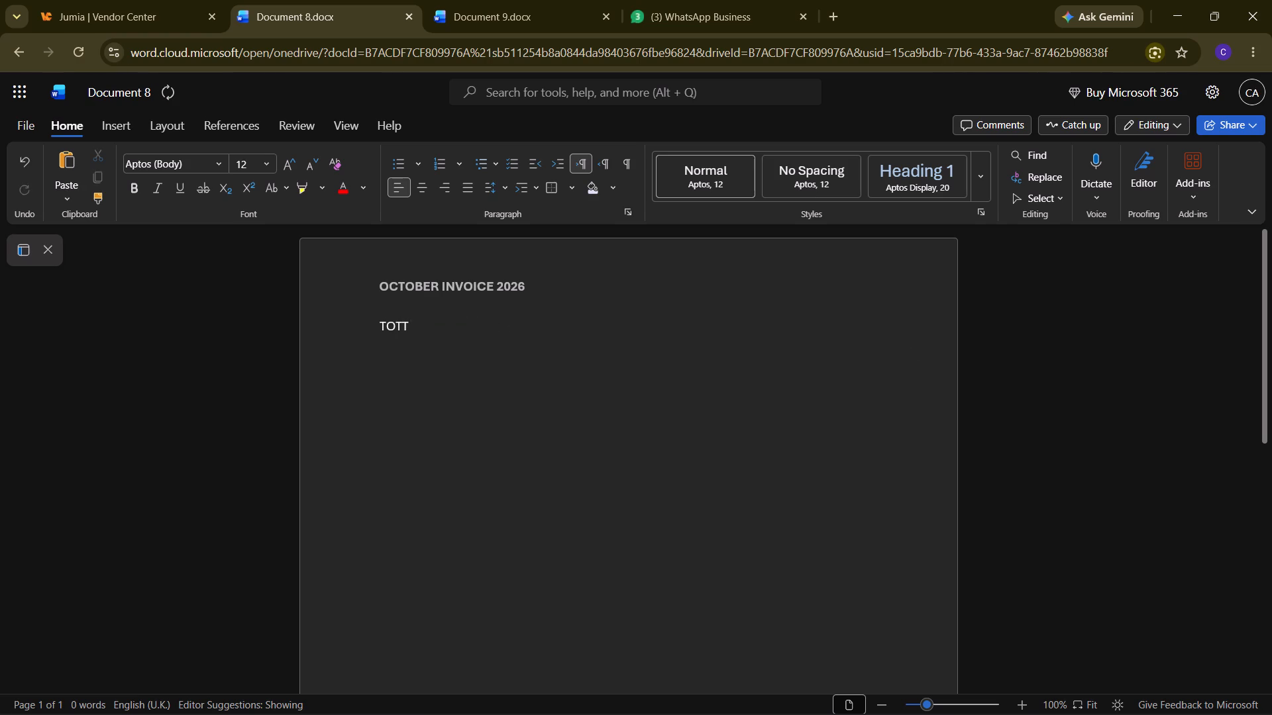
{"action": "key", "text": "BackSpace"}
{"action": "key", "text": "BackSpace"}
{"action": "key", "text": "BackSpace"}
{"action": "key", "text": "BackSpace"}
Enter "JUMIA STORES" as the first body line and format it bold in red.
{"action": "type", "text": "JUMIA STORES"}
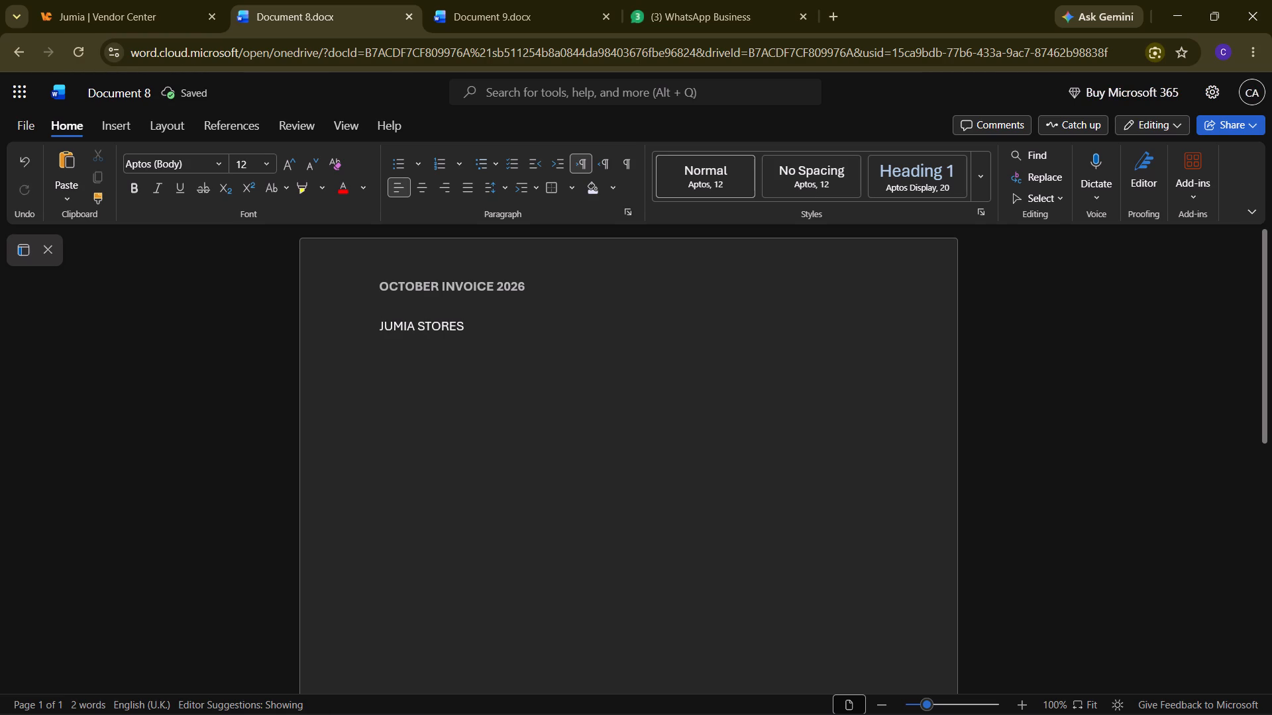
{"action": "left_click_drag", "start_coordinate": [368, 327], "coordinate": [486, 336]}
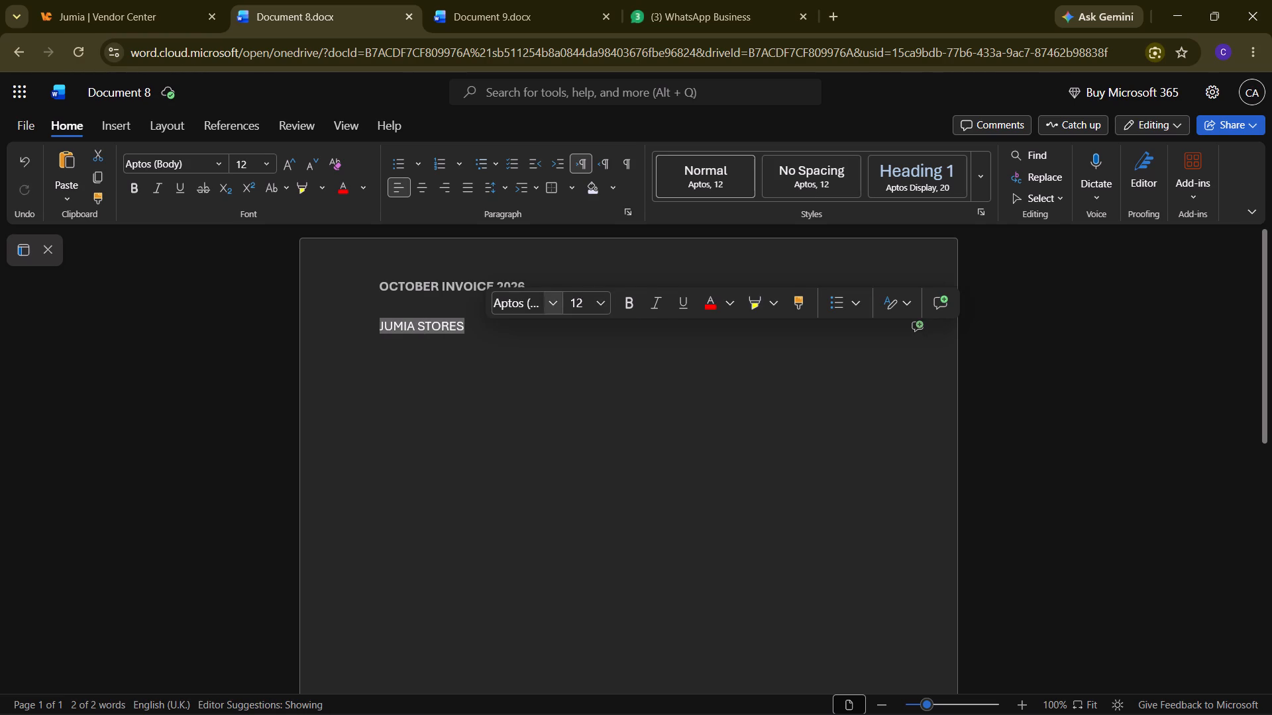
{"action": "left_click", "coordinate": [635, 303]}
{"action": "left_click", "coordinate": [710, 301]}
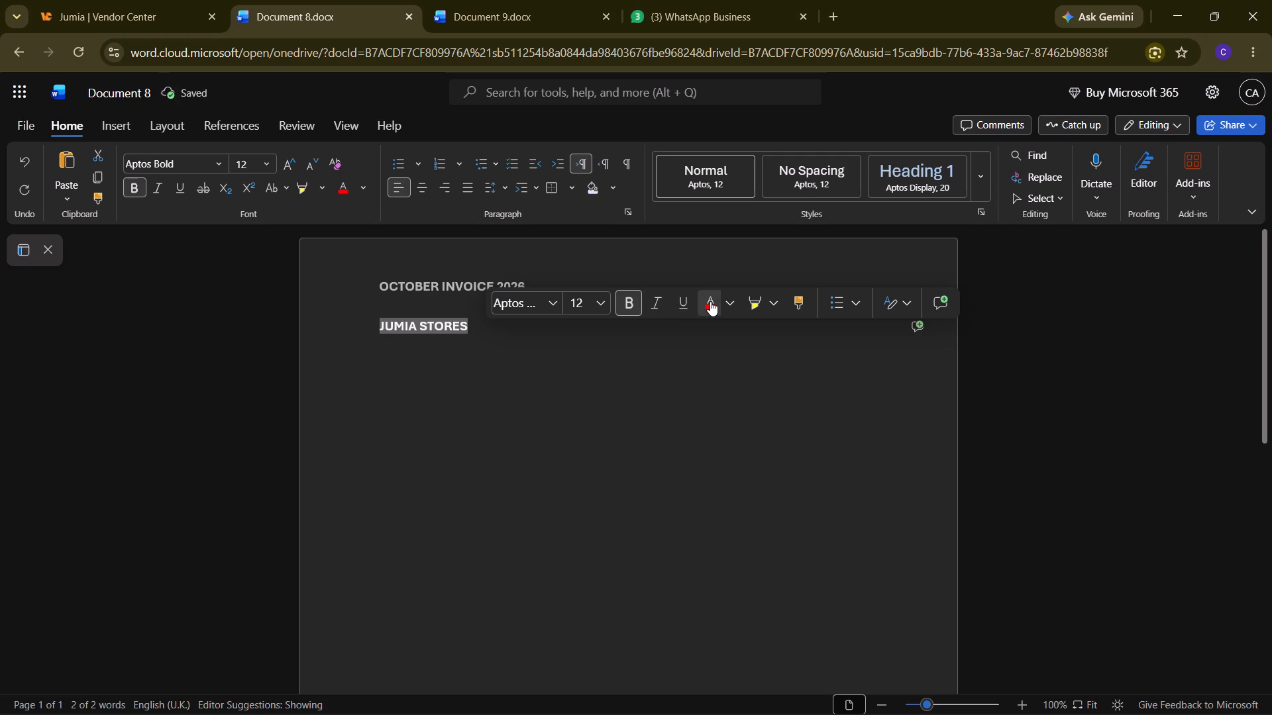
{"action": "left_click", "coordinate": [547, 351]}
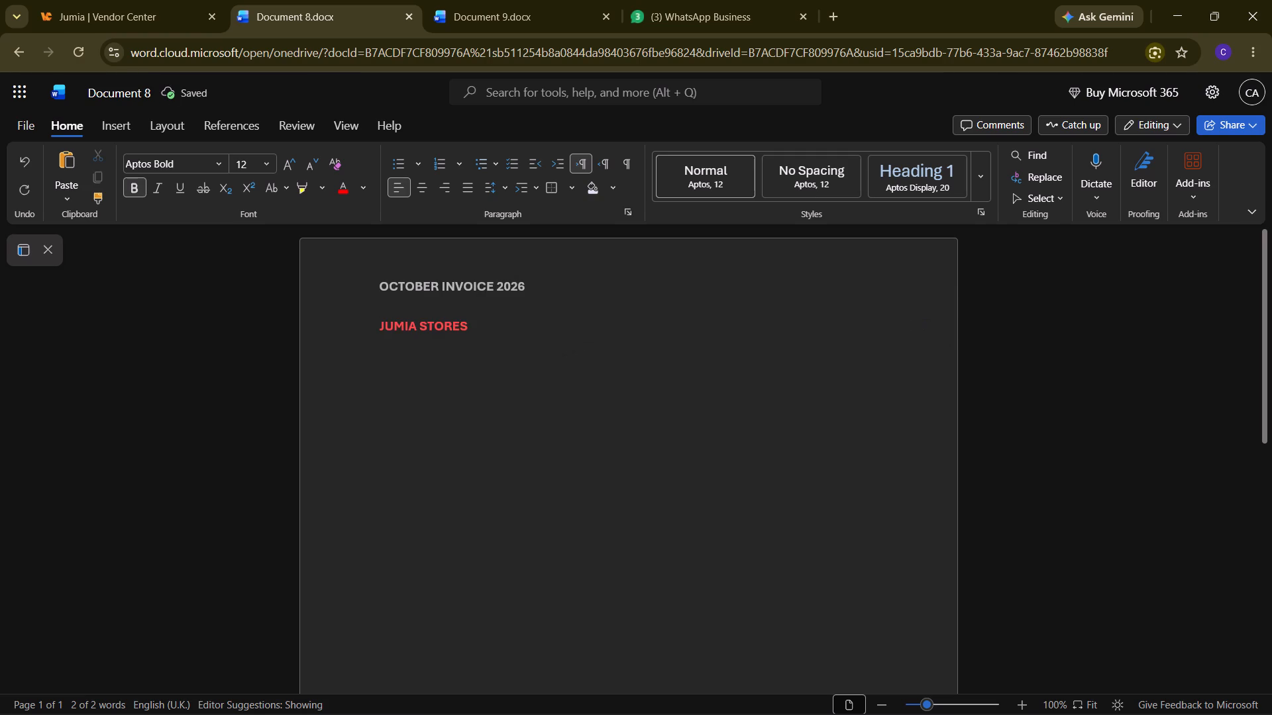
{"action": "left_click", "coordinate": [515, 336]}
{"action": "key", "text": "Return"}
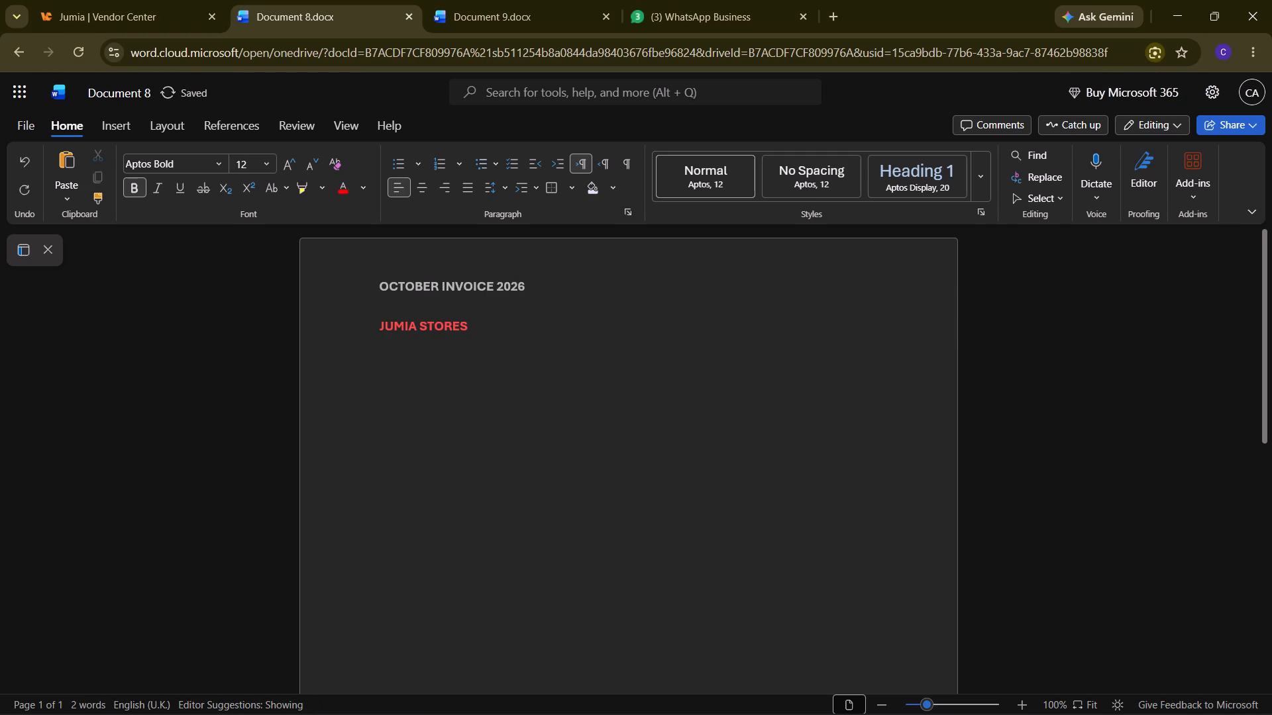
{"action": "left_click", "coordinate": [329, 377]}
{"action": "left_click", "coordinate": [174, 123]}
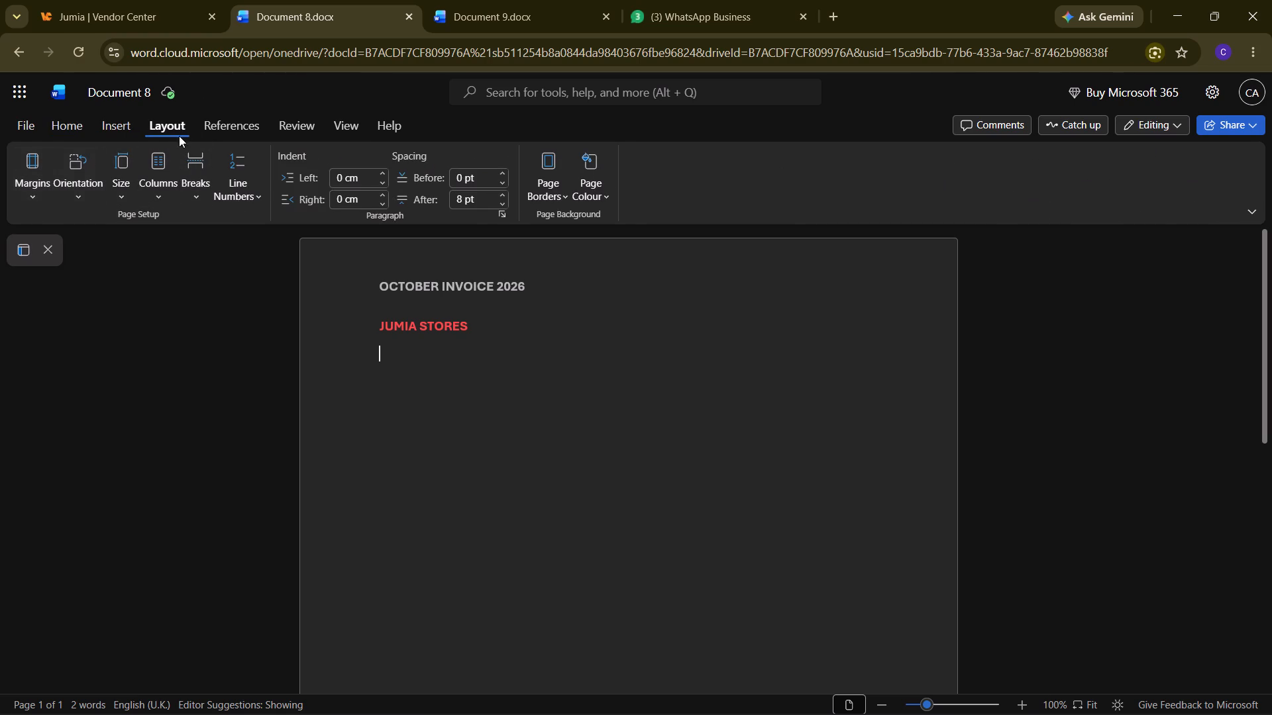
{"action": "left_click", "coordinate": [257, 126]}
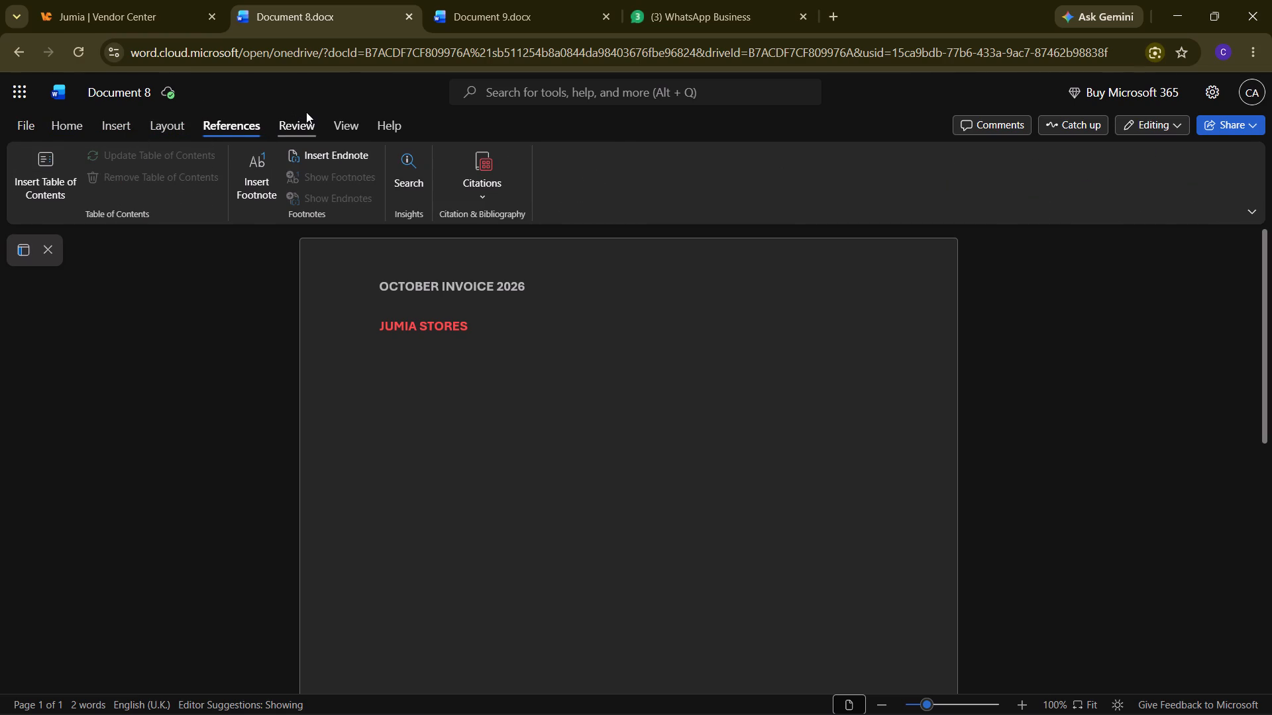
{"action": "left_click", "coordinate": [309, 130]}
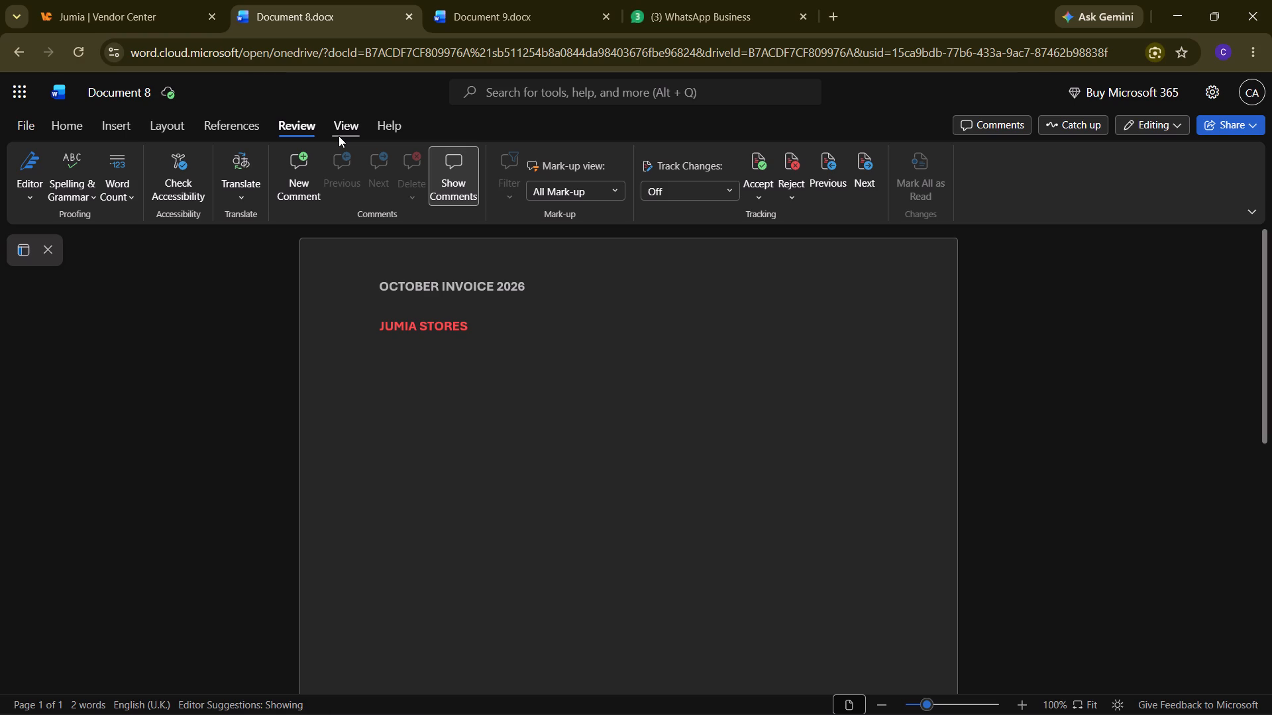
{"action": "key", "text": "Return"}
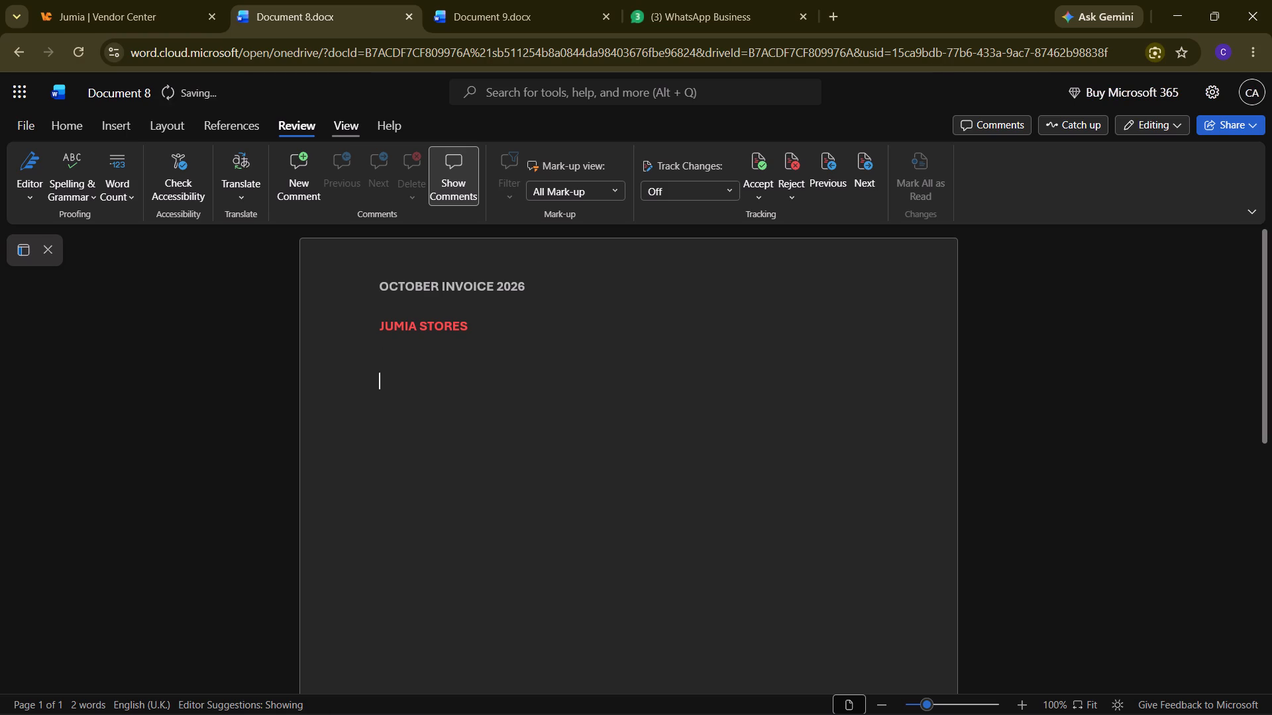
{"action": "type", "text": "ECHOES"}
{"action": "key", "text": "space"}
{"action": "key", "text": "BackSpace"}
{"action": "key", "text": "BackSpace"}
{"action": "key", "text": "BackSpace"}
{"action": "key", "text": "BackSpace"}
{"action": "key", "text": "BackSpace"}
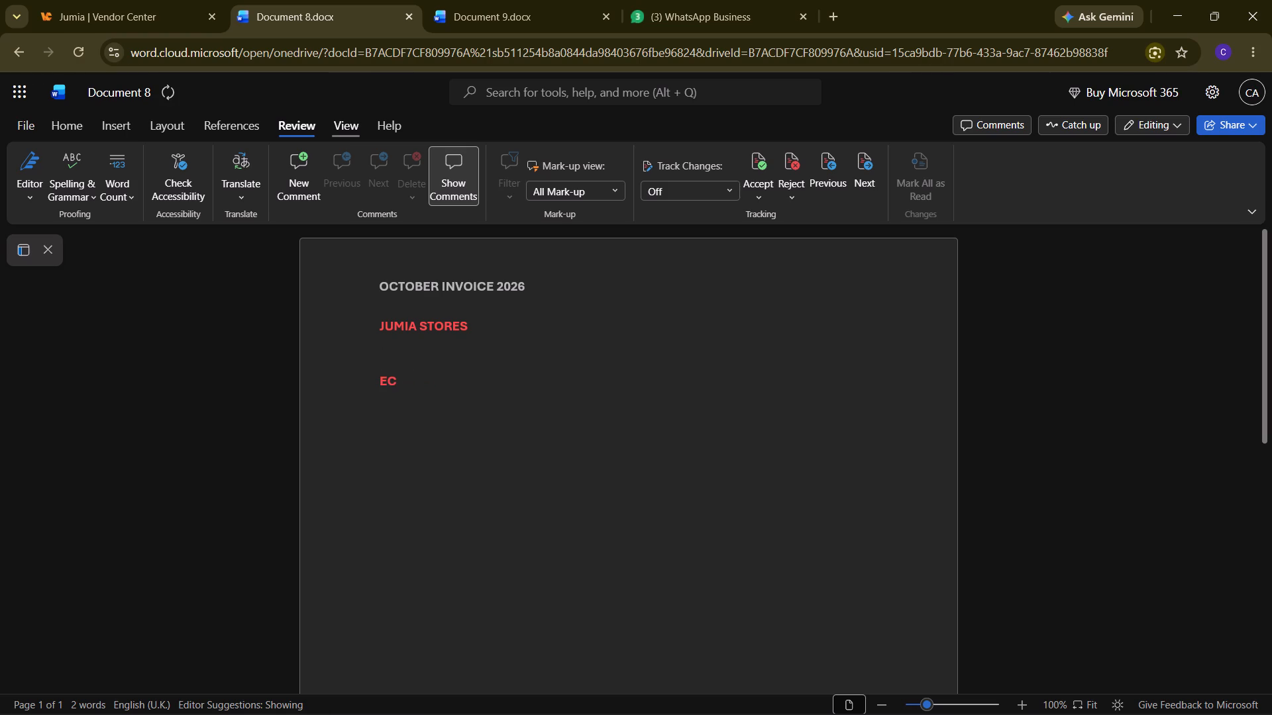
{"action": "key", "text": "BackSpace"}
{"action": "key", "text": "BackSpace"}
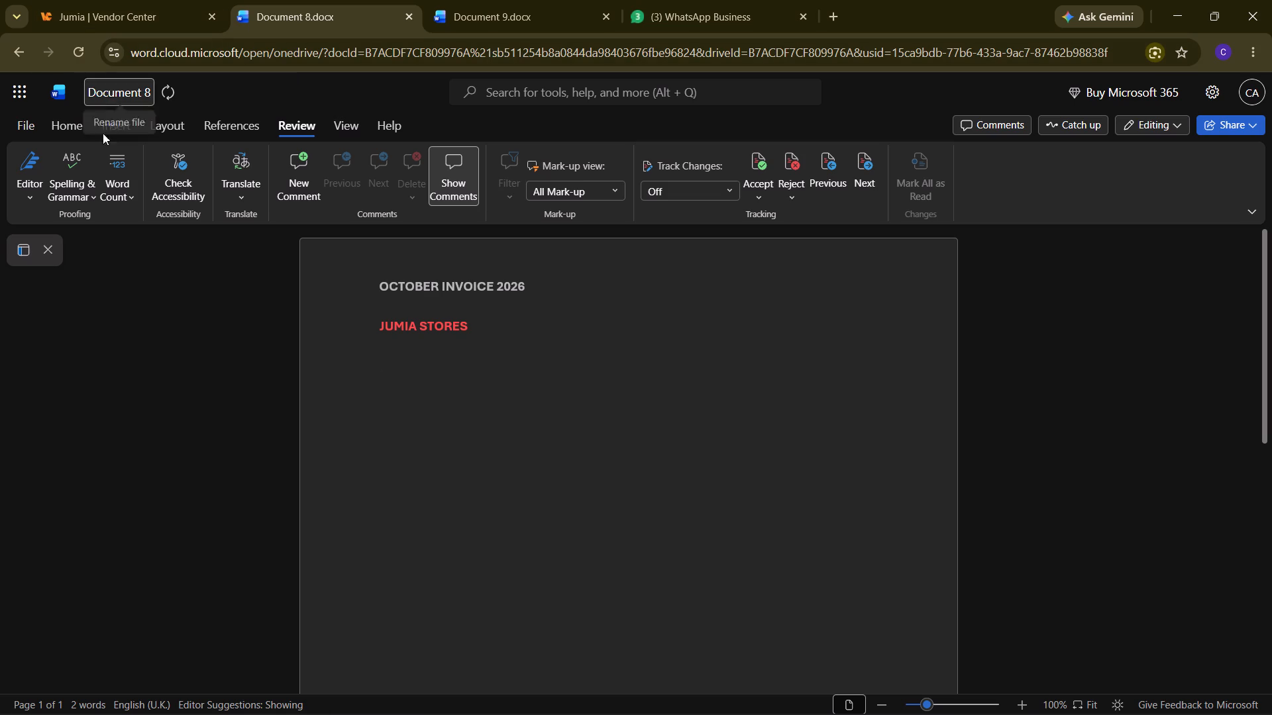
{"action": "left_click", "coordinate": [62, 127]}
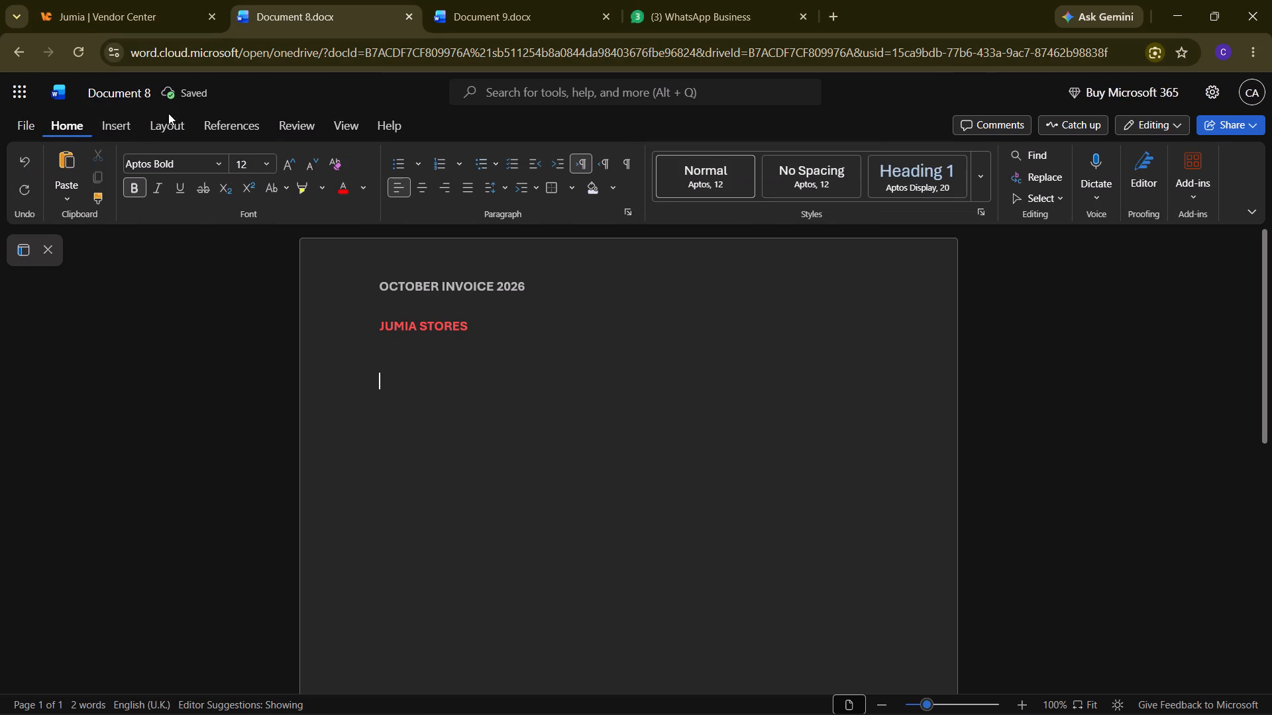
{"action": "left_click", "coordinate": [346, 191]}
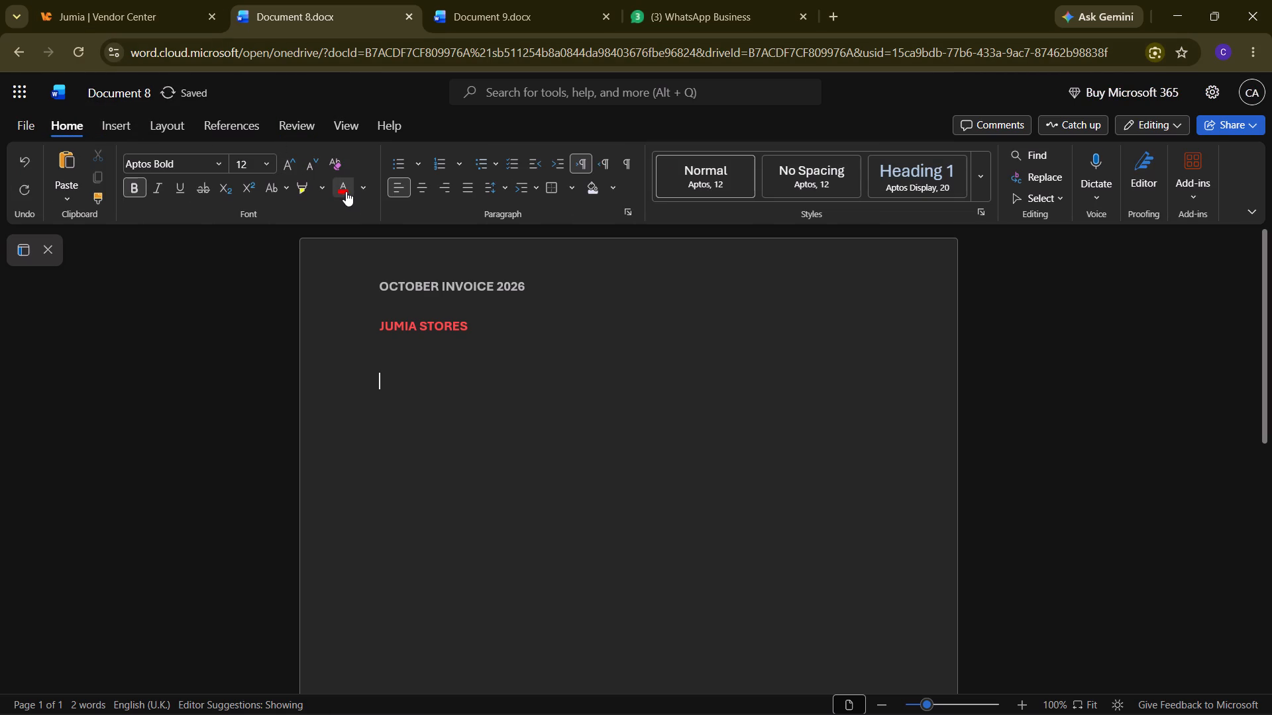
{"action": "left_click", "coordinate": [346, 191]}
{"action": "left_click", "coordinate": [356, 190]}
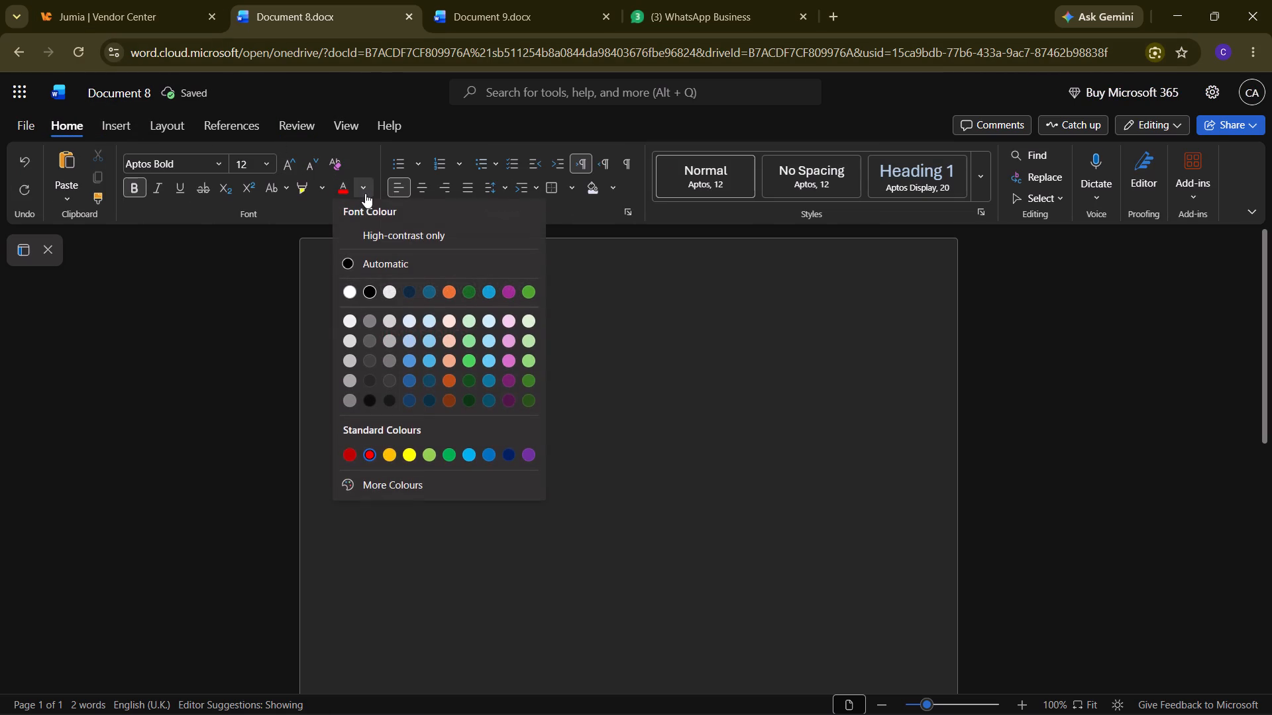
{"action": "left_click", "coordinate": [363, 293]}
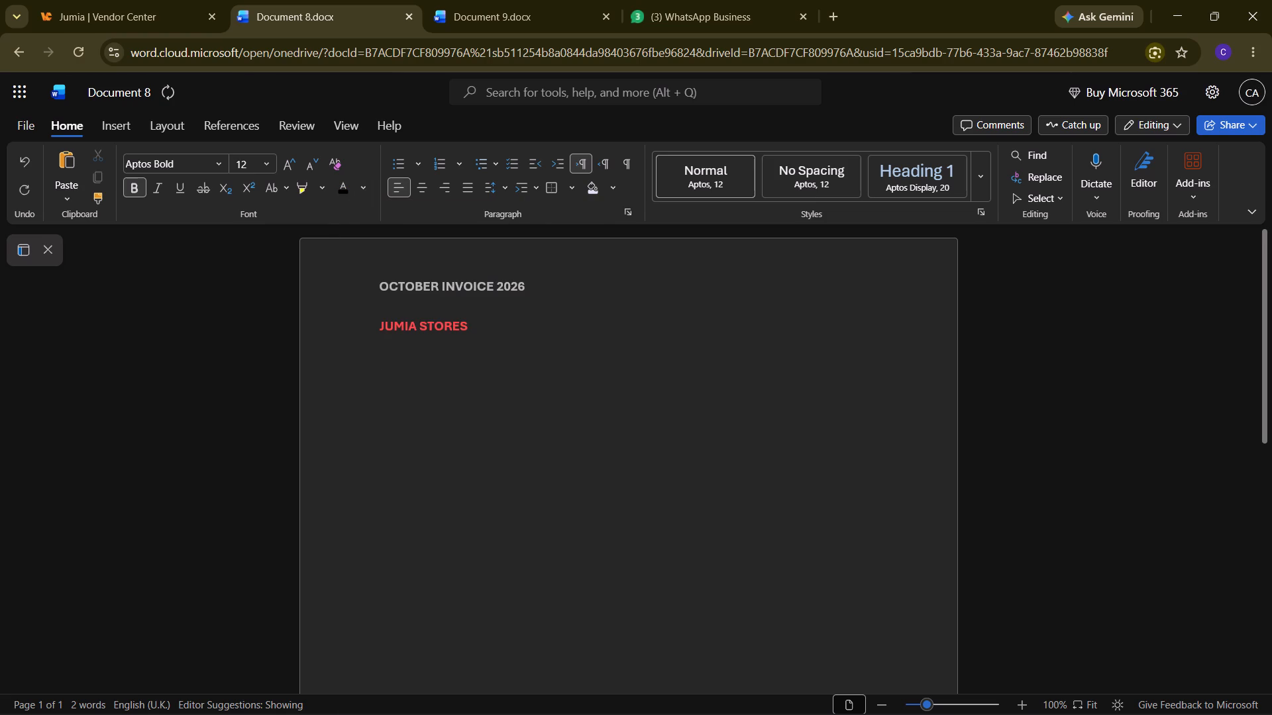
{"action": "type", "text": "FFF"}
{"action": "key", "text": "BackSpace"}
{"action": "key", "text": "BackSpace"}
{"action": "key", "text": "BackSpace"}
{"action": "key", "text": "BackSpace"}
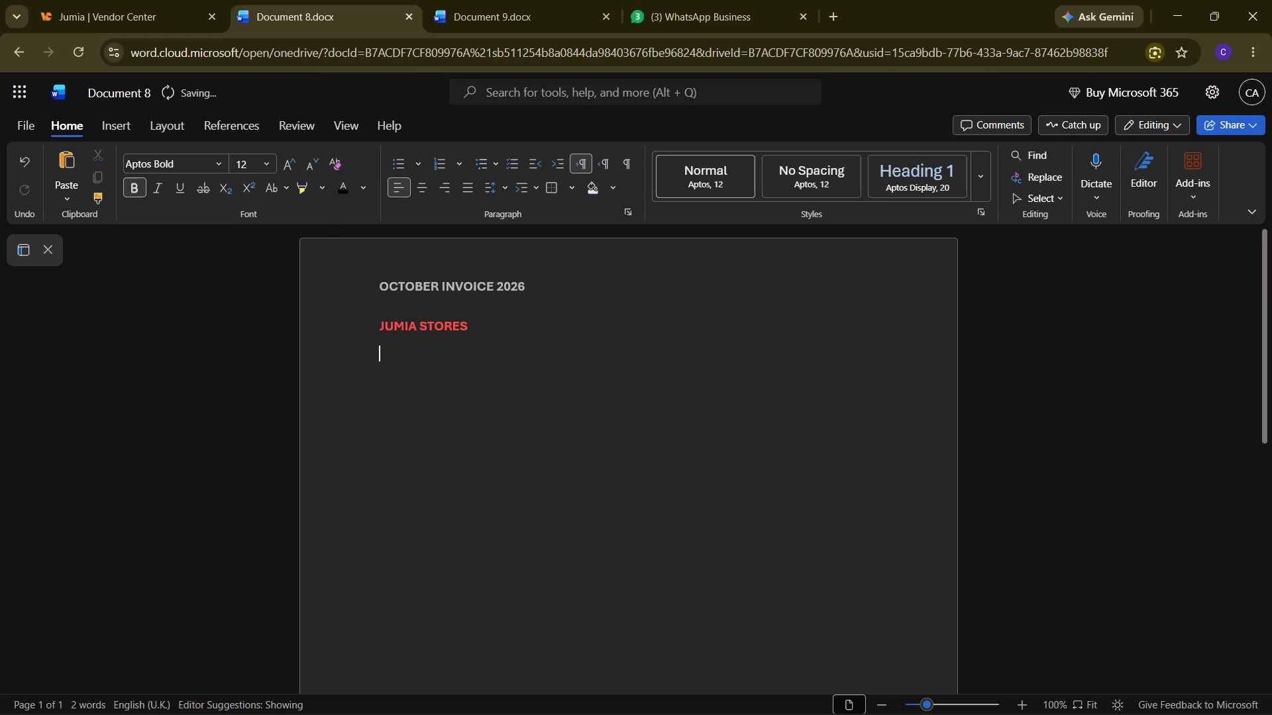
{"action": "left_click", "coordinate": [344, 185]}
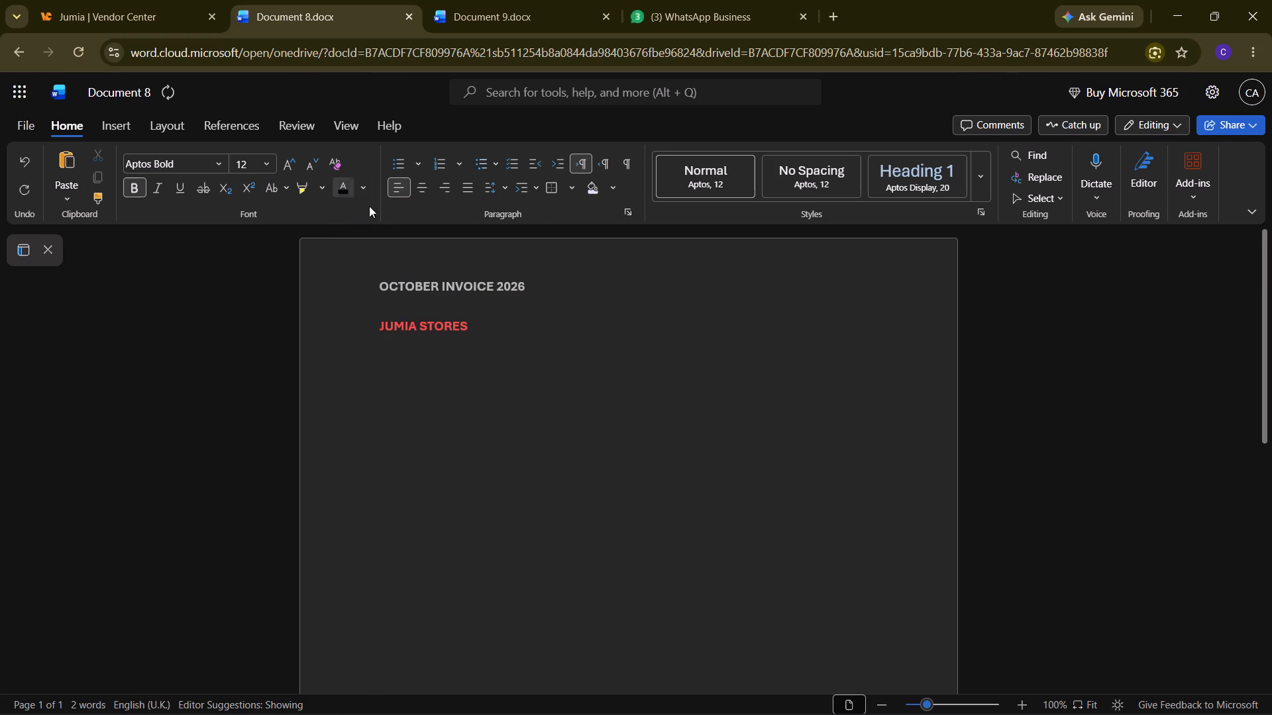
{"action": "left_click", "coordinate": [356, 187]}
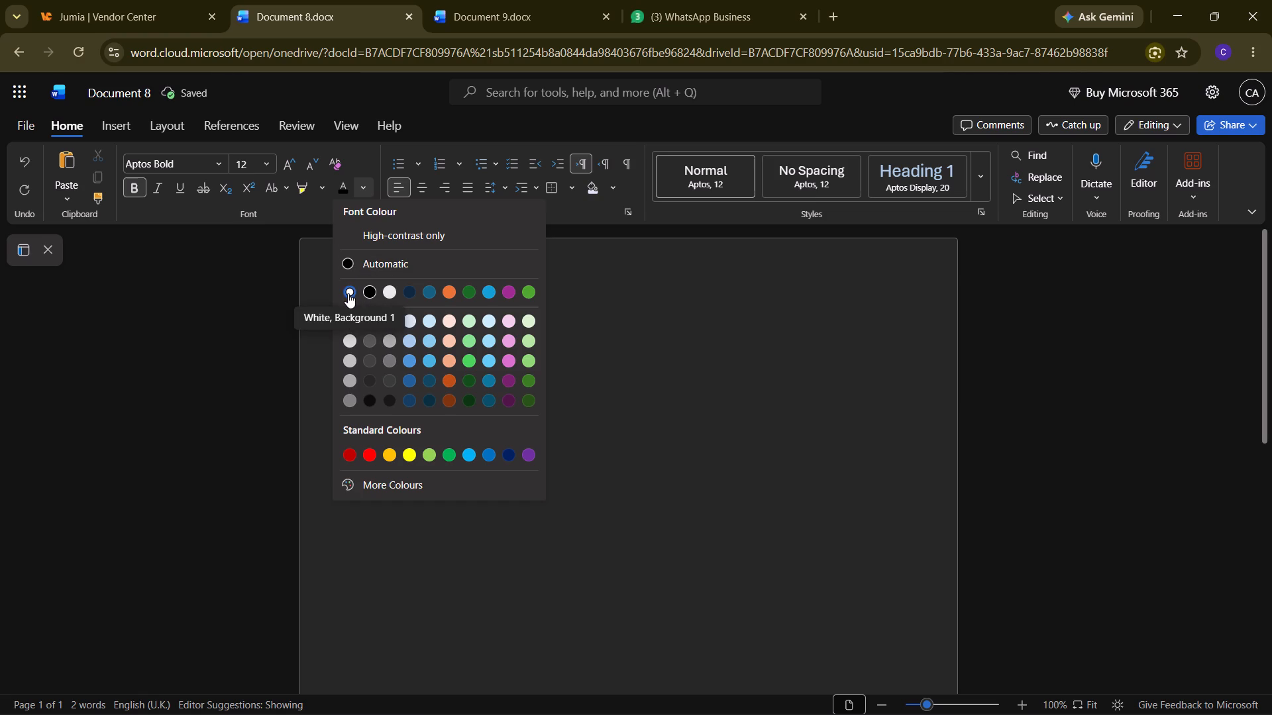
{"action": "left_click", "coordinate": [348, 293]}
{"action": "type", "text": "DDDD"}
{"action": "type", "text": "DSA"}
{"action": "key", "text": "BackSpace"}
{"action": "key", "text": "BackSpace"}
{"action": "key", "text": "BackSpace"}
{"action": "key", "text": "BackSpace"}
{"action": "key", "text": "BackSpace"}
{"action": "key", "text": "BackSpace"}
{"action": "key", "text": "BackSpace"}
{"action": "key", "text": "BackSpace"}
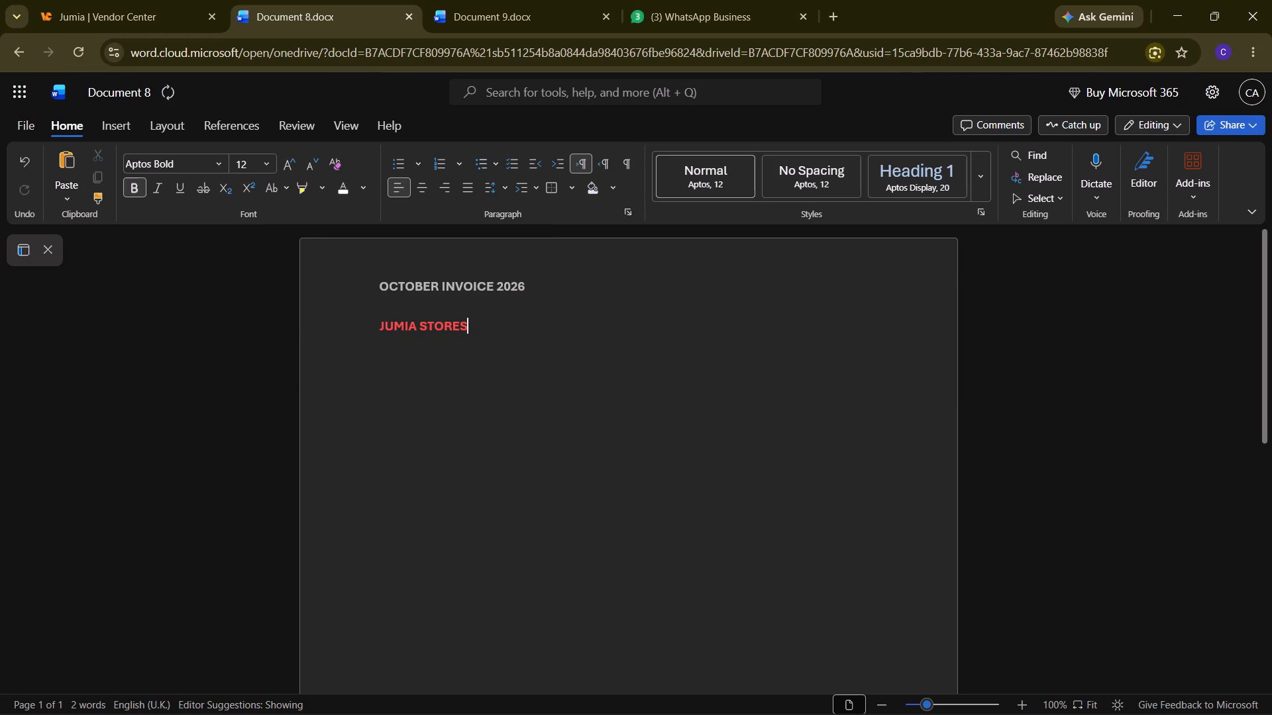
Add the line "ECHOES OF ELEGANCE" below JUMIA STORES in bold with the Automatic font colour.
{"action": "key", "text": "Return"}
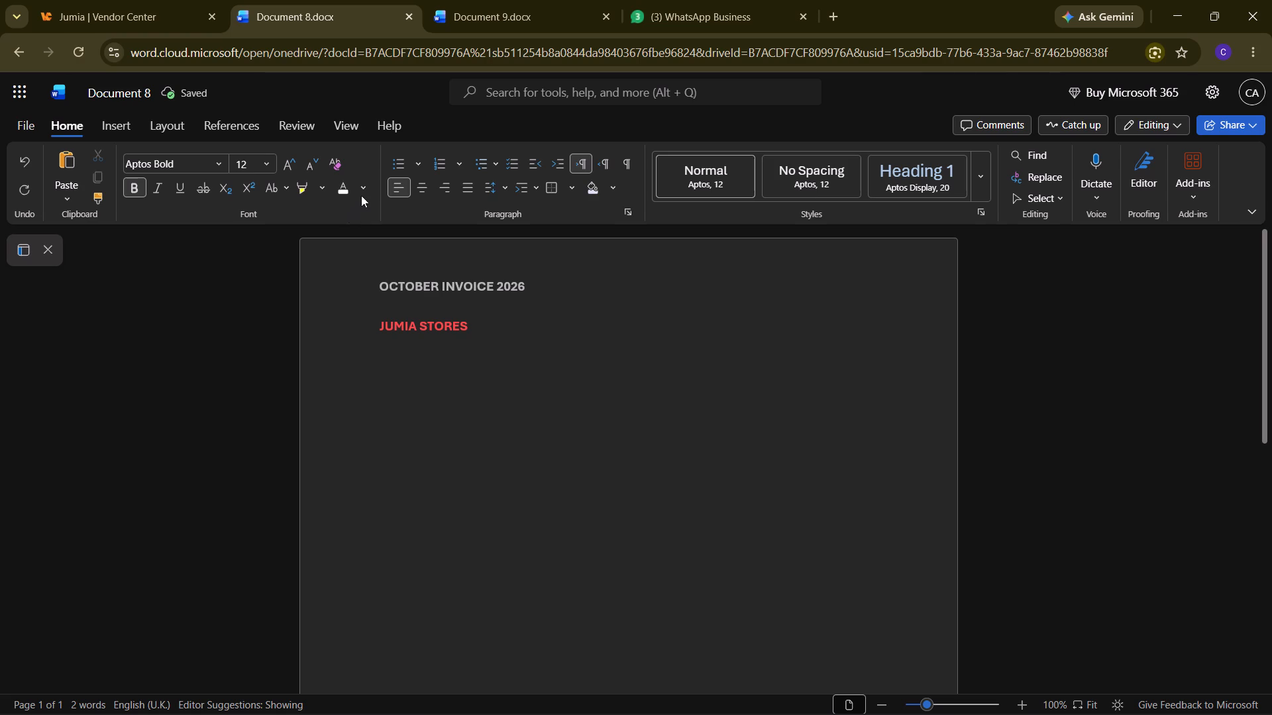
{"action": "left_click", "coordinate": [364, 191]}
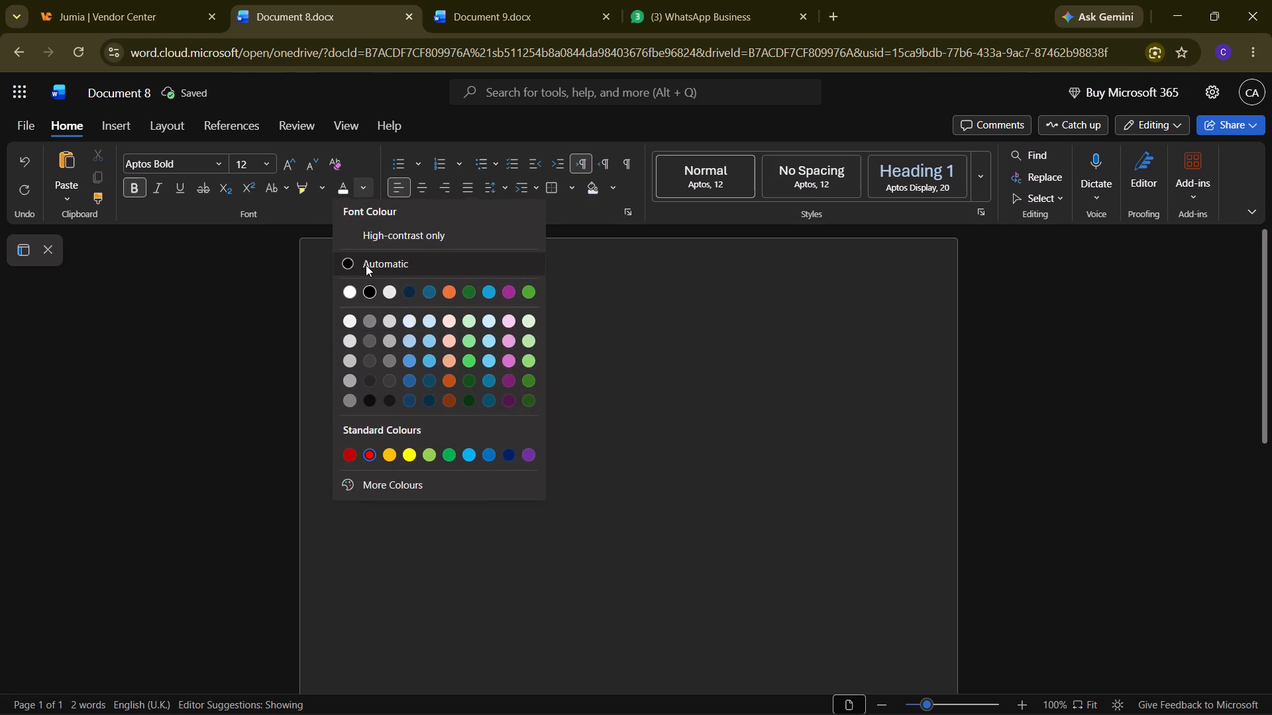
{"action": "left_click", "coordinate": [366, 262]}
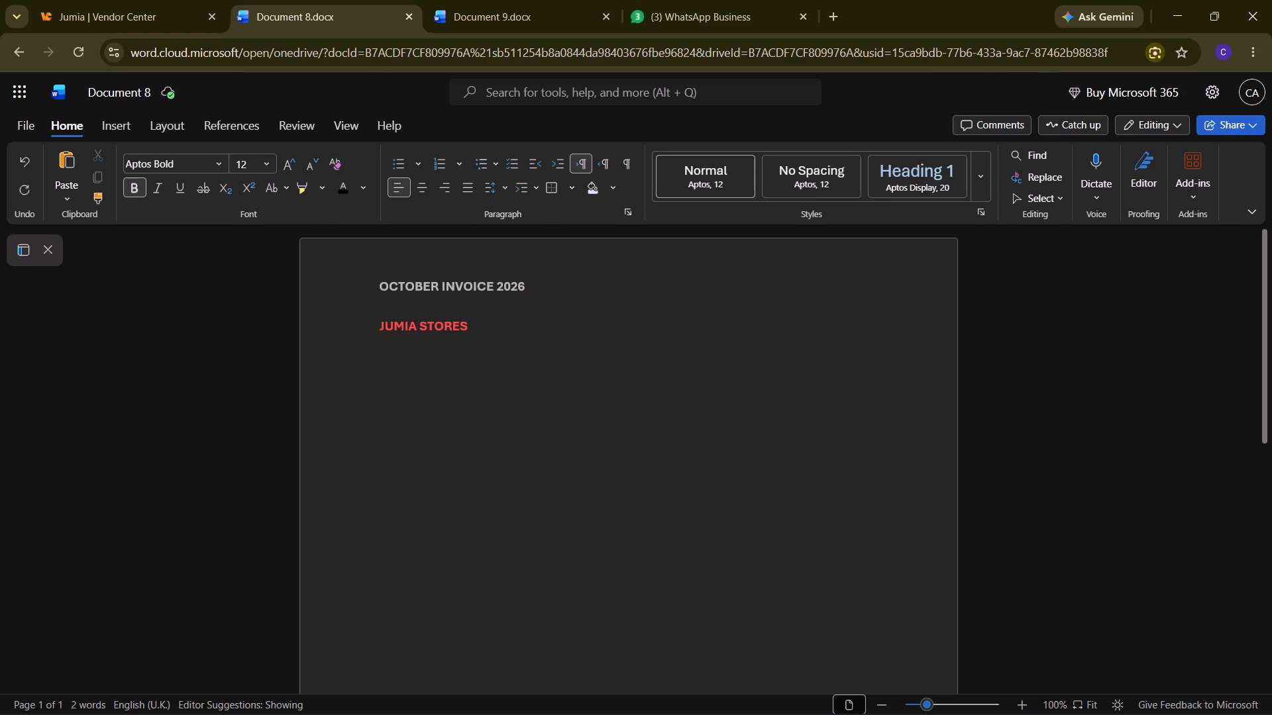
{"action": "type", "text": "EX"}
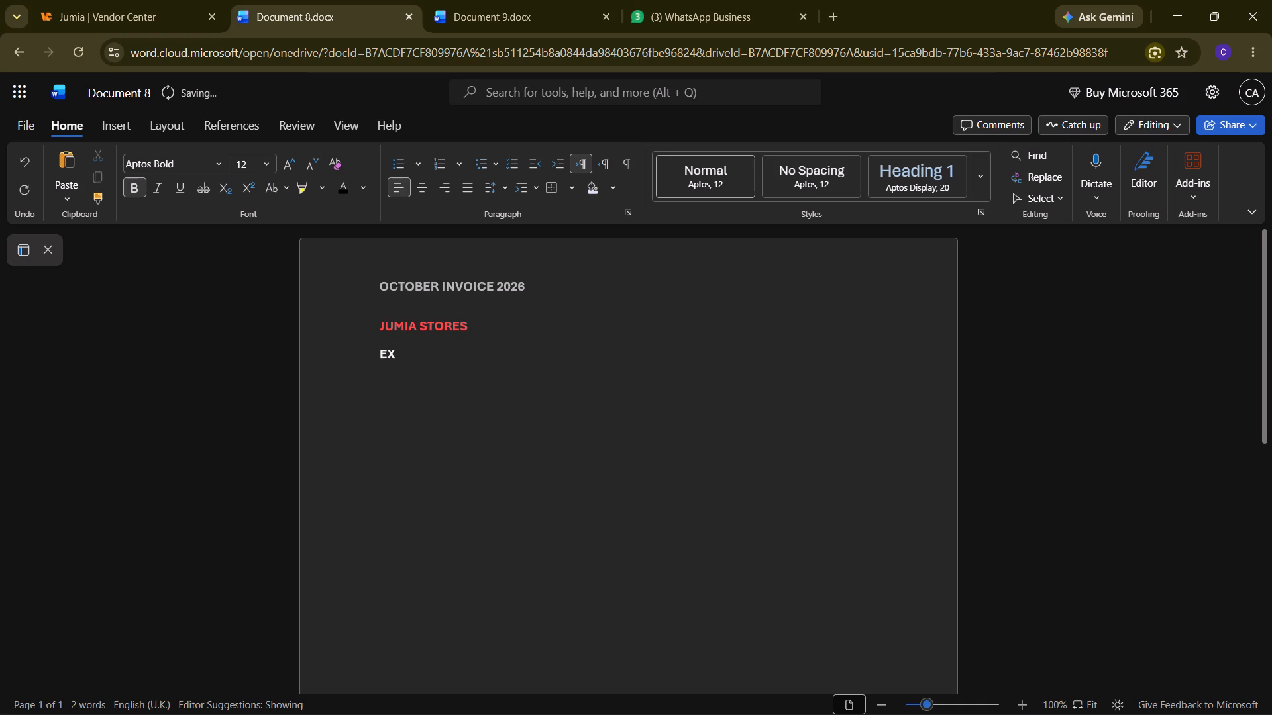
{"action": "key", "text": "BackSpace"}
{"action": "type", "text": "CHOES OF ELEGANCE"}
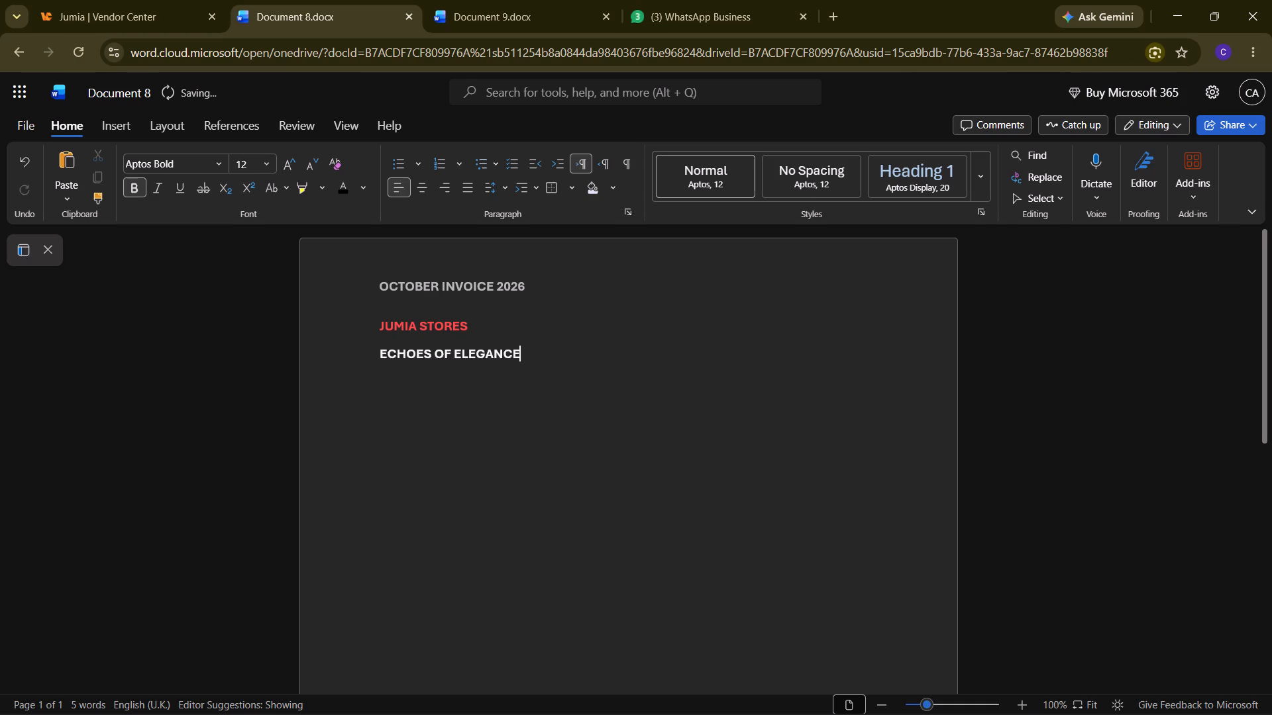
Extend the ECHOES OF ELEGANCE line with the bold text "PRODUCTS POSTED".
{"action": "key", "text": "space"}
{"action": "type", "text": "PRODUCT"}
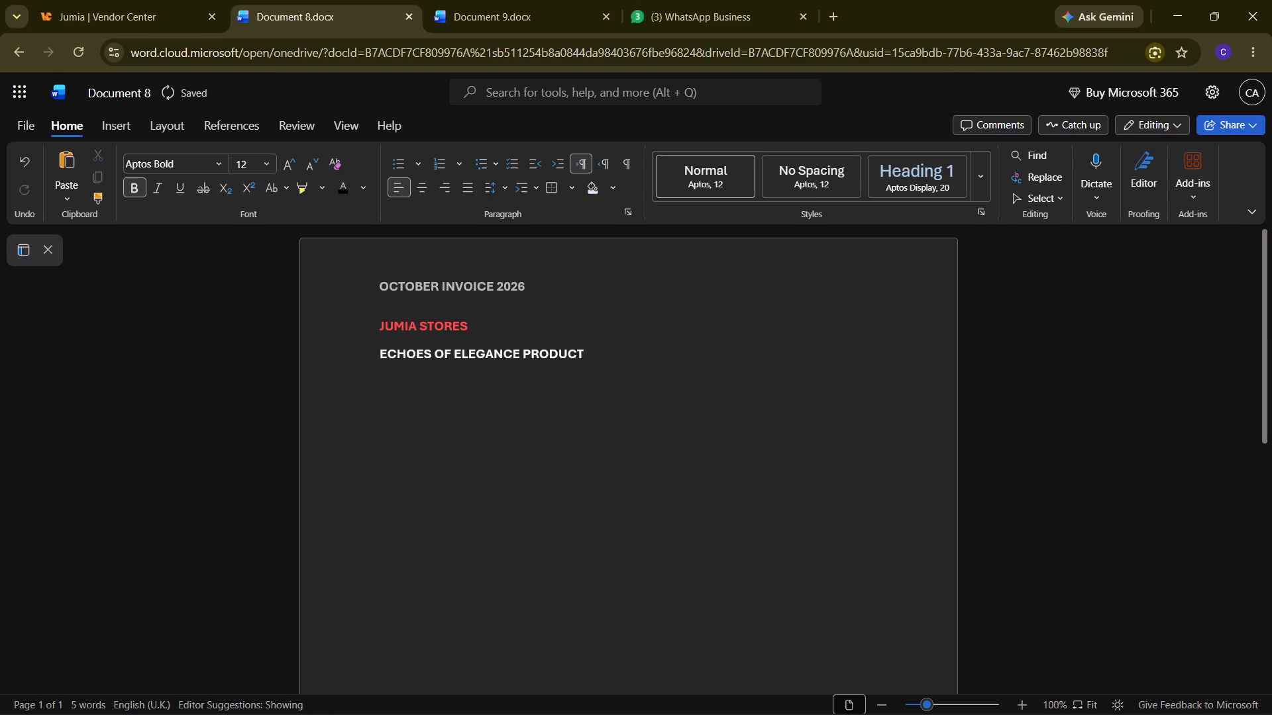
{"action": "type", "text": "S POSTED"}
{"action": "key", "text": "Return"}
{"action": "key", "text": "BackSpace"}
Close the blank Document 9.
{"action": "left_click", "coordinate": [467, 15]}
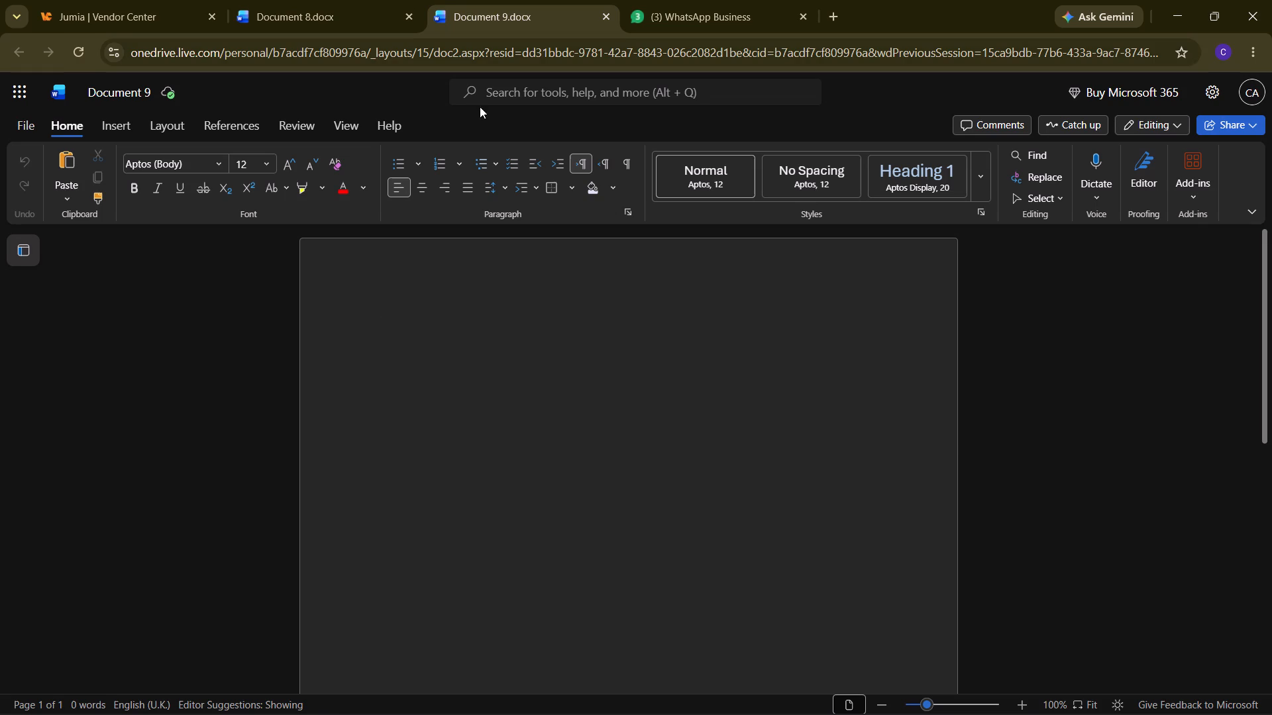
{"action": "left_click", "coordinate": [611, 19]}
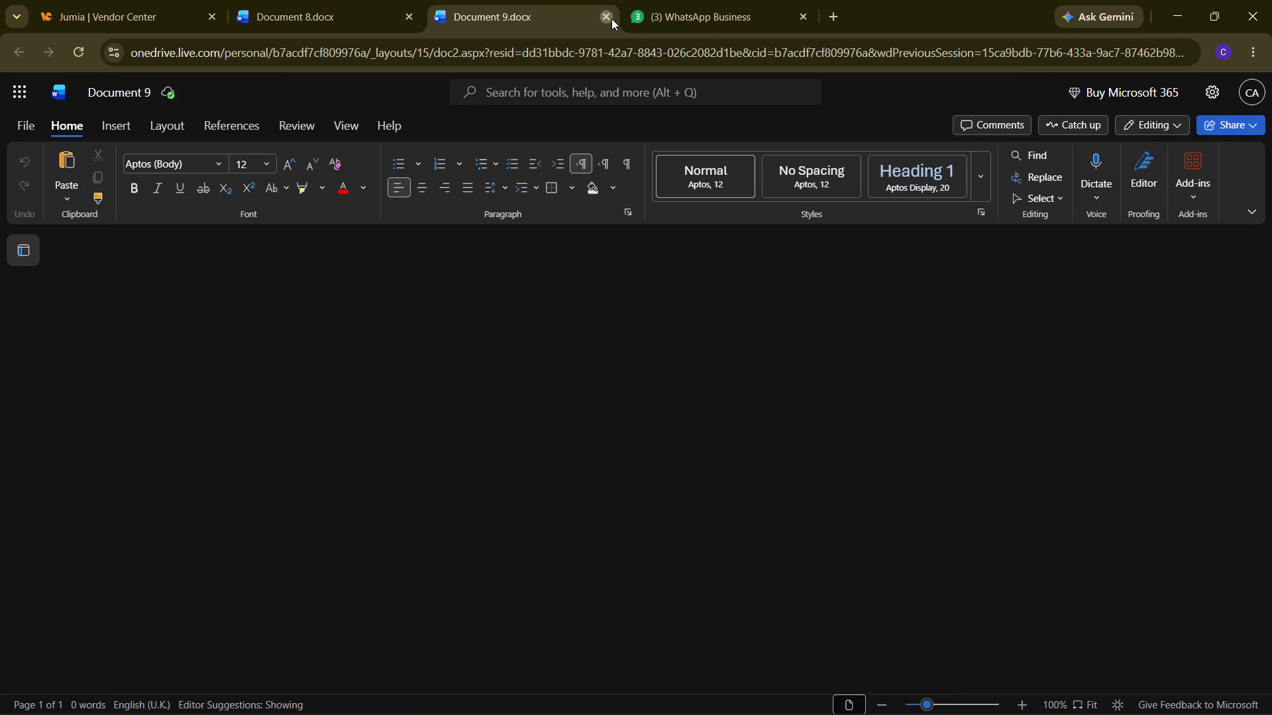
In Jumia Vendor Center, clear the "mate" product search and examine the dates on the first five pages of the Kenya product list.
{"action": "left_click", "coordinate": [171, 3]}
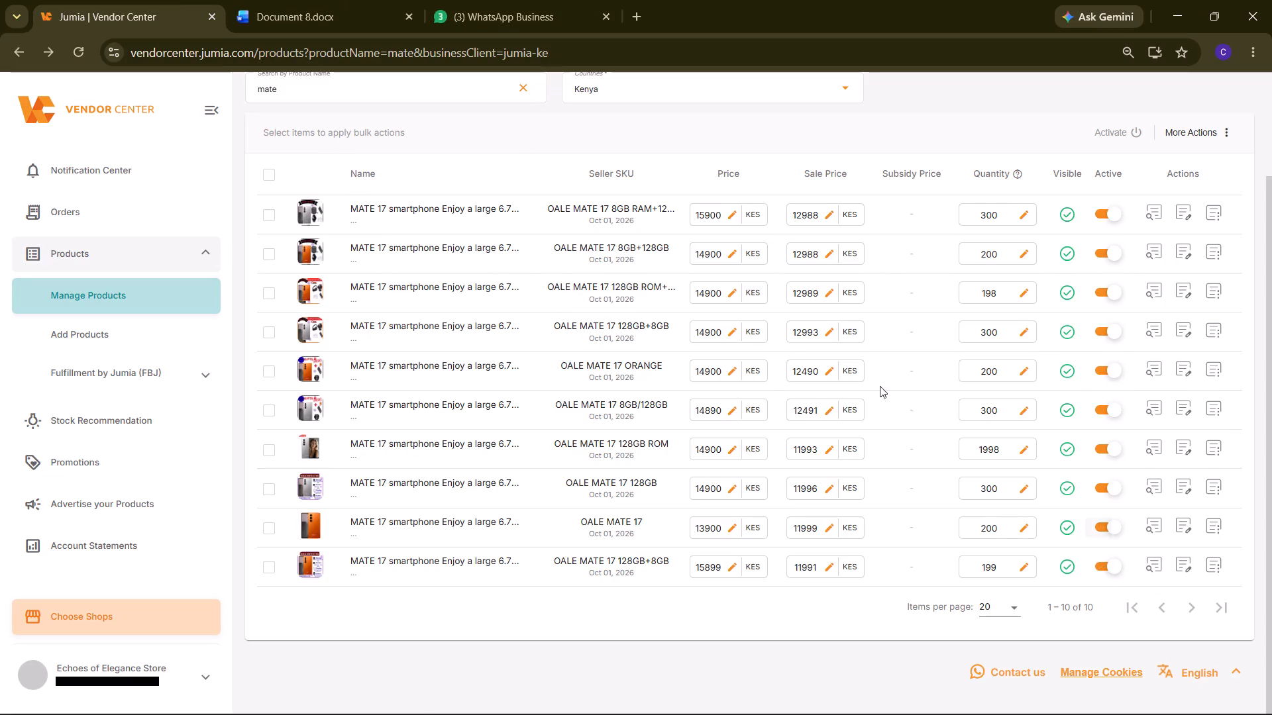
{"action": "left_click", "coordinate": [523, 86]}
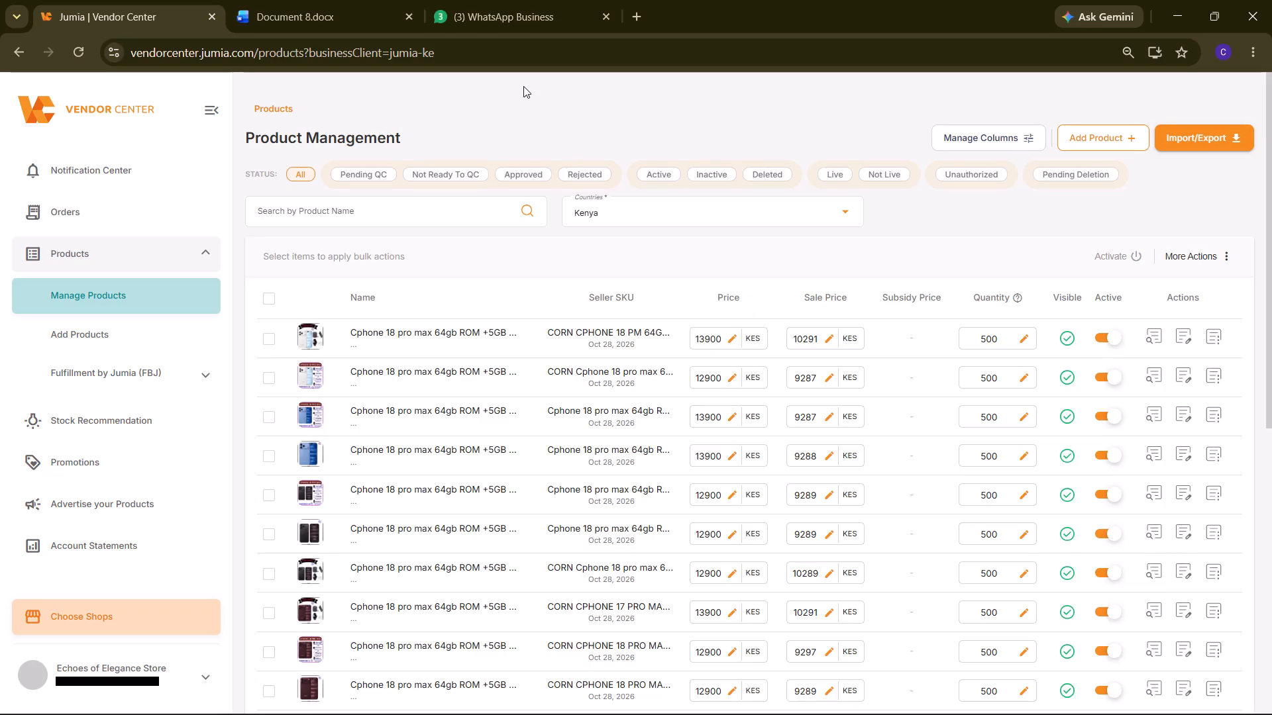
{"action": "scroll", "coordinate": [853, 259], "scroll_direction": "down", "scroll_amount": 3}
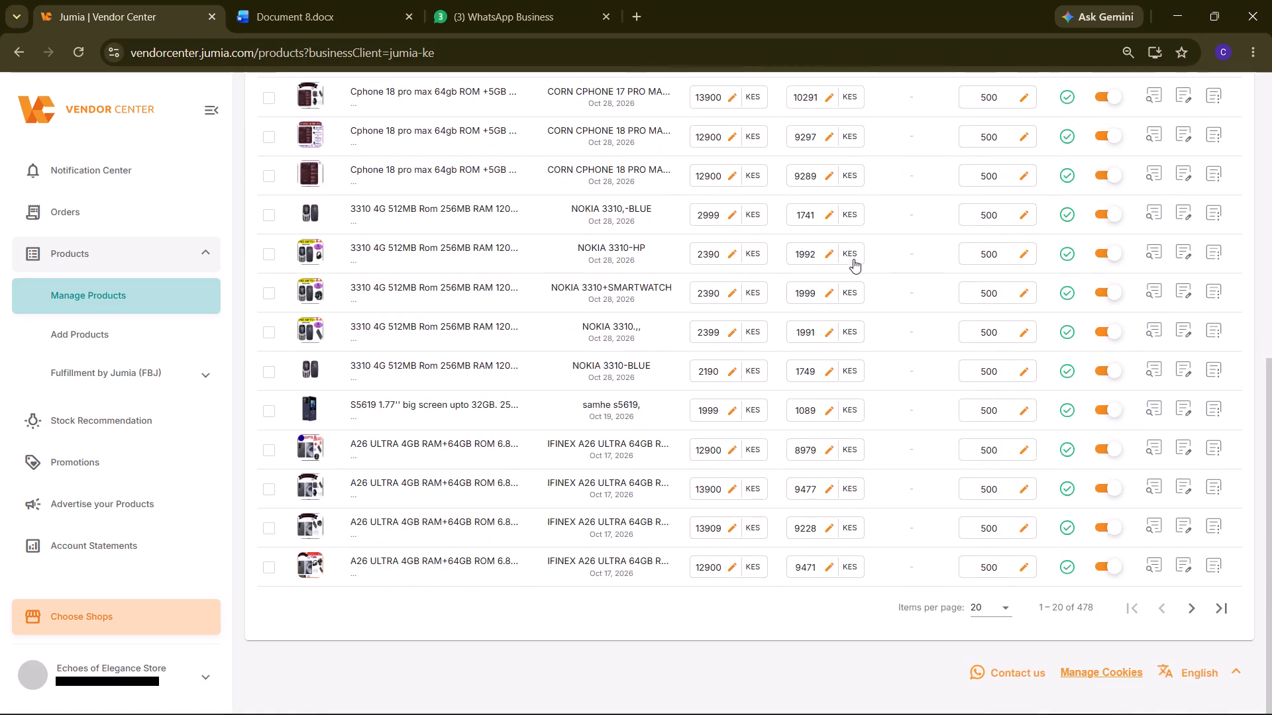
{"action": "left_click", "coordinate": [1190, 611]}
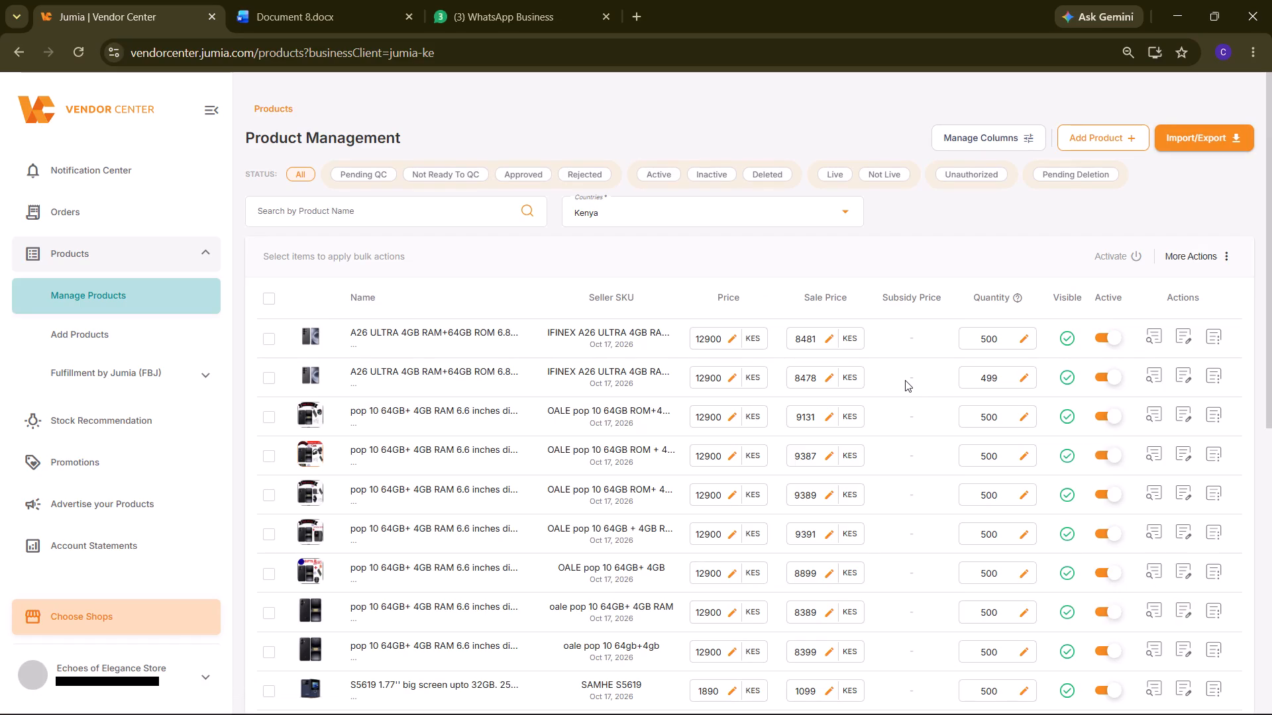
{"action": "scroll", "coordinate": [905, 380], "scroll_direction": "down", "scroll_amount": 8}
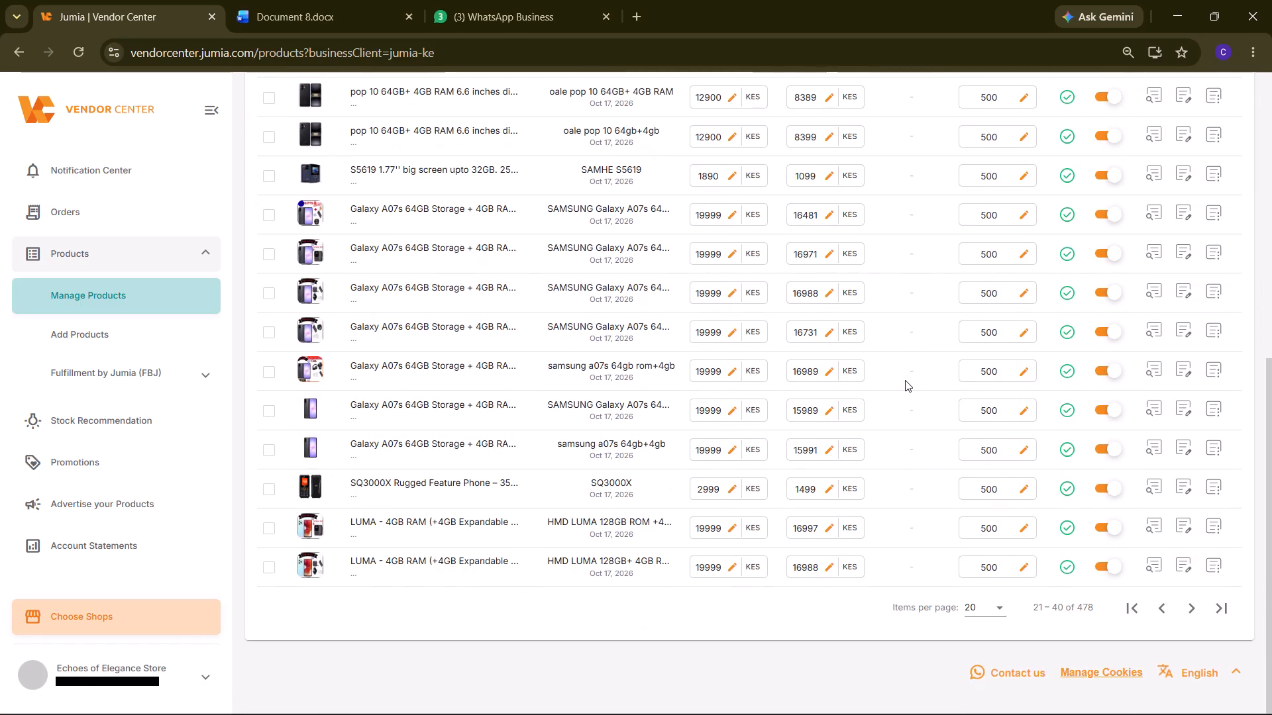
{"action": "left_click", "coordinate": [1196, 607]}
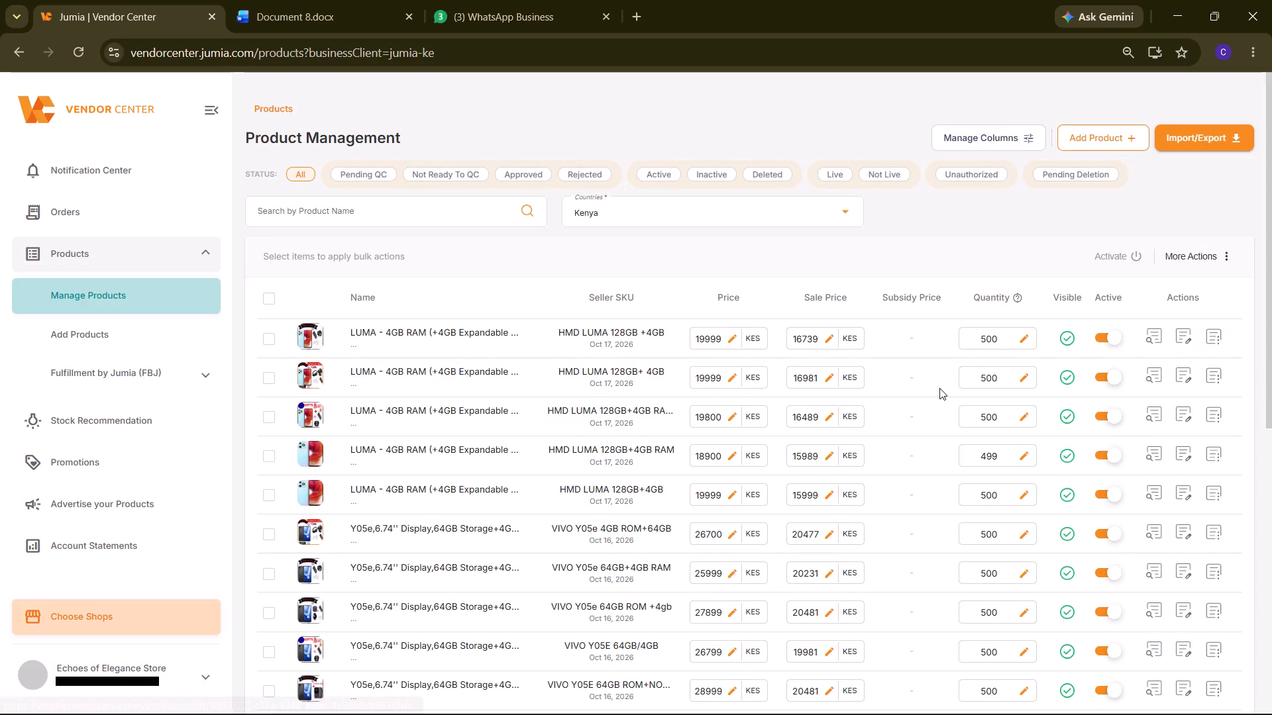
{"action": "scroll", "coordinate": [939, 388], "scroll_direction": "down", "scroll_amount": 7}
{"action": "left_click", "coordinate": [1189, 608]}
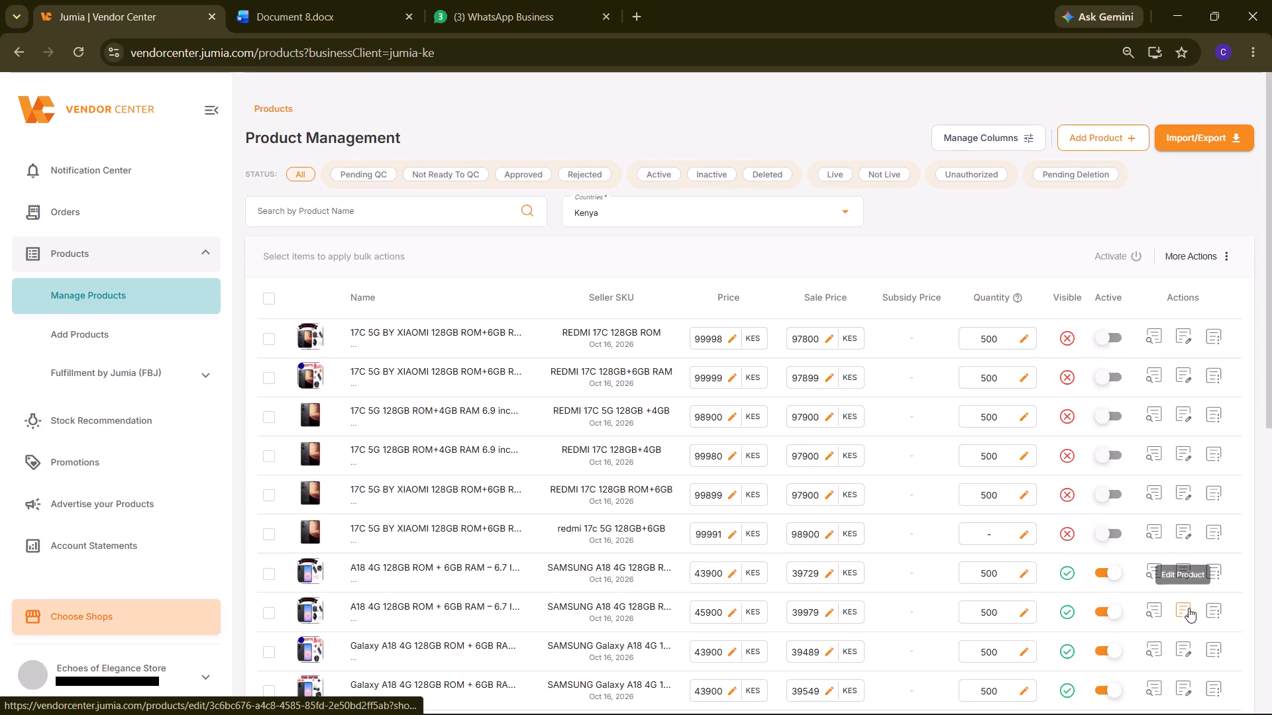
{"action": "scroll", "coordinate": [918, 413], "scroll_direction": "down", "scroll_amount": 4}
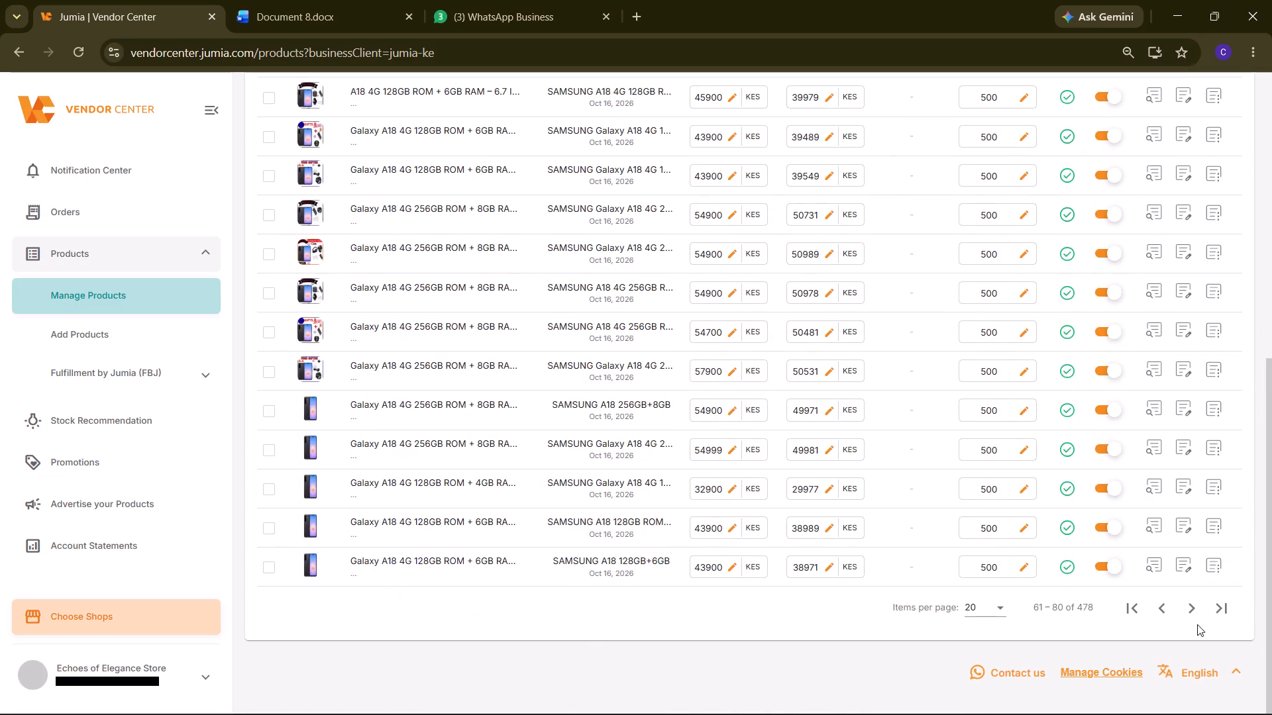
{"action": "left_click", "coordinate": [1191, 608]}
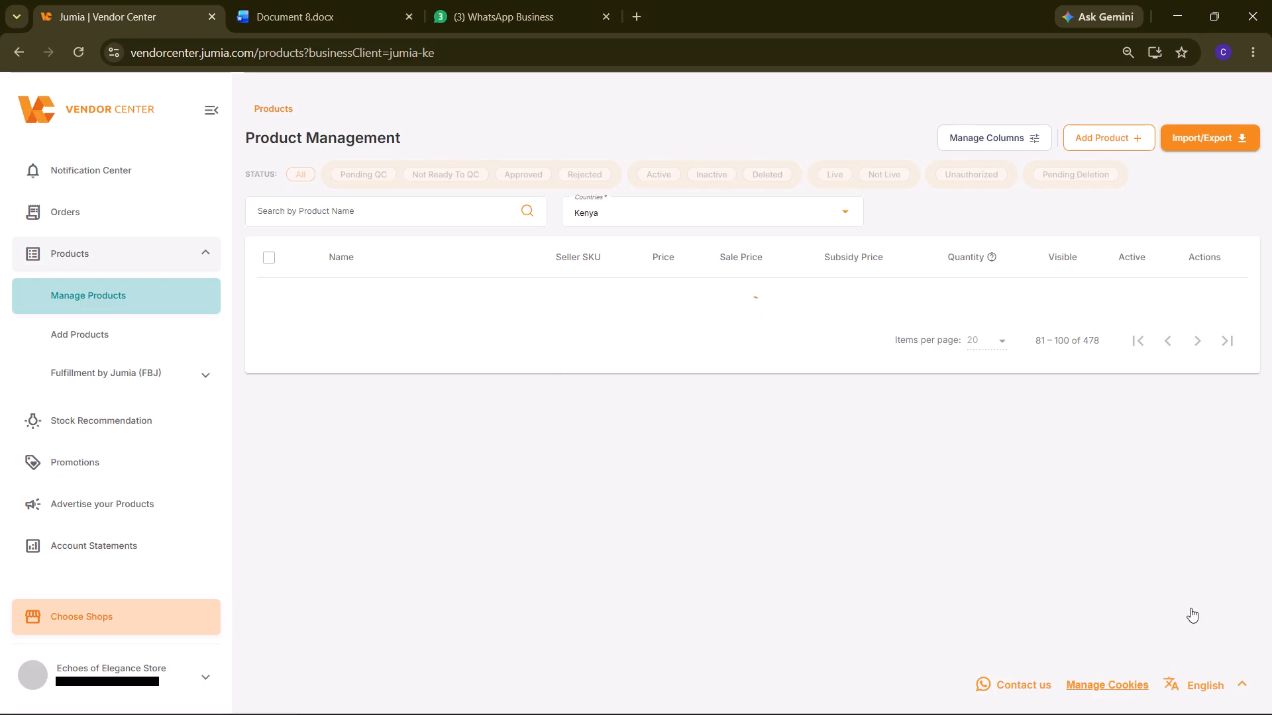
{"action": "scroll", "coordinate": [945, 408], "scroll_direction": "down", "scroll_amount": 4}
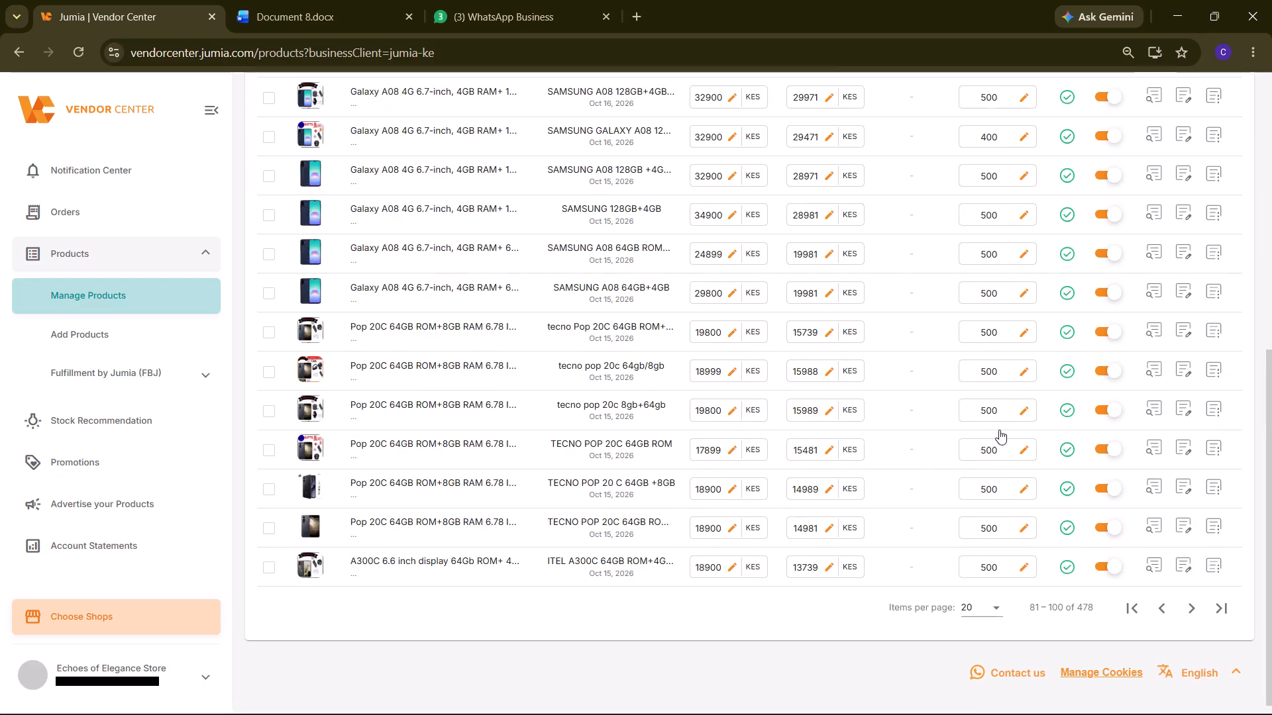
Examine the product list from items 101–120 through 201–220 for October 2026 dates, and return to the Document 8 invoice.
{"action": "left_click", "coordinate": [1185, 600]}
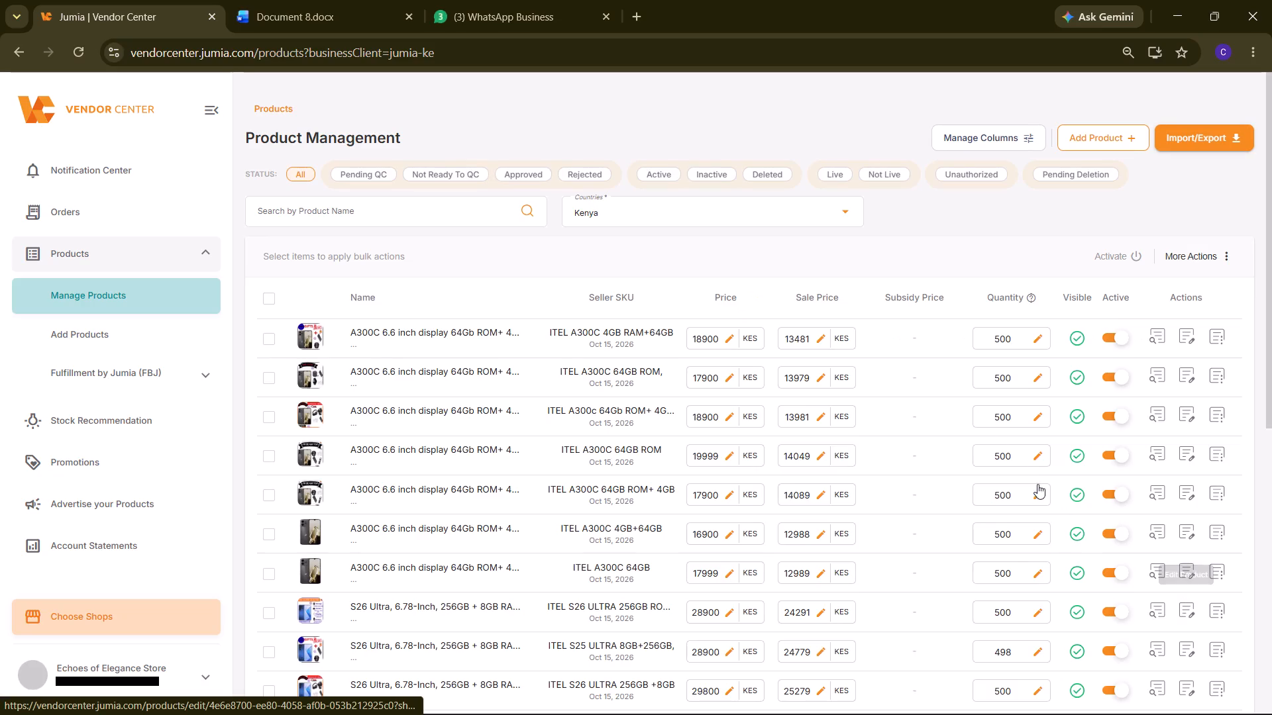
{"action": "scroll", "coordinate": [933, 399], "scroll_direction": "down", "scroll_amount": 6}
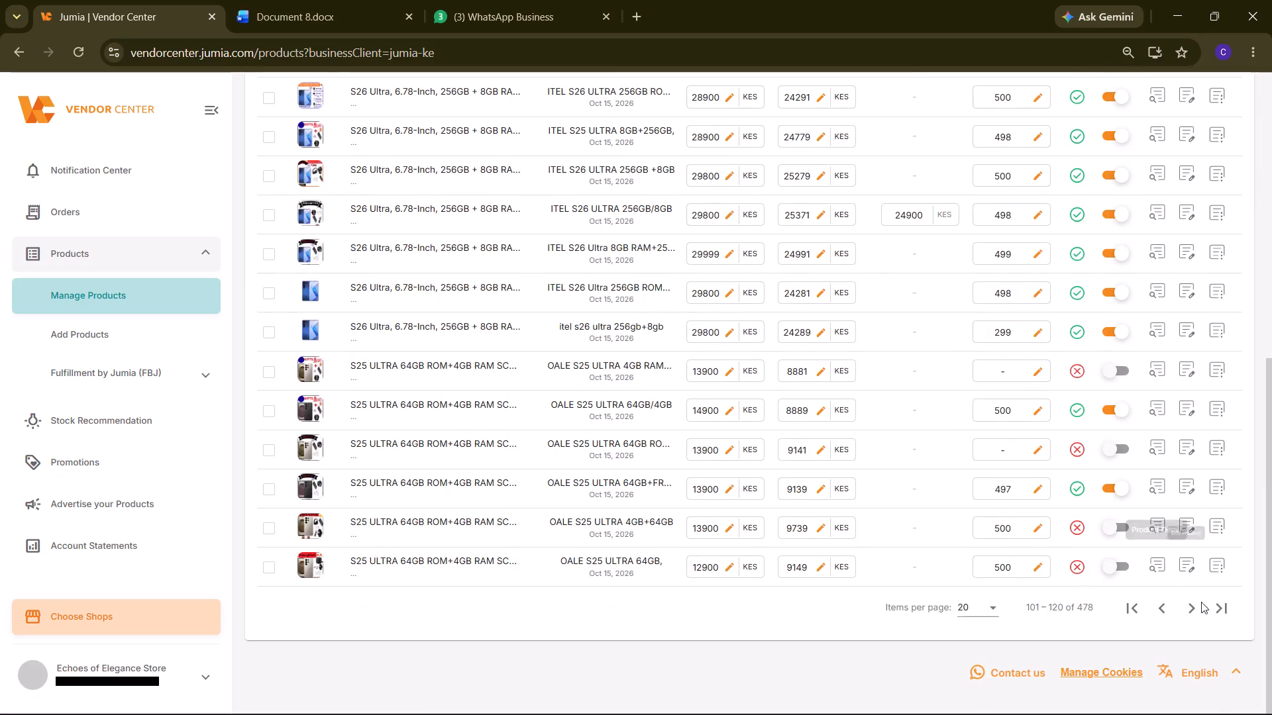
{"action": "left_click", "coordinate": [1191, 610]}
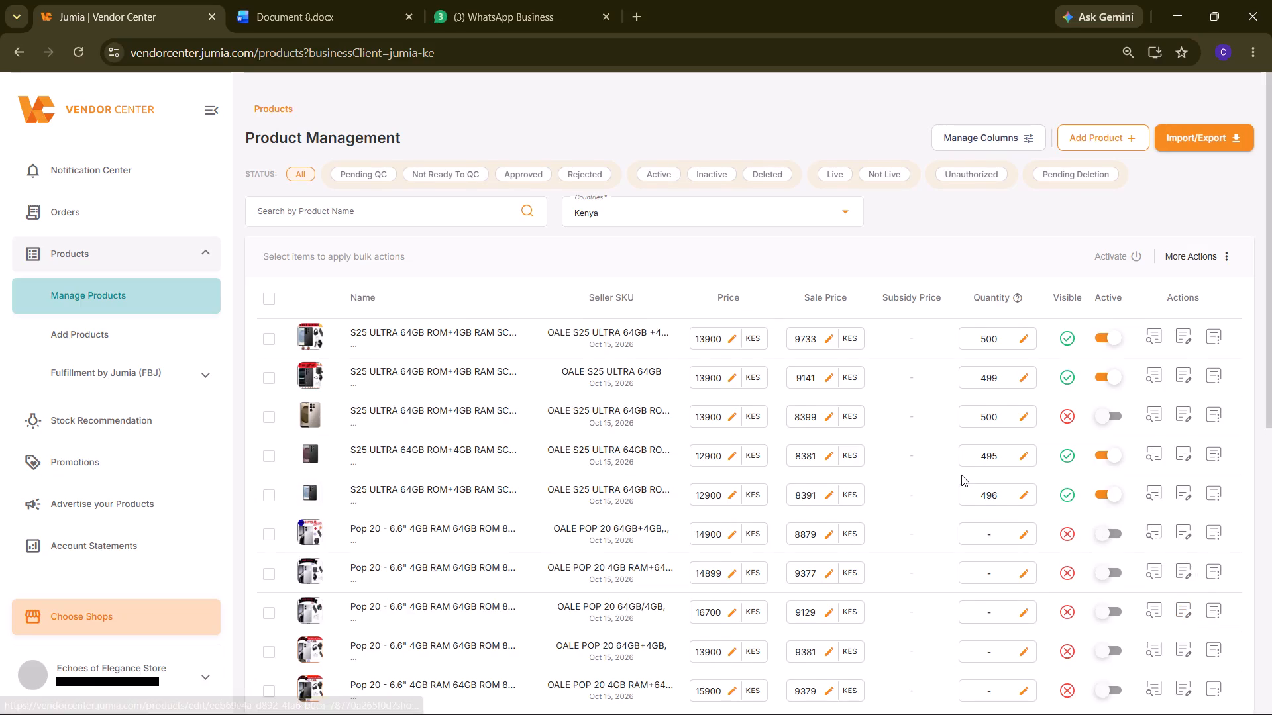
{"action": "scroll", "coordinate": [961, 475], "scroll_direction": "down", "scroll_amount": 4}
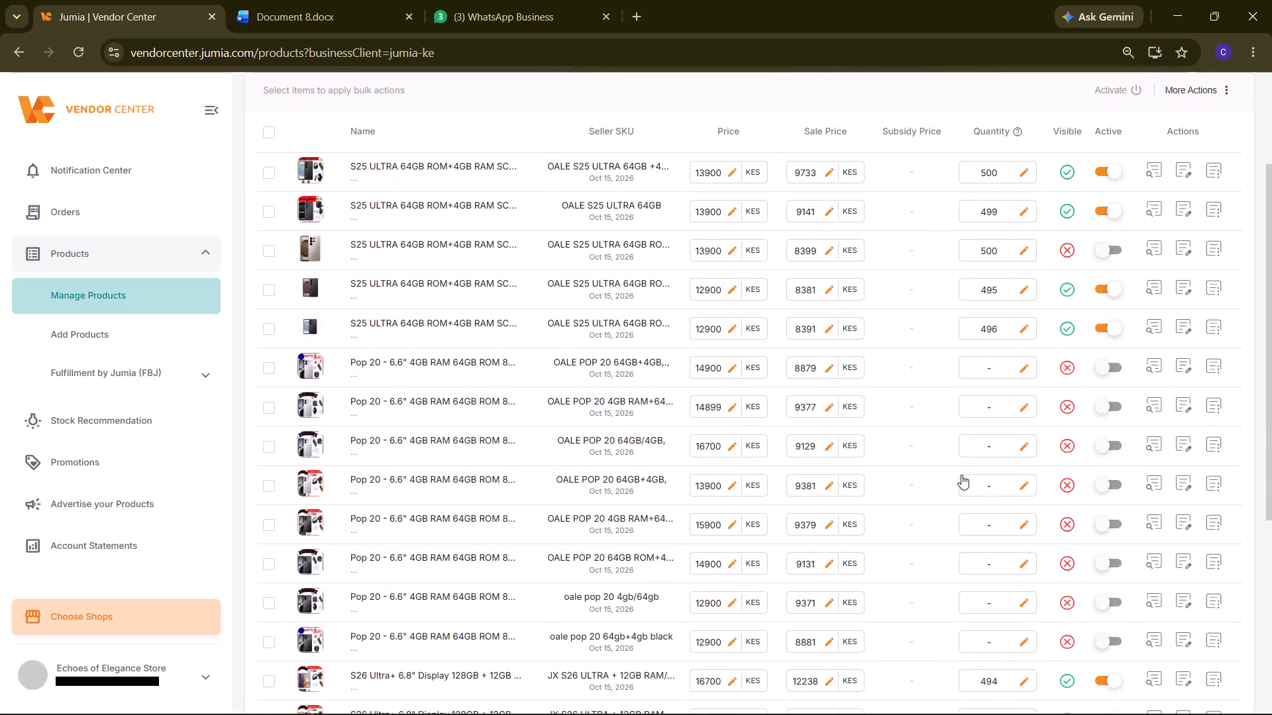
{"action": "scroll", "coordinate": [961, 475], "scroll_direction": "down", "scroll_amount": 5}
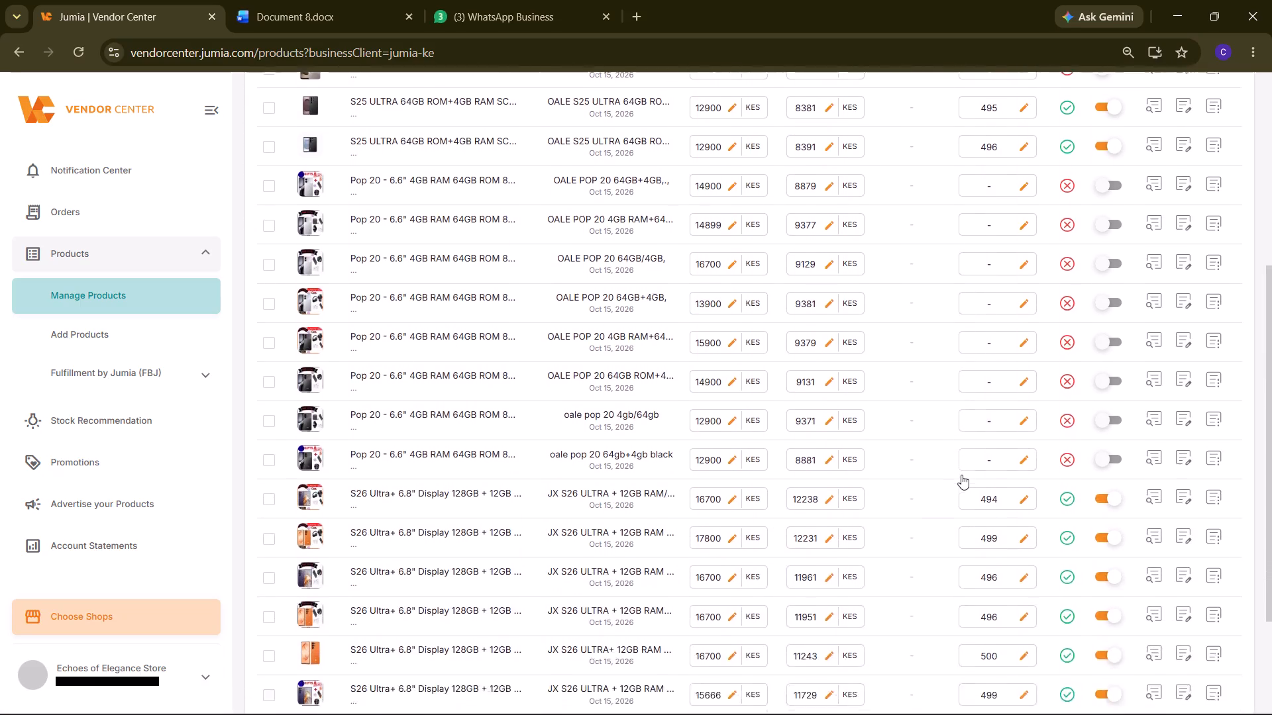
{"action": "scroll", "coordinate": [961, 475], "scroll_direction": "down", "scroll_amount": 2}
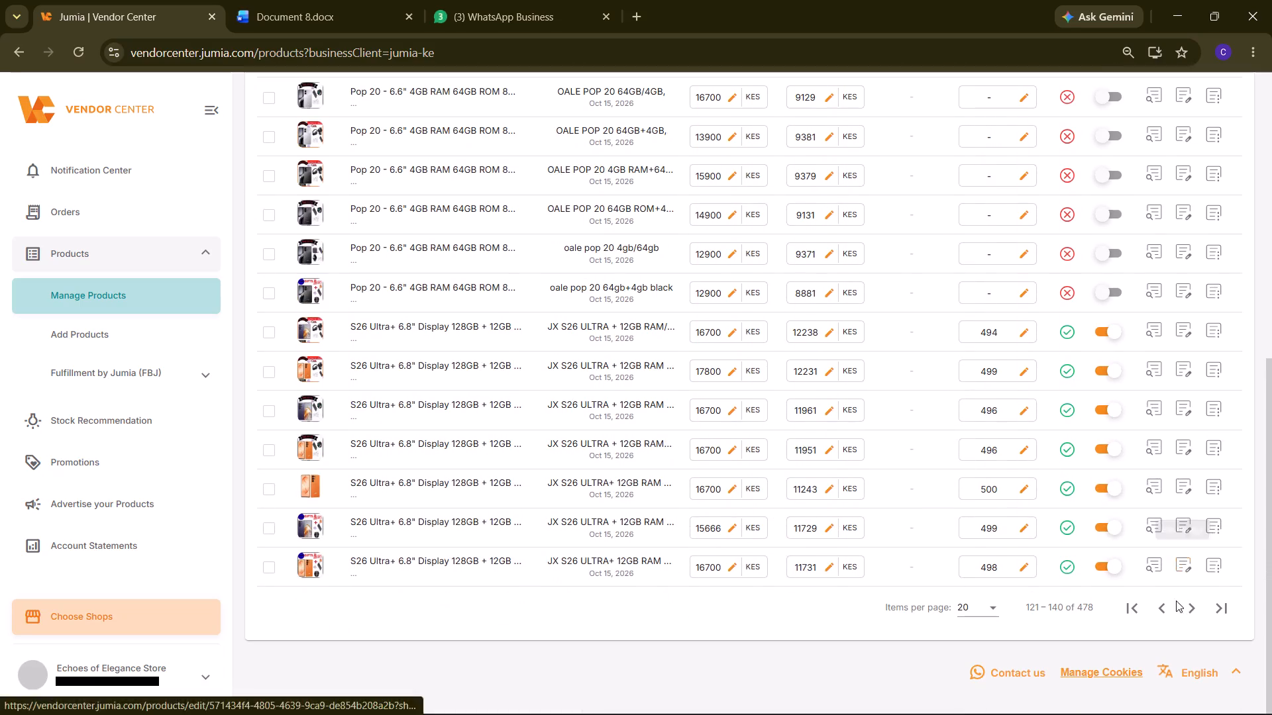
{"action": "left_click", "coordinate": [1190, 614]}
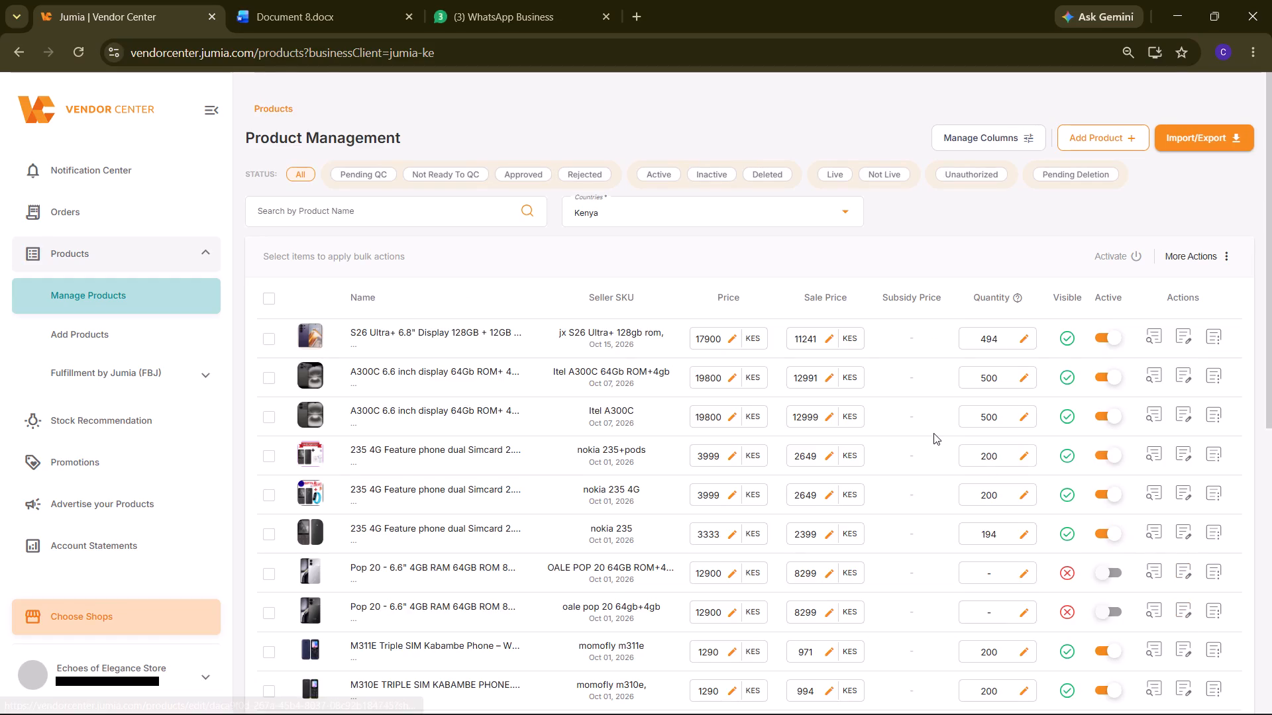
{"action": "scroll", "coordinate": [933, 433], "scroll_direction": "down", "scroll_amount": 4}
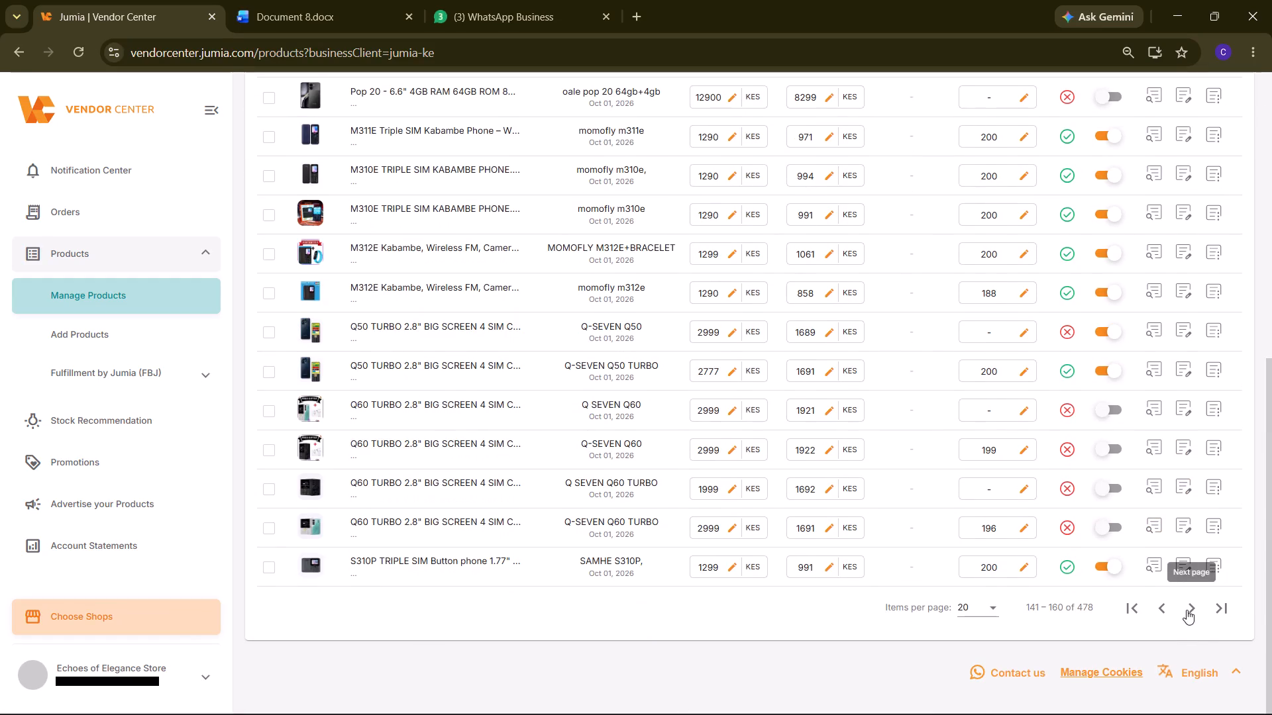
{"action": "left_click", "coordinate": [1187, 610]}
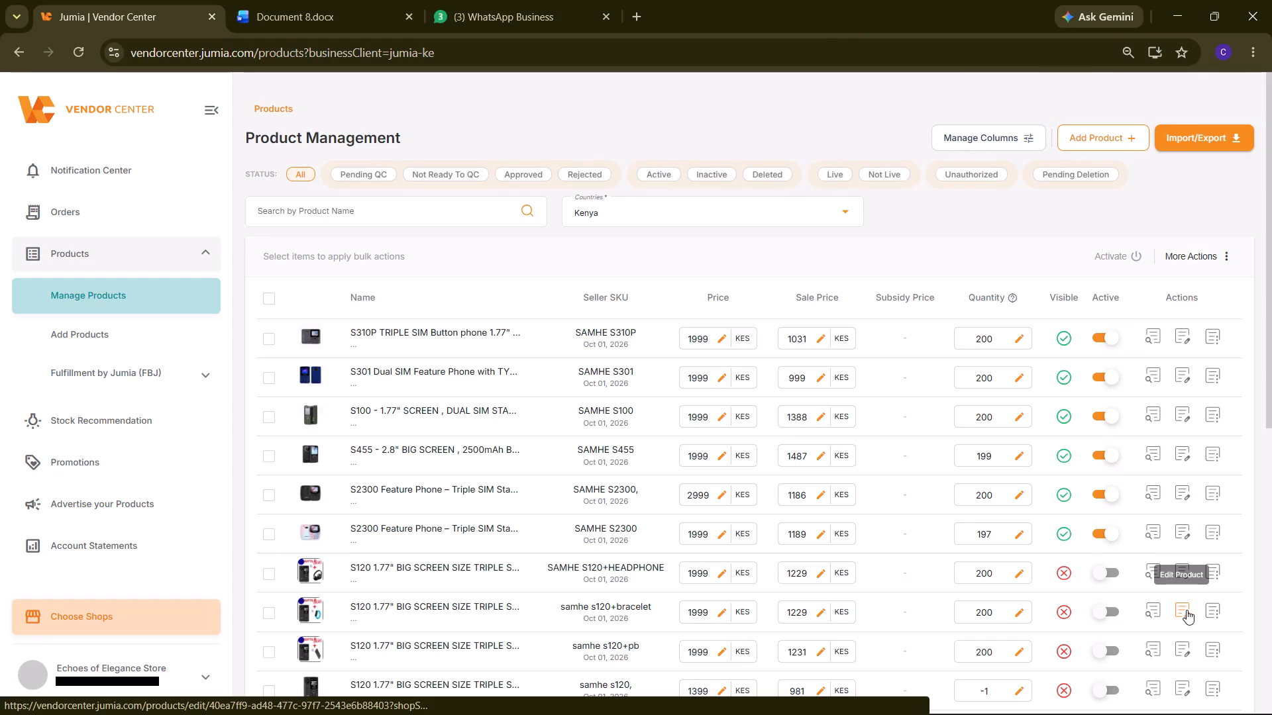
{"action": "scroll", "coordinate": [871, 436], "scroll_direction": "down", "scroll_amount": 3}
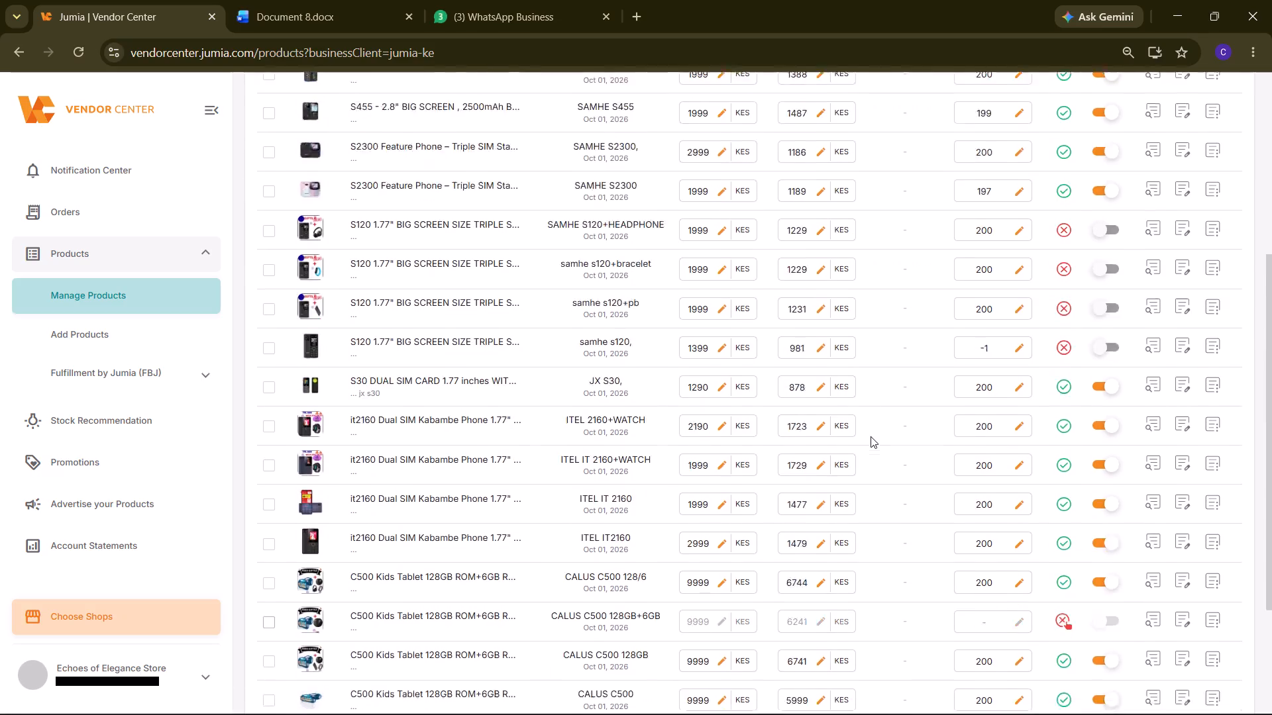
{"action": "left_click", "coordinate": [1189, 656]}
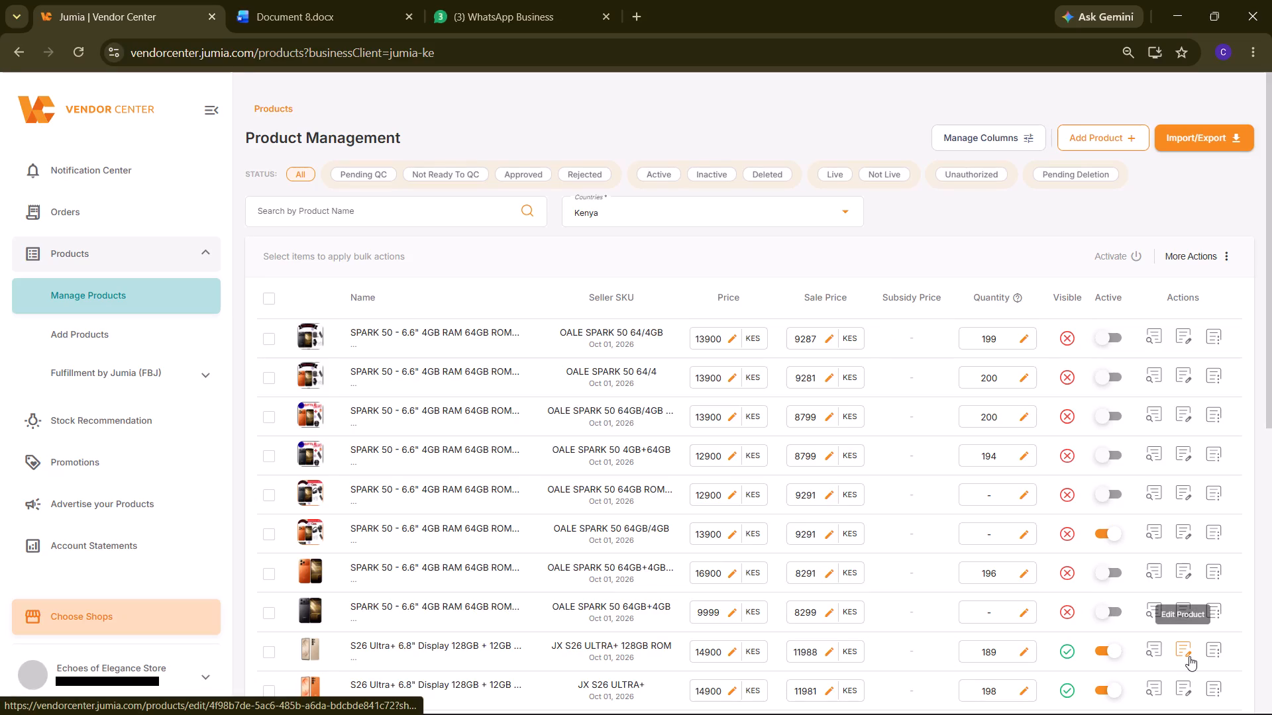
{"action": "scroll", "coordinate": [949, 394], "scroll_direction": "down", "scroll_amount": 8}
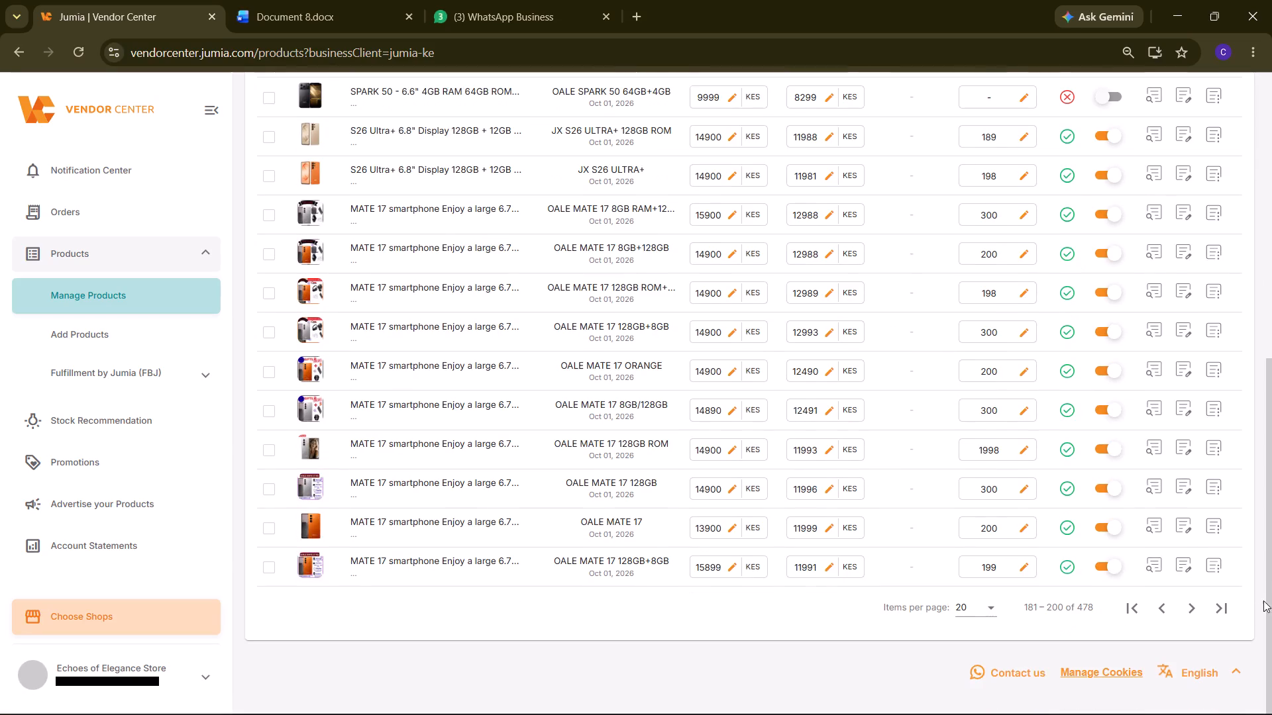
{"action": "left_click", "coordinate": [1194, 607]}
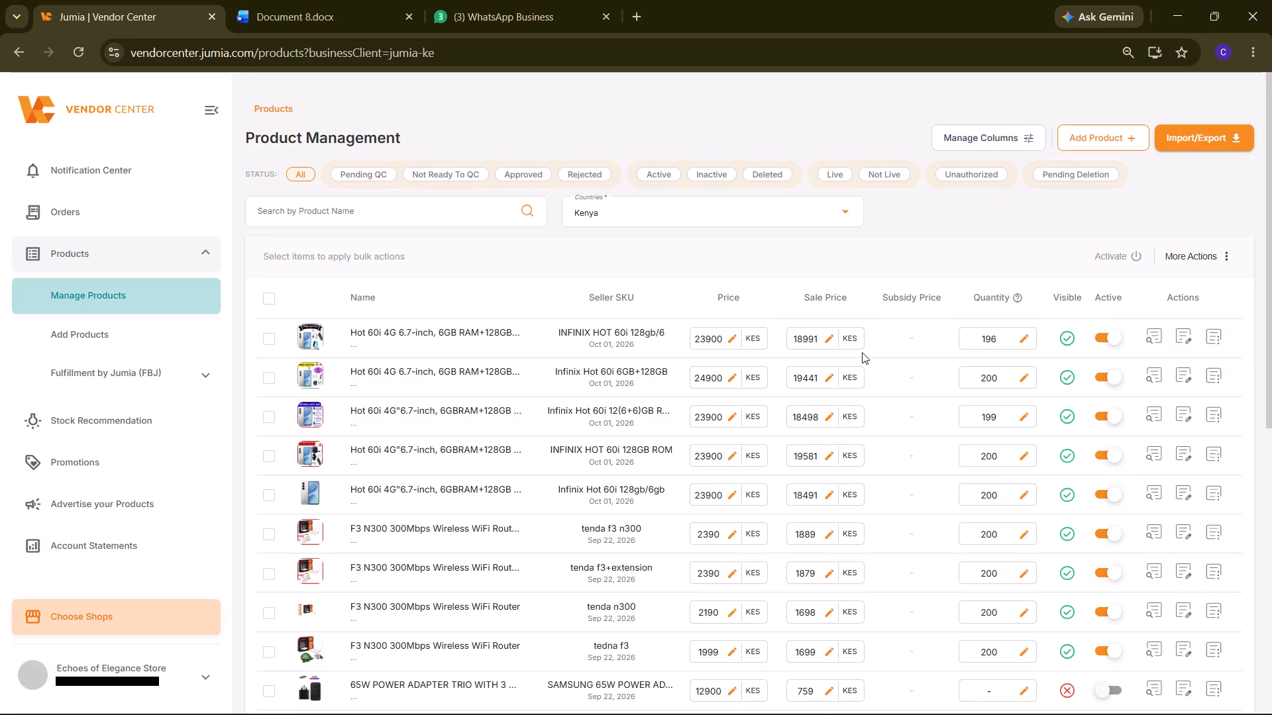
{"action": "scroll", "coordinate": [891, 352], "scroll_direction": "down", "scroll_amount": 4}
{"action": "scroll", "coordinate": [930, 363], "scroll_direction": "up", "scroll_amount": 1}
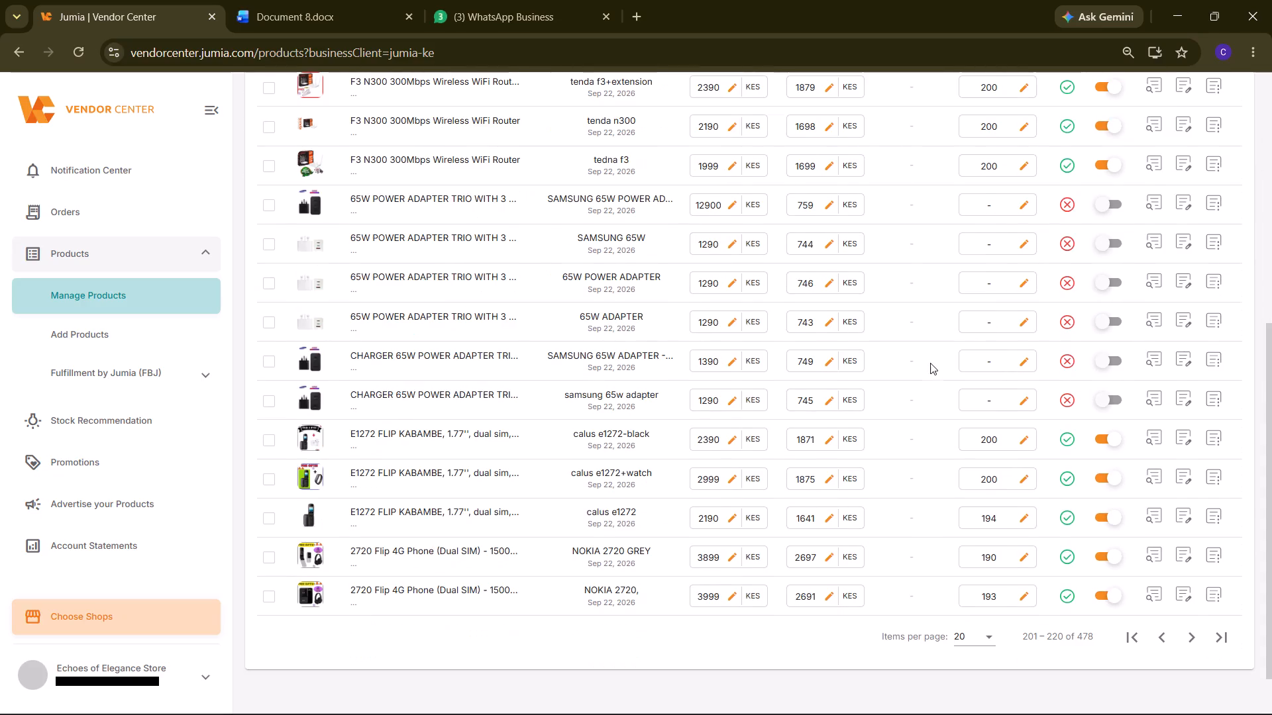
{"action": "scroll", "coordinate": [930, 363], "scroll_direction": "up", "scroll_amount": 4}
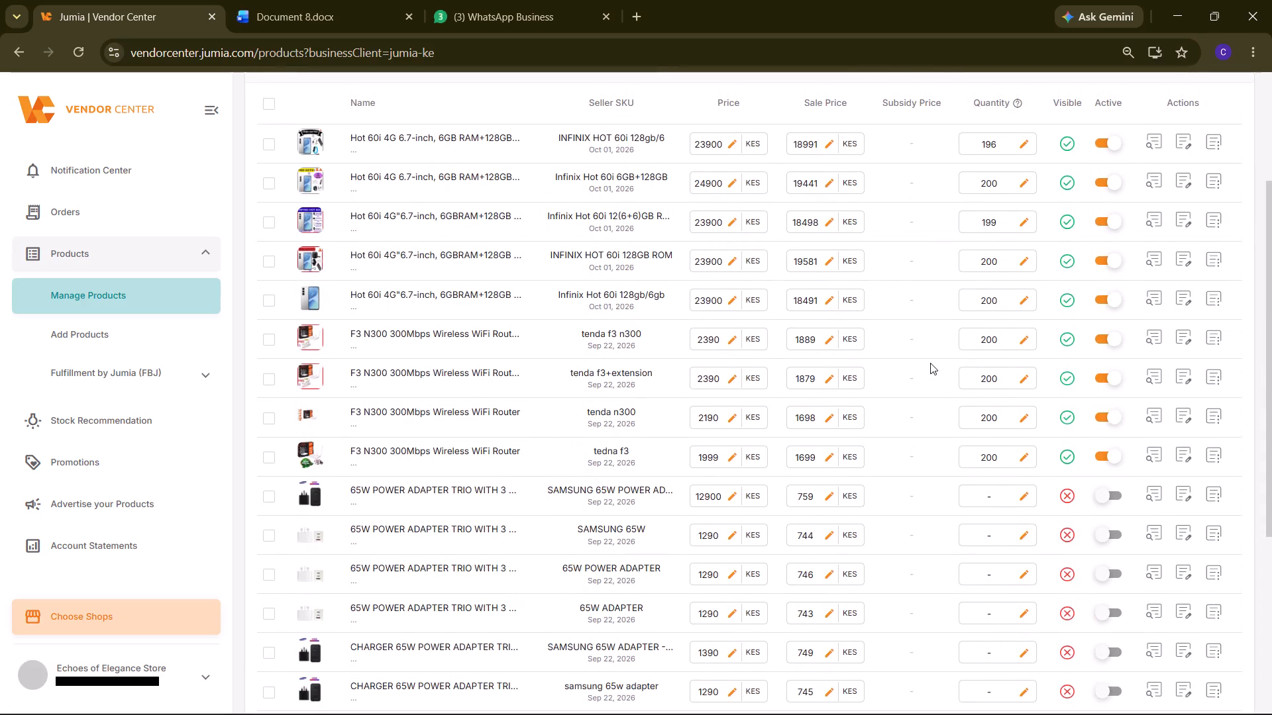
{"action": "scroll", "coordinate": [930, 363], "scroll_direction": "up", "scroll_amount": 1}
{"action": "left_click", "coordinate": [349, 0]}
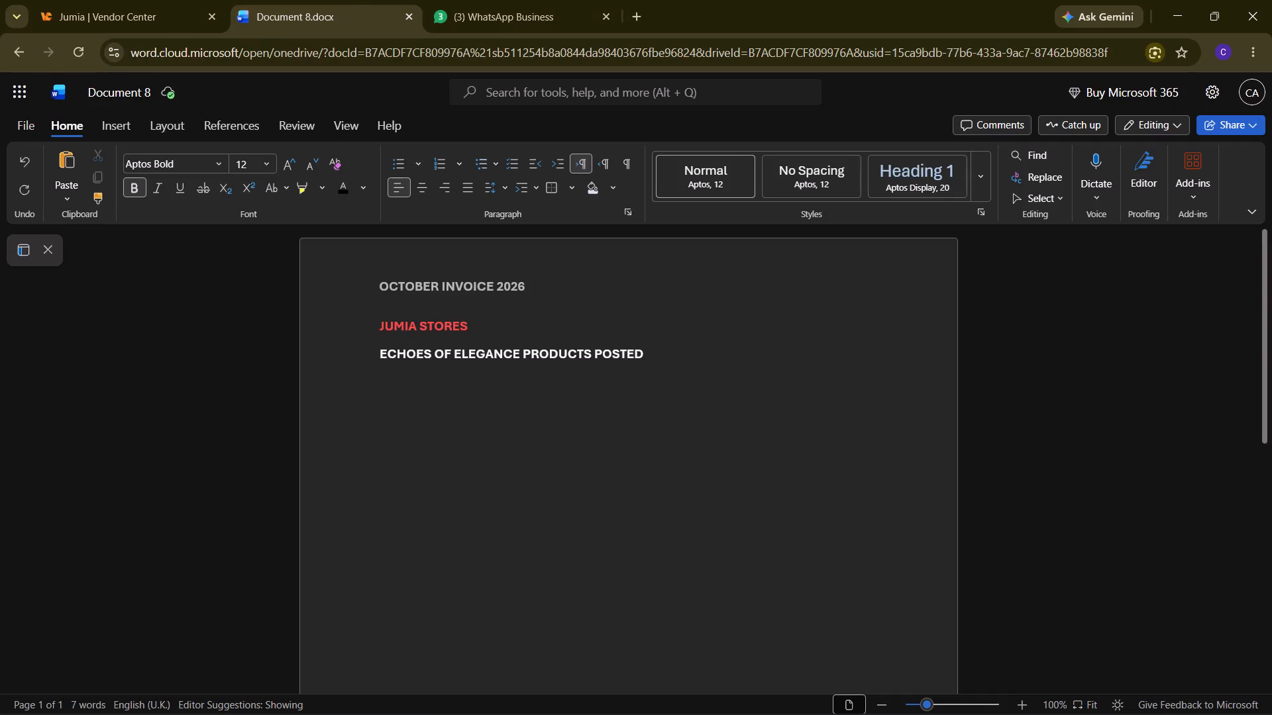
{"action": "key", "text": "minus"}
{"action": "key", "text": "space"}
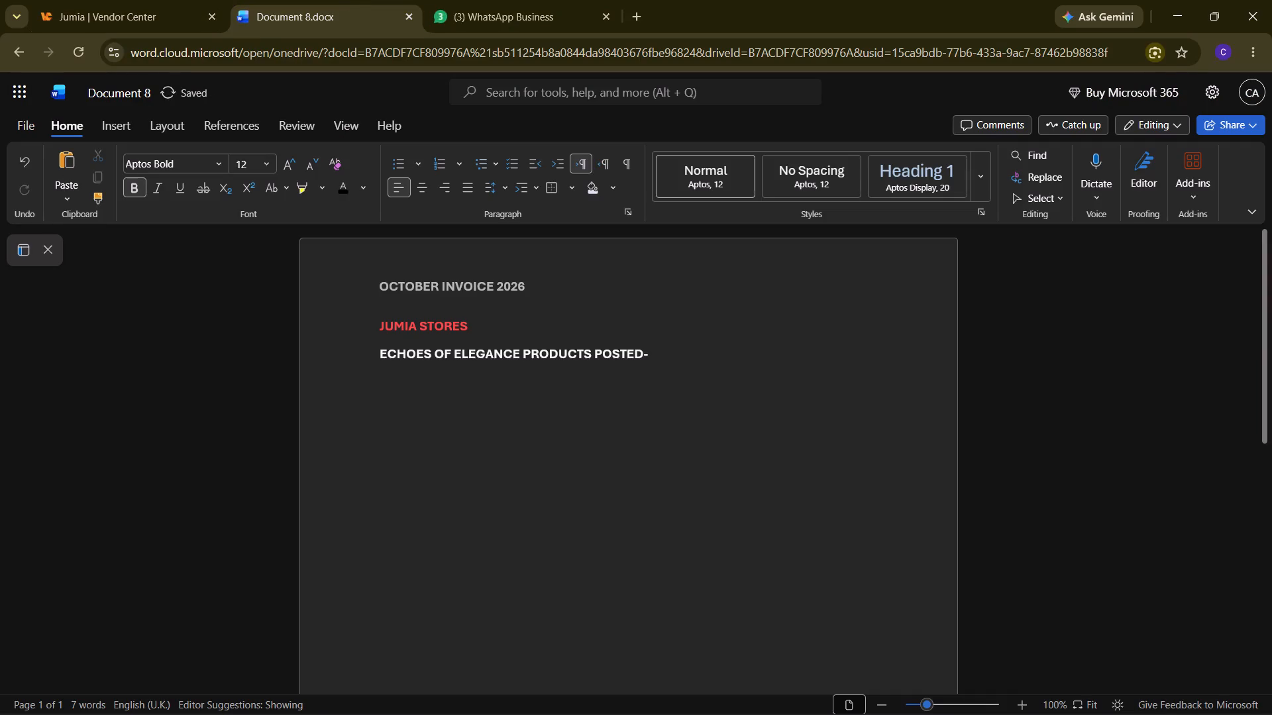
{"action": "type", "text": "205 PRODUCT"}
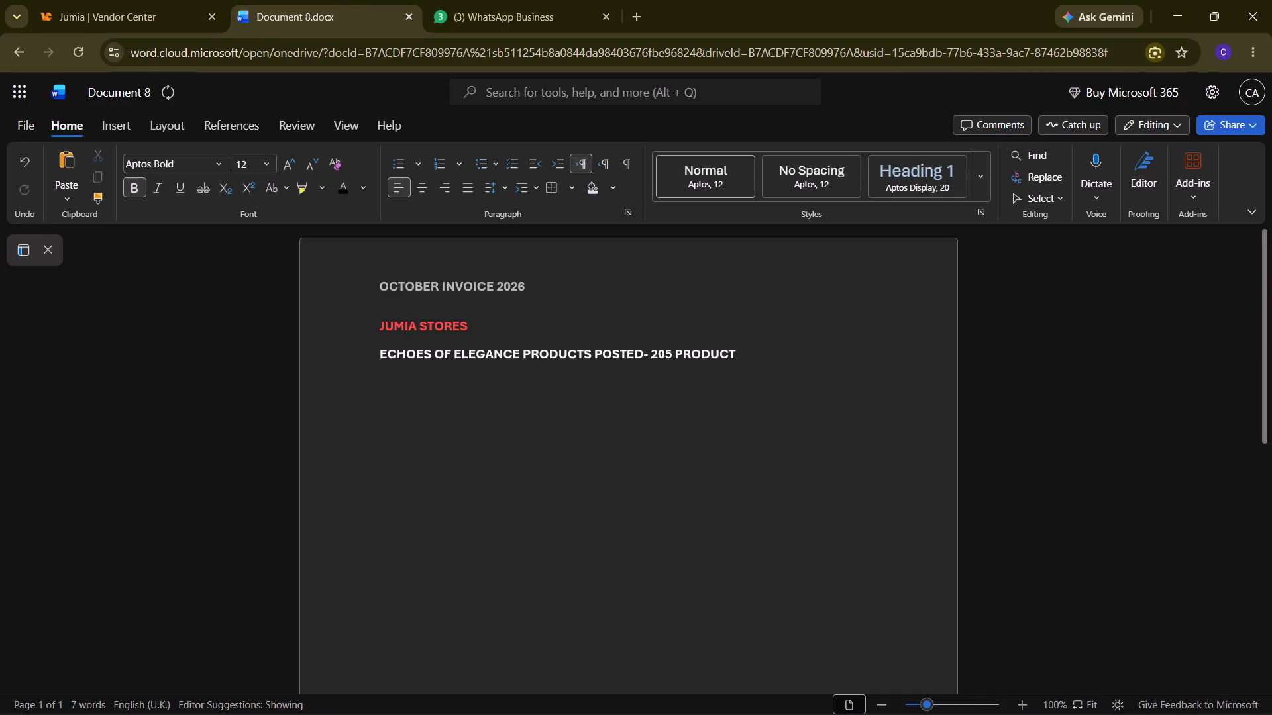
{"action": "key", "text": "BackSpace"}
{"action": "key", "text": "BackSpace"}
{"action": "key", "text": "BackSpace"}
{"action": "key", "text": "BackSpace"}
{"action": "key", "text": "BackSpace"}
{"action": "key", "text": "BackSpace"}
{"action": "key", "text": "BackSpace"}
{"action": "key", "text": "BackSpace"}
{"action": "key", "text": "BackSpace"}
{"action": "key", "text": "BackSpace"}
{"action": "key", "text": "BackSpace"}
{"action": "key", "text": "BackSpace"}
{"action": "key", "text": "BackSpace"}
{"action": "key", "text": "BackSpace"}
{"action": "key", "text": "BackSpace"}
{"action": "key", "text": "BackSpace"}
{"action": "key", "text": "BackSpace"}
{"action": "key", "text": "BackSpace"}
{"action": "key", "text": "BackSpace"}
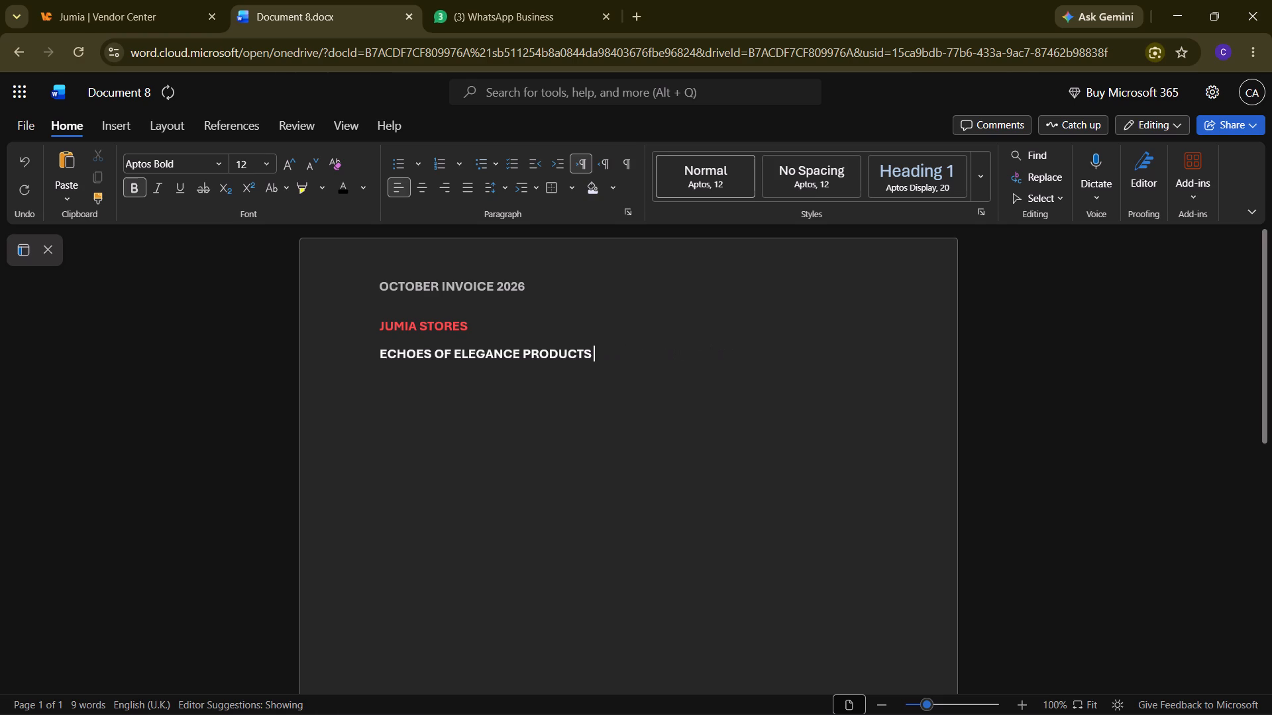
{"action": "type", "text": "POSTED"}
Add the bold line "205 X20=" below ECHOES OF ELEGANCE PRODUCTS POSTED.
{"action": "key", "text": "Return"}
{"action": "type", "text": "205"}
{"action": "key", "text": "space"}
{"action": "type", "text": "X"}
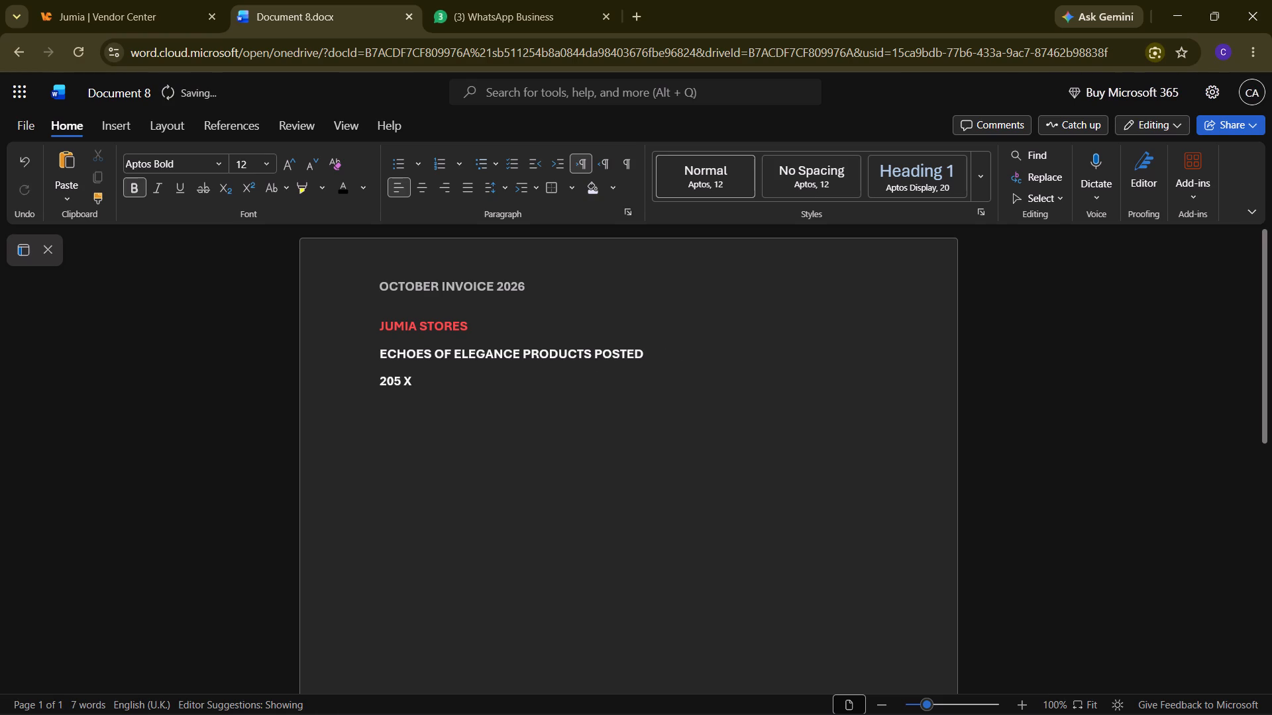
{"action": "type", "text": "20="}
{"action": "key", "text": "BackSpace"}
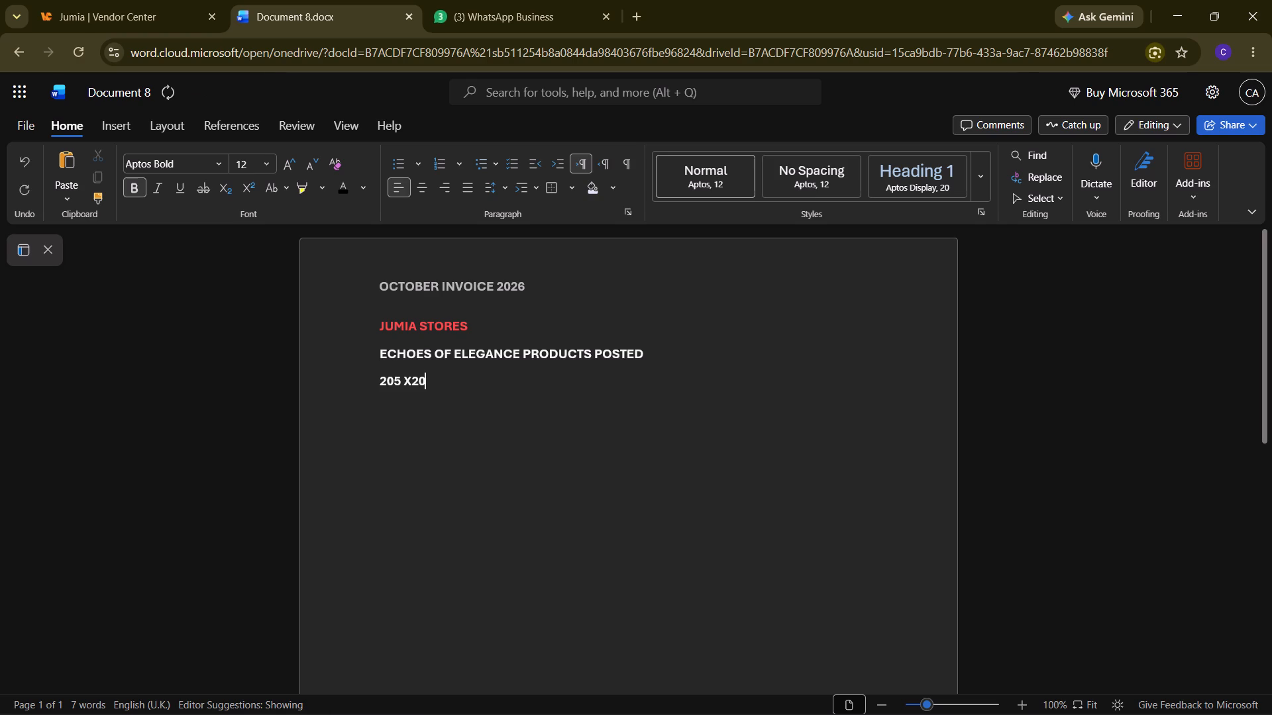
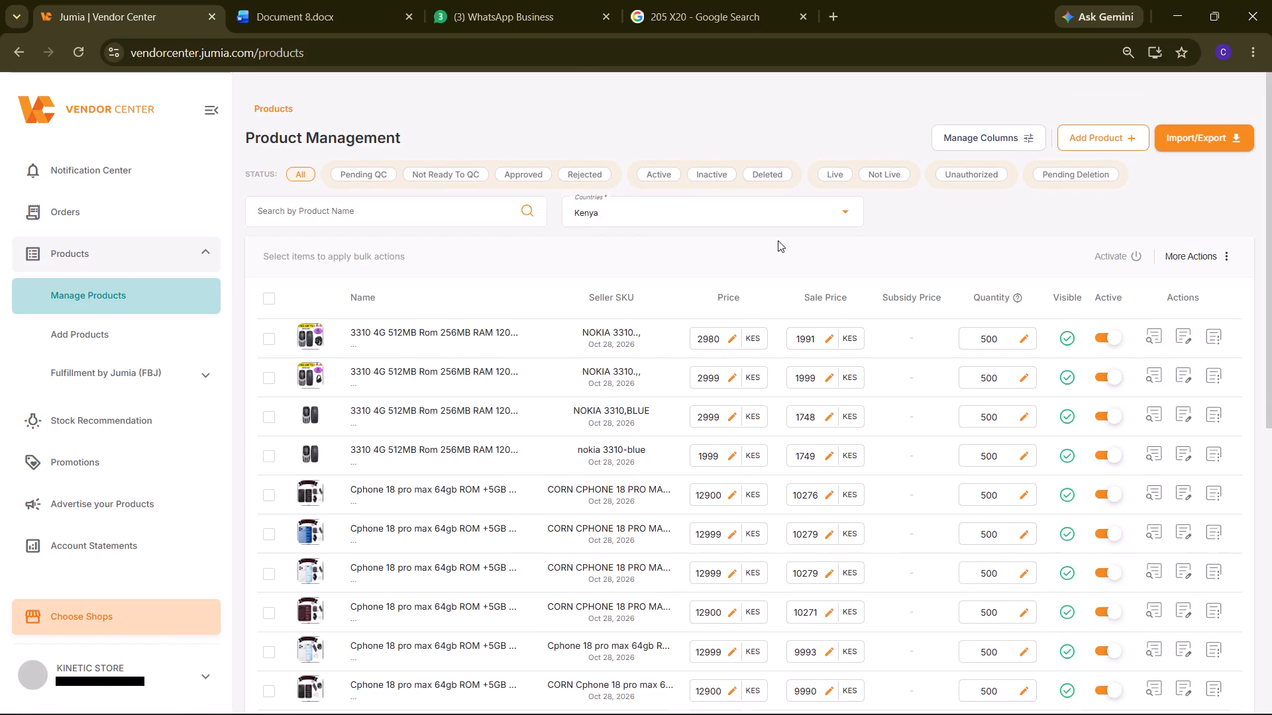
In Jumia Vendor Center, examine the first and last pages of KINETIC STORE's Kenya product list for October 2026 dates and the product count.
{"action": "scroll", "coordinate": [778, 240], "scroll_direction": "down", "scroll_amount": 4}
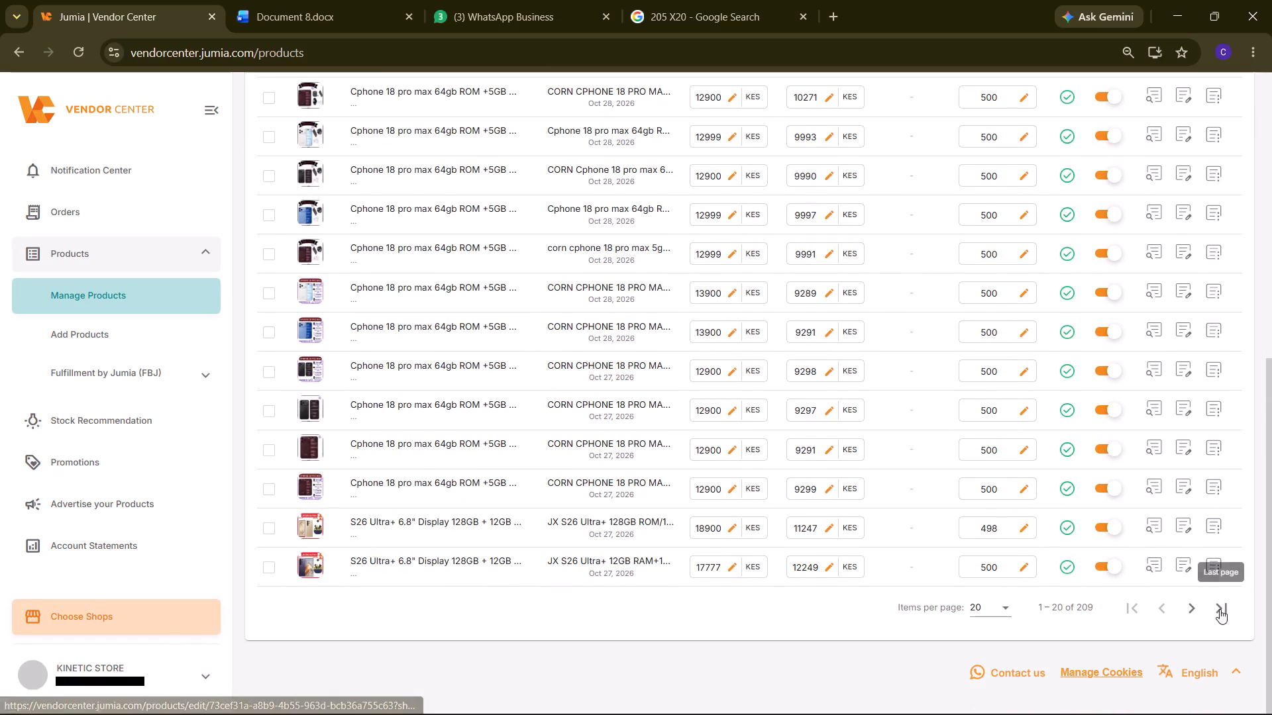
{"action": "left_click", "coordinate": [1220, 609]}
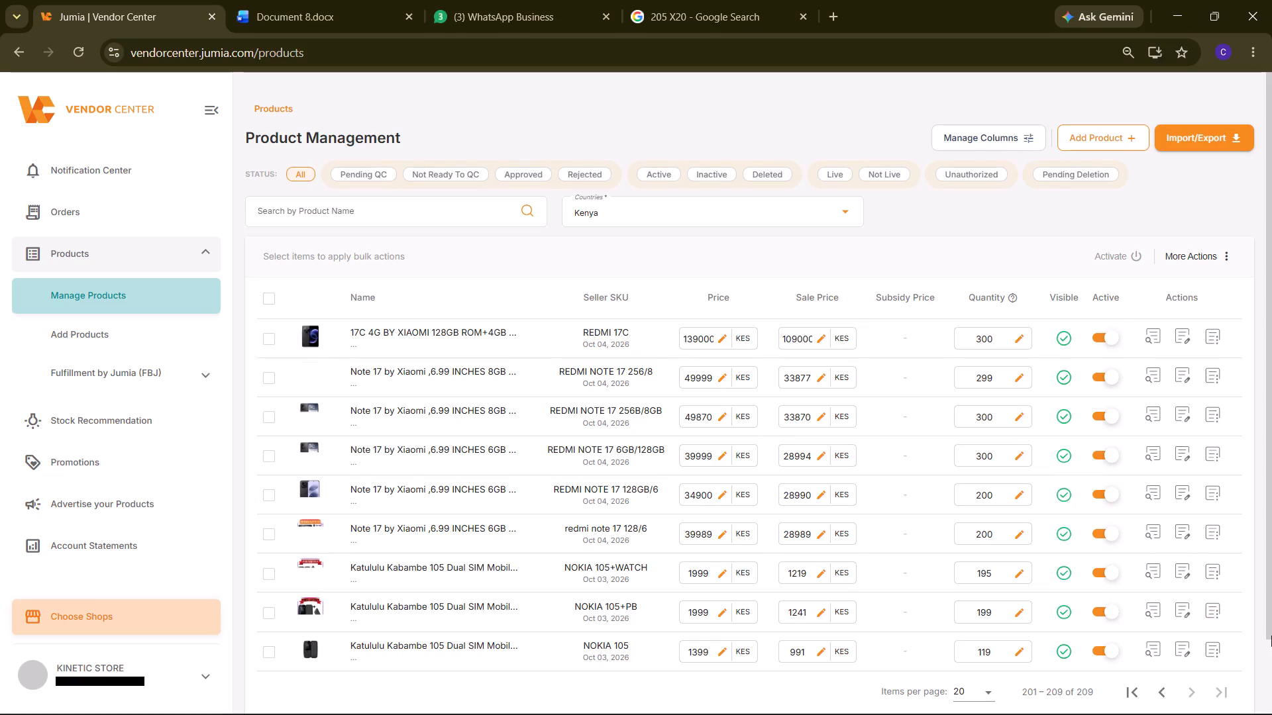
{"action": "scroll", "coordinate": [927, 392], "scroll_direction": "down", "scroll_amount": 1}
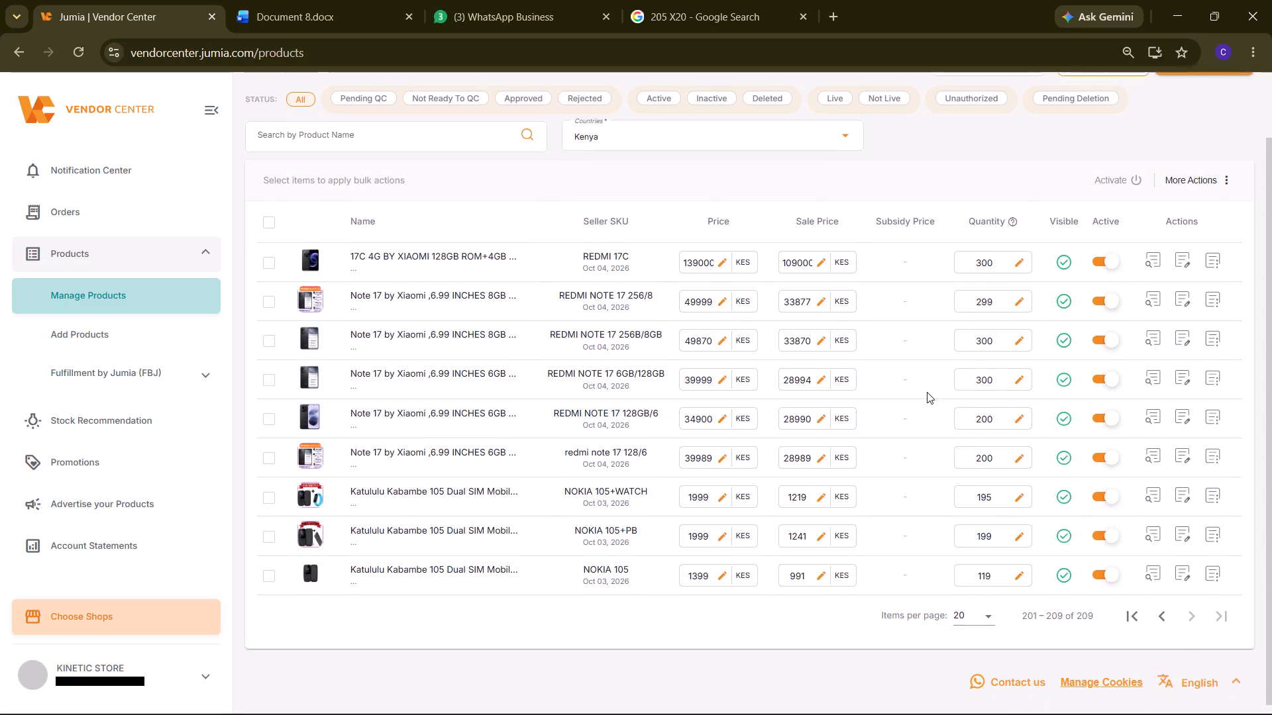
{"action": "scroll", "coordinate": [927, 392], "scroll_direction": "down", "scroll_amount": 2}
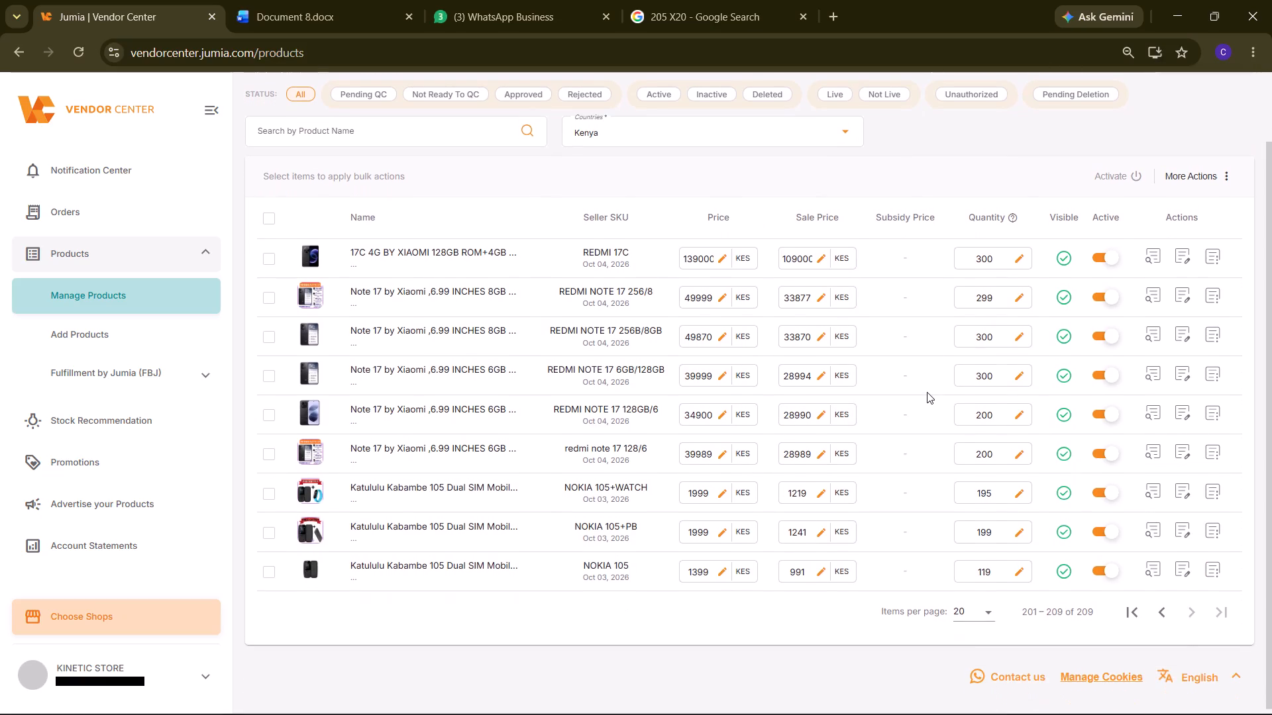
{"action": "scroll", "coordinate": [927, 392], "scroll_direction": "down", "scroll_amount": 1}
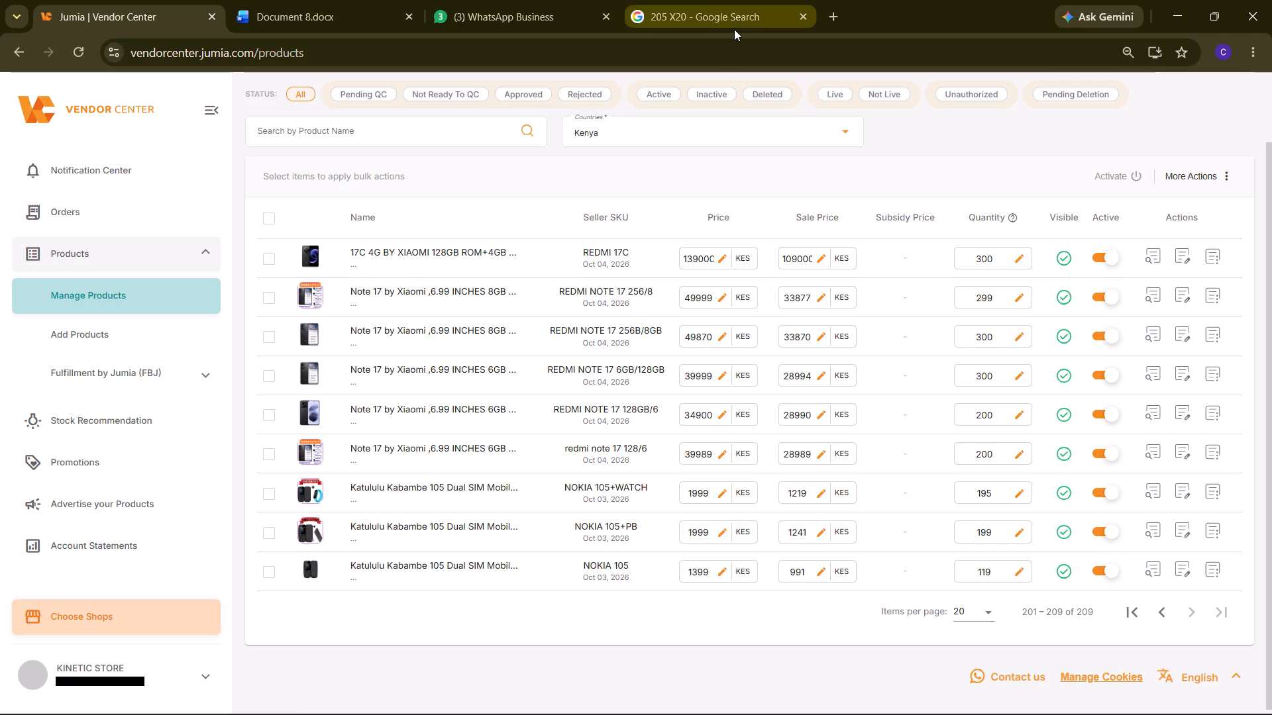
In the Document 8 invoice, extend the KINETIC STORE line with "PRODUCTS POSTED".
{"action": "left_click", "coordinate": [380, 0]}
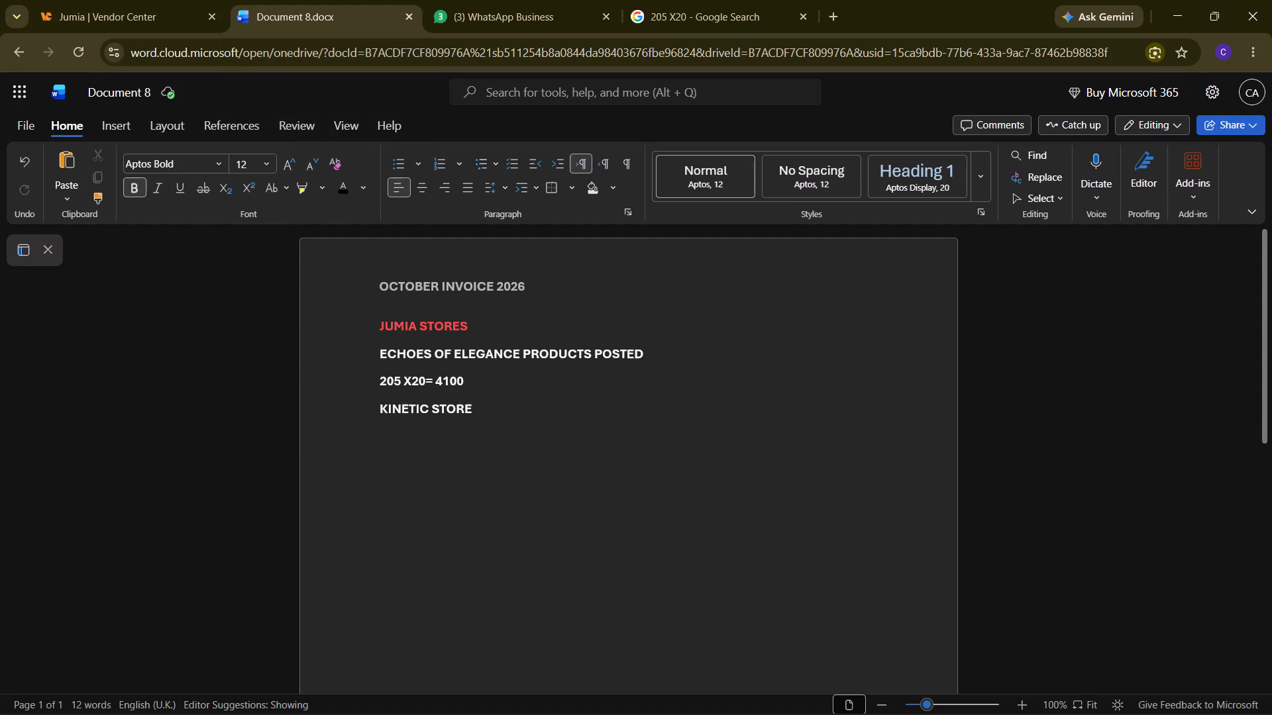
{"action": "key", "text": "space"}
{"action": "type", "text": "PRODUCTS POSTED"}
Add the line "209 X 20=" below KINETIC STORE PRODUCTS POSTED, checking the product count in Vendor Center.
{"action": "key", "text": "Return"}
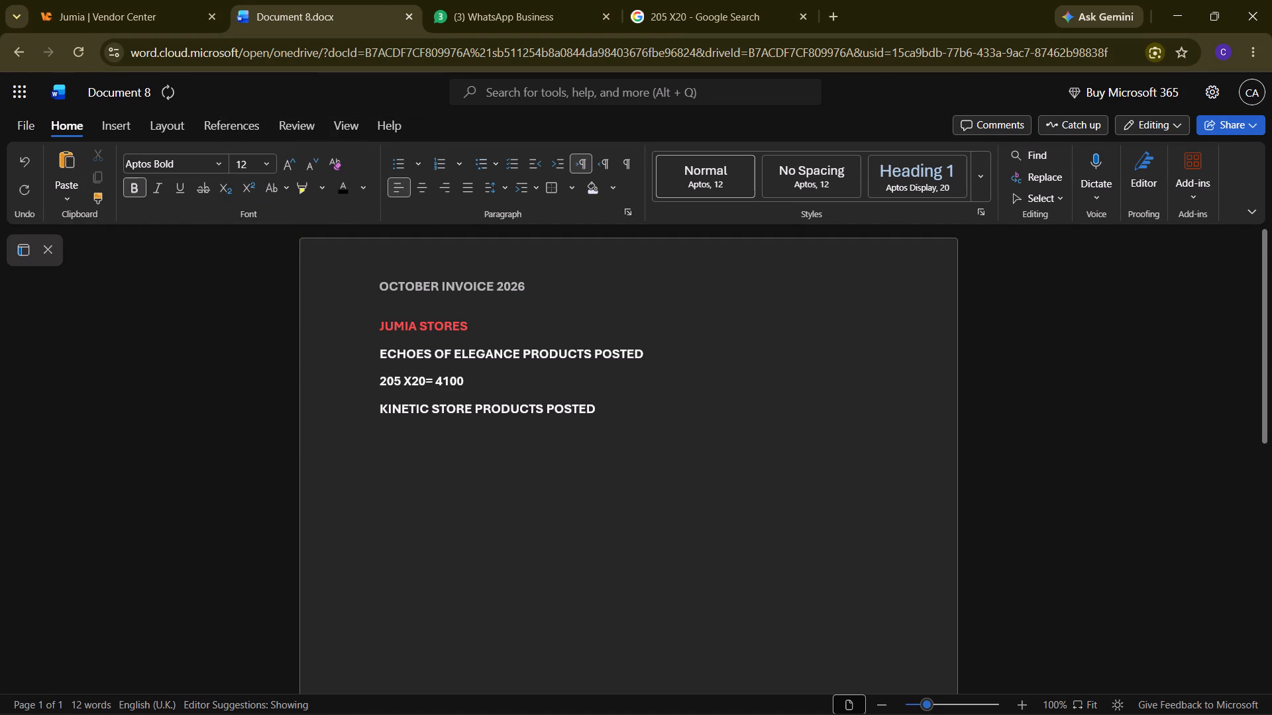
{"action": "type", "text": "209"}
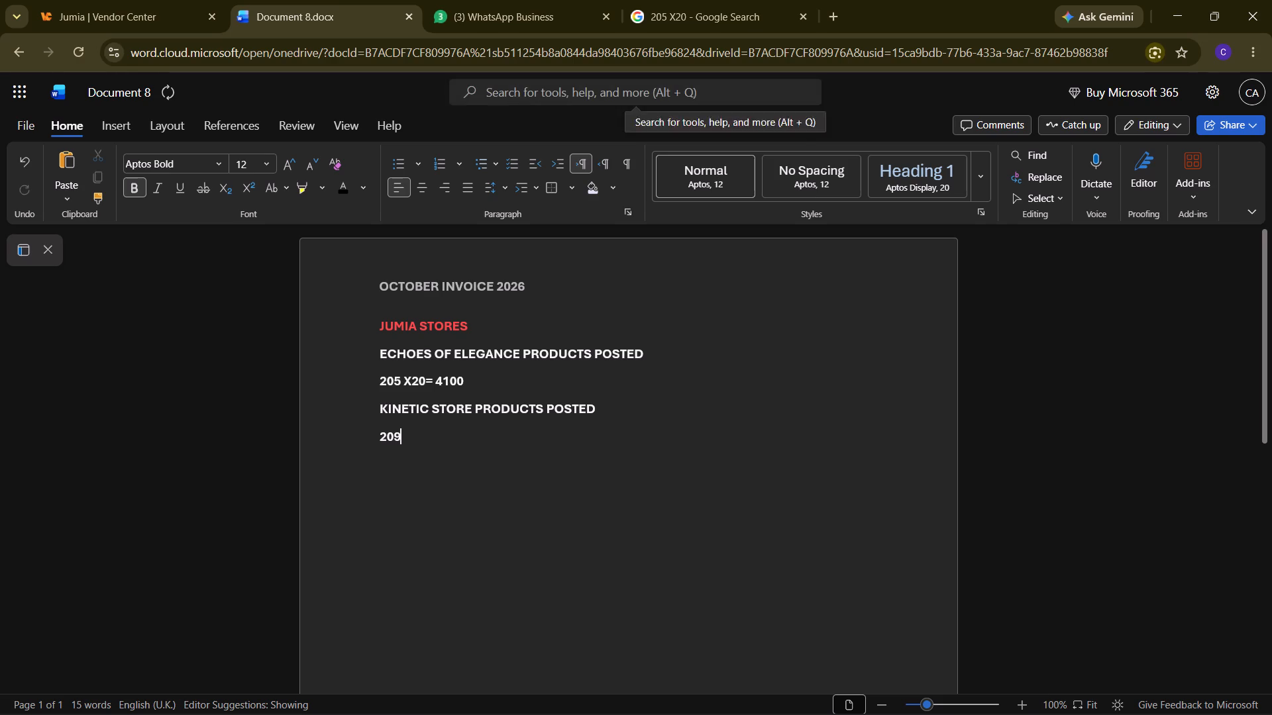
{"action": "left_click", "coordinate": [201, 0]}
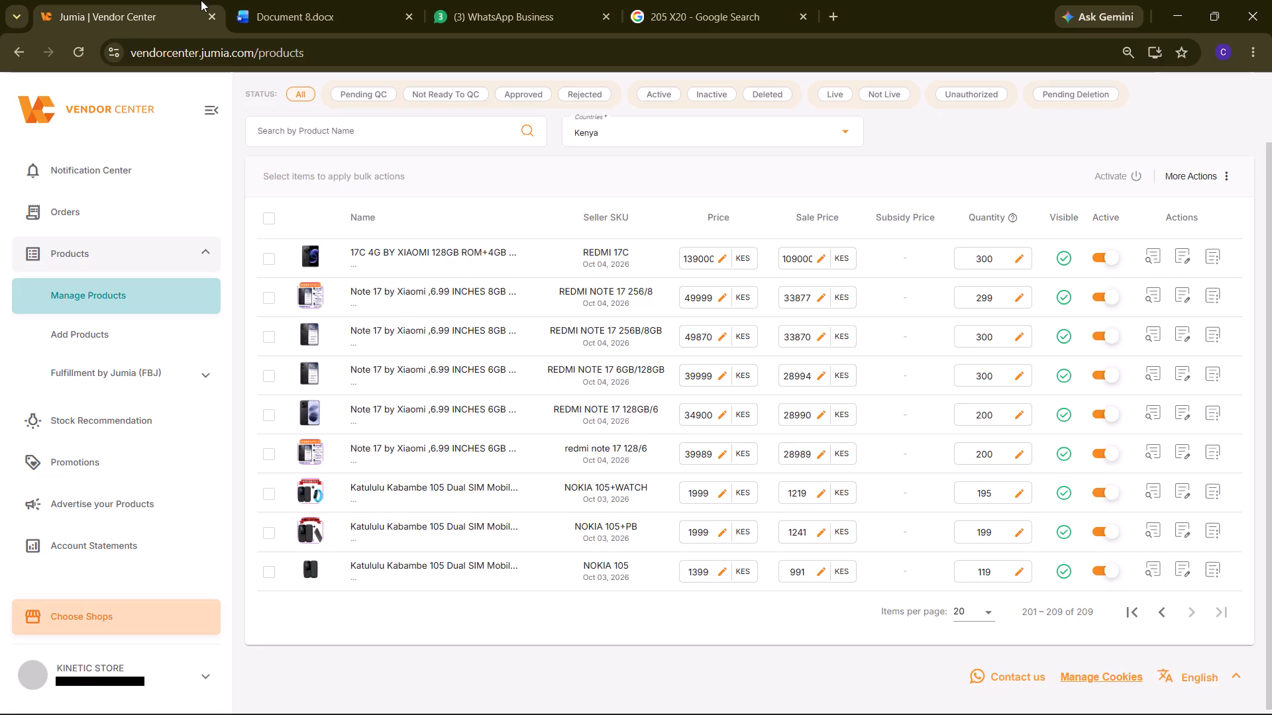
{"action": "left_click", "coordinate": [350, 12]}
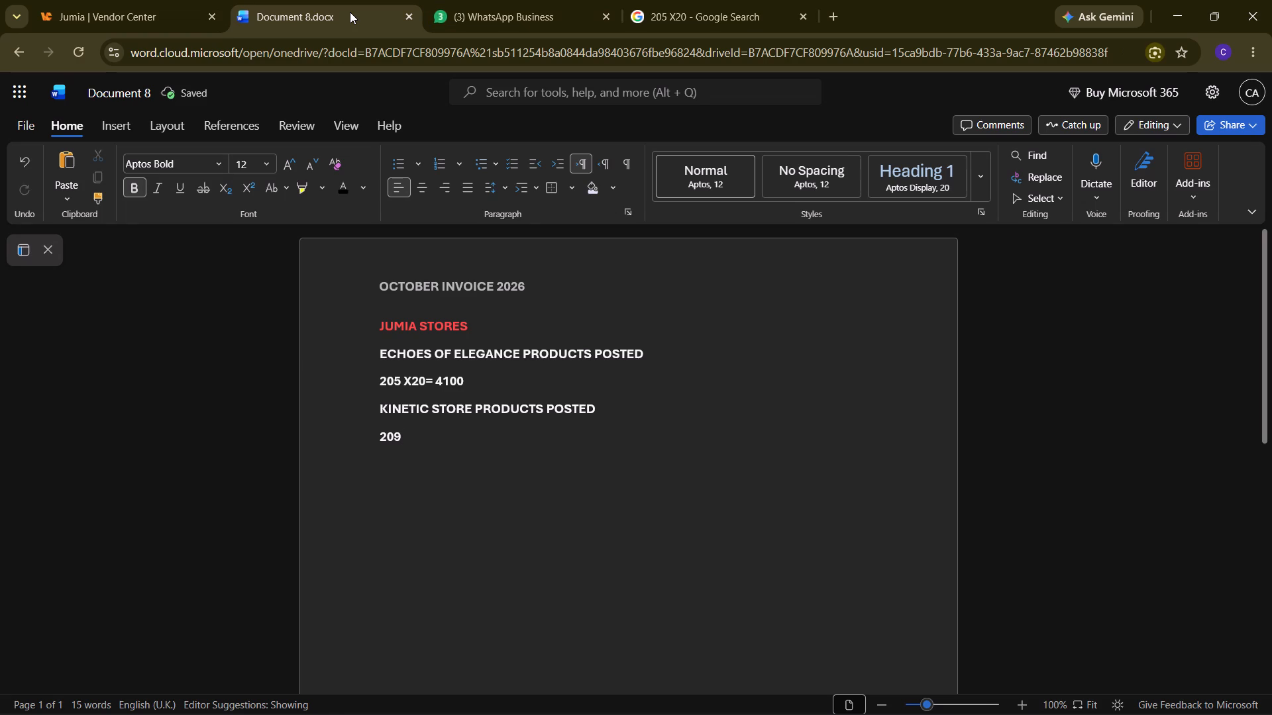
{"action": "key", "text": "space"}
{"action": "type", "text": "X 20"}
{"action": "key", "text": "equal"}
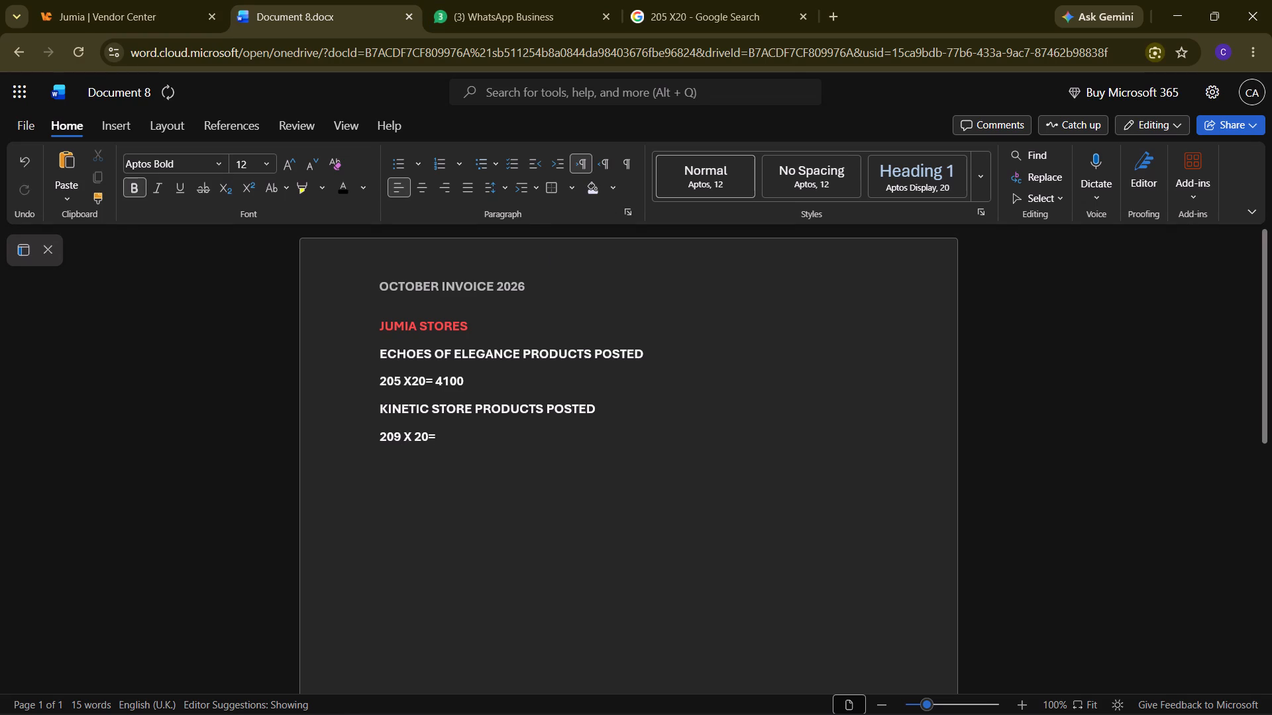
Search Google for "209 X20" and enter the result 4180 after "209 X 20=" in the invoice.
{"action": "left_click", "coordinate": [759, 0]}
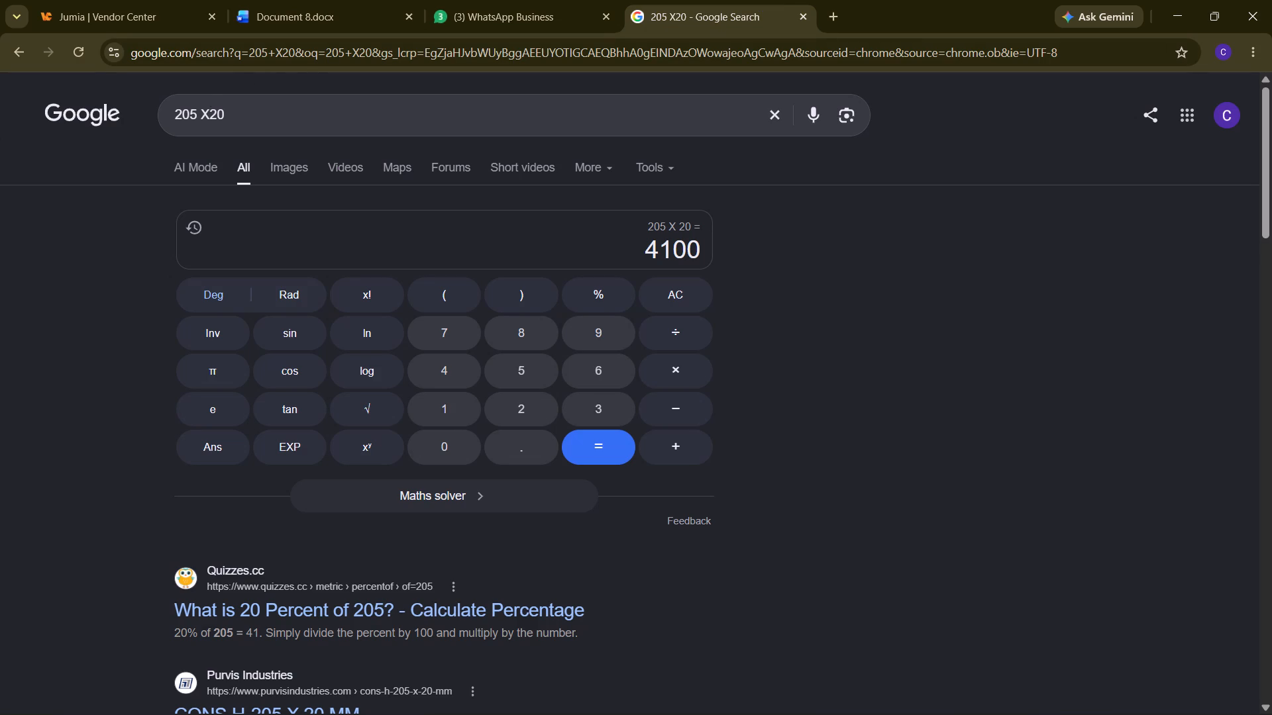
{"action": "left_click", "coordinate": [193, 116]}
{"action": "left_click", "coordinate": [195, 113]}
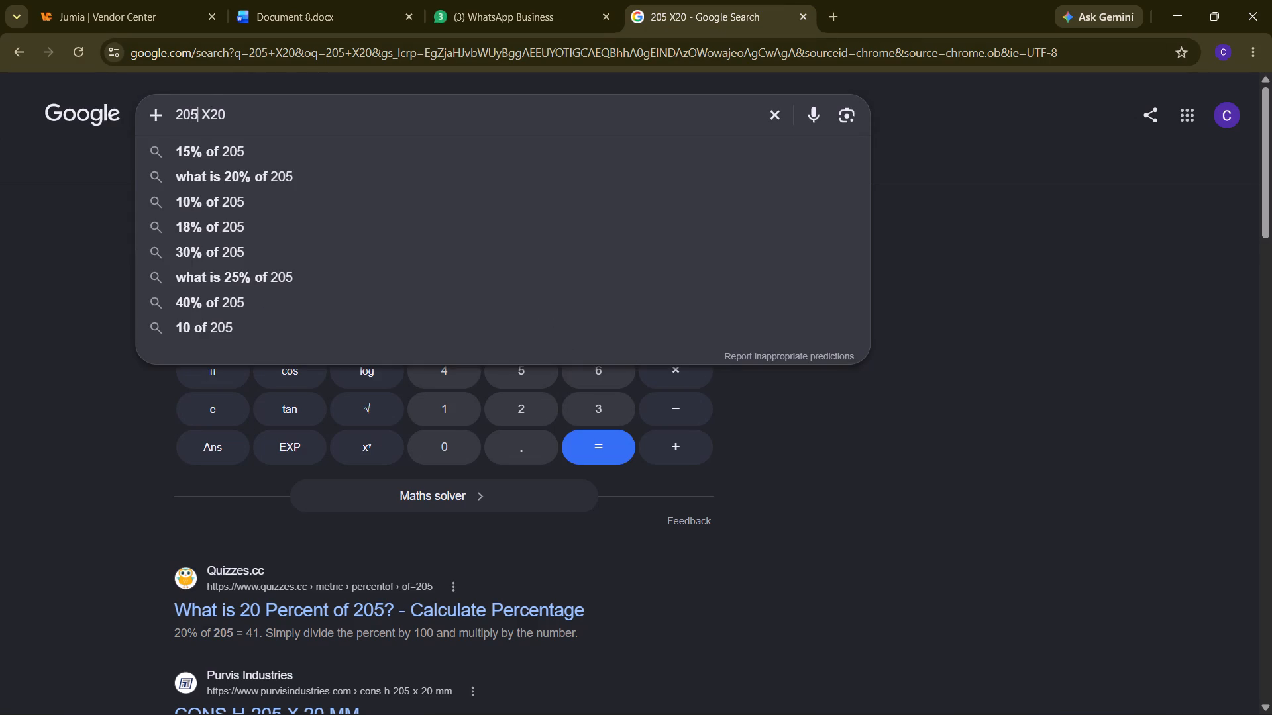
{"action": "key", "text": "BackSpace"}
{"action": "key", "text": "9"}
{"action": "key", "text": "Return"}
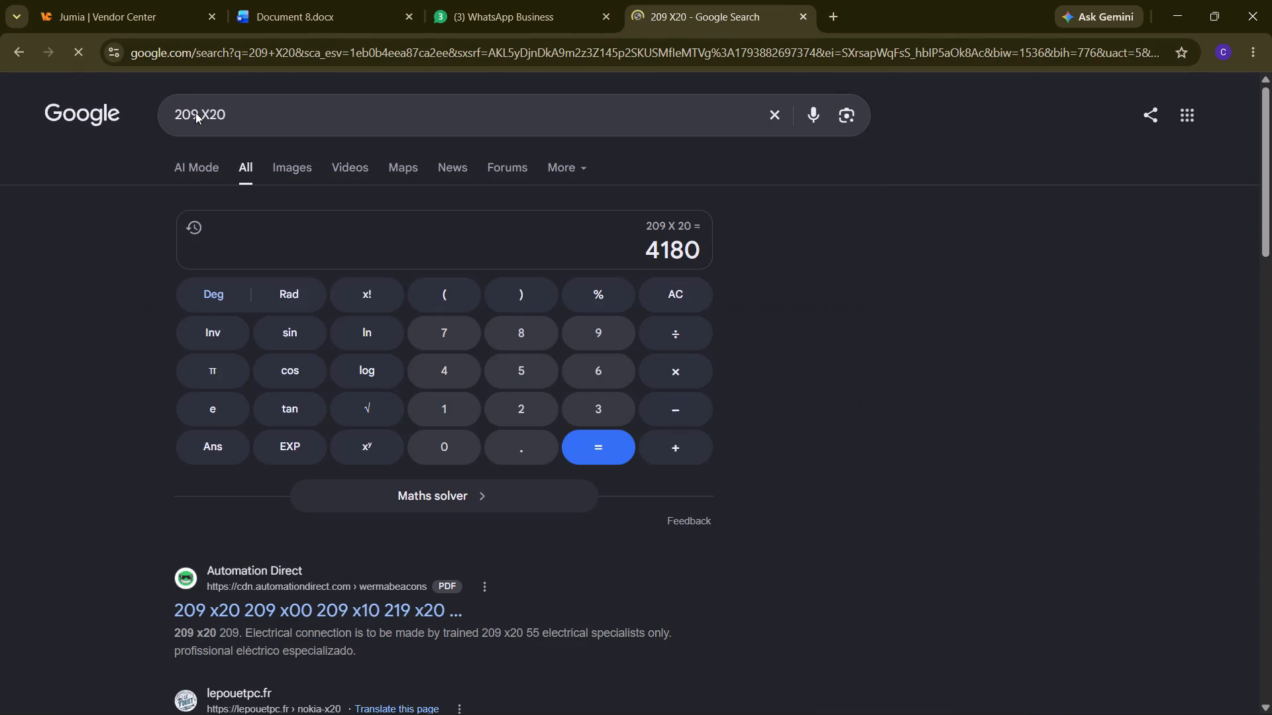
{"action": "left_click", "coordinate": [296, 0]}
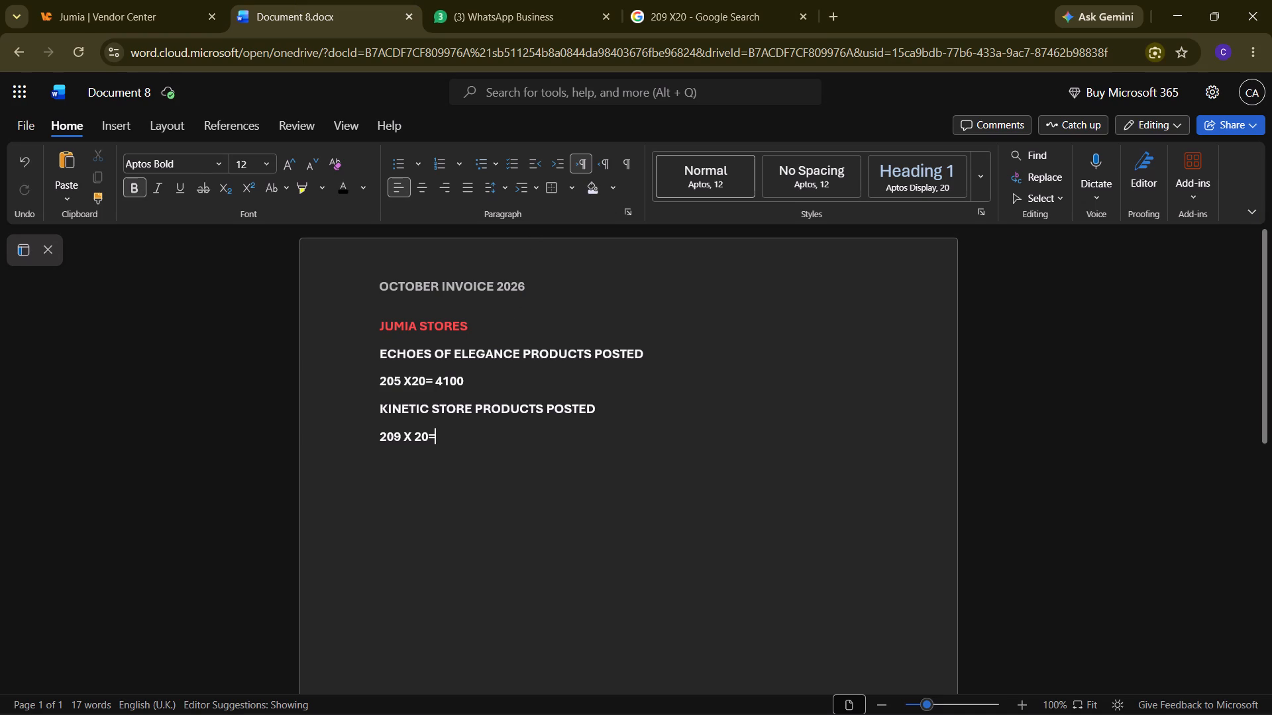
{"action": "key", "text": "space"}
{"action": "type", "text": "4180"}
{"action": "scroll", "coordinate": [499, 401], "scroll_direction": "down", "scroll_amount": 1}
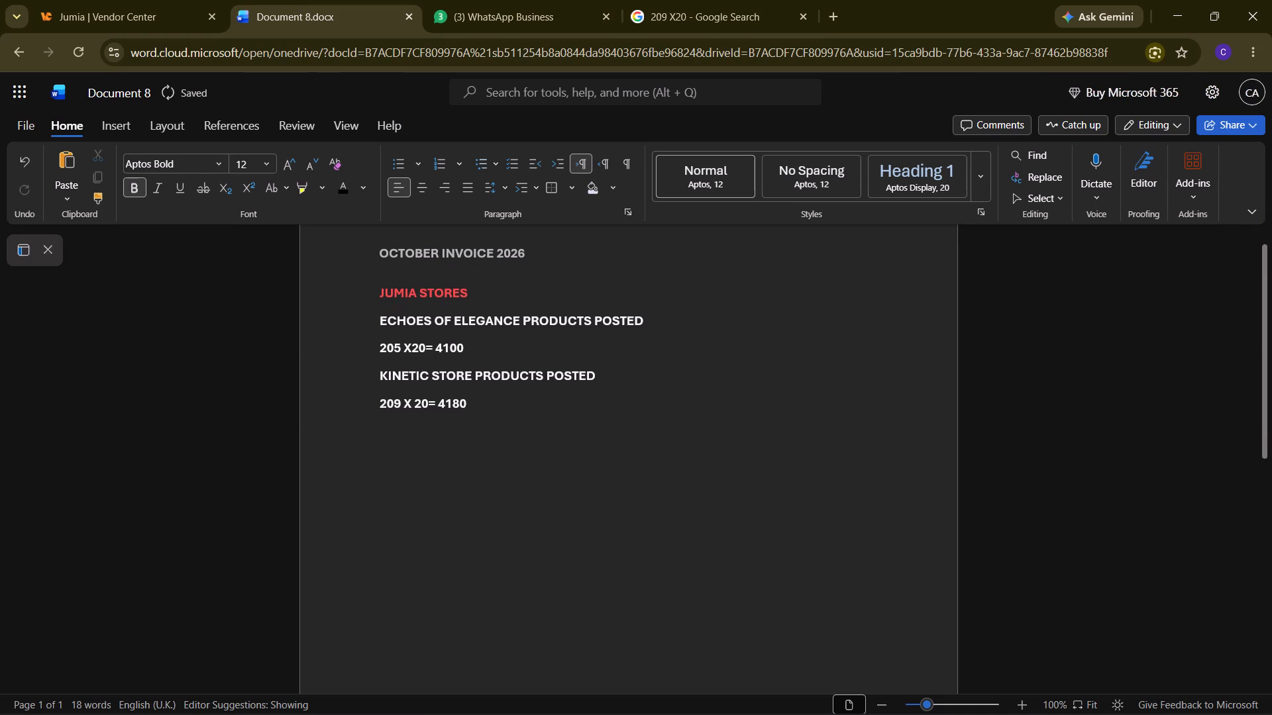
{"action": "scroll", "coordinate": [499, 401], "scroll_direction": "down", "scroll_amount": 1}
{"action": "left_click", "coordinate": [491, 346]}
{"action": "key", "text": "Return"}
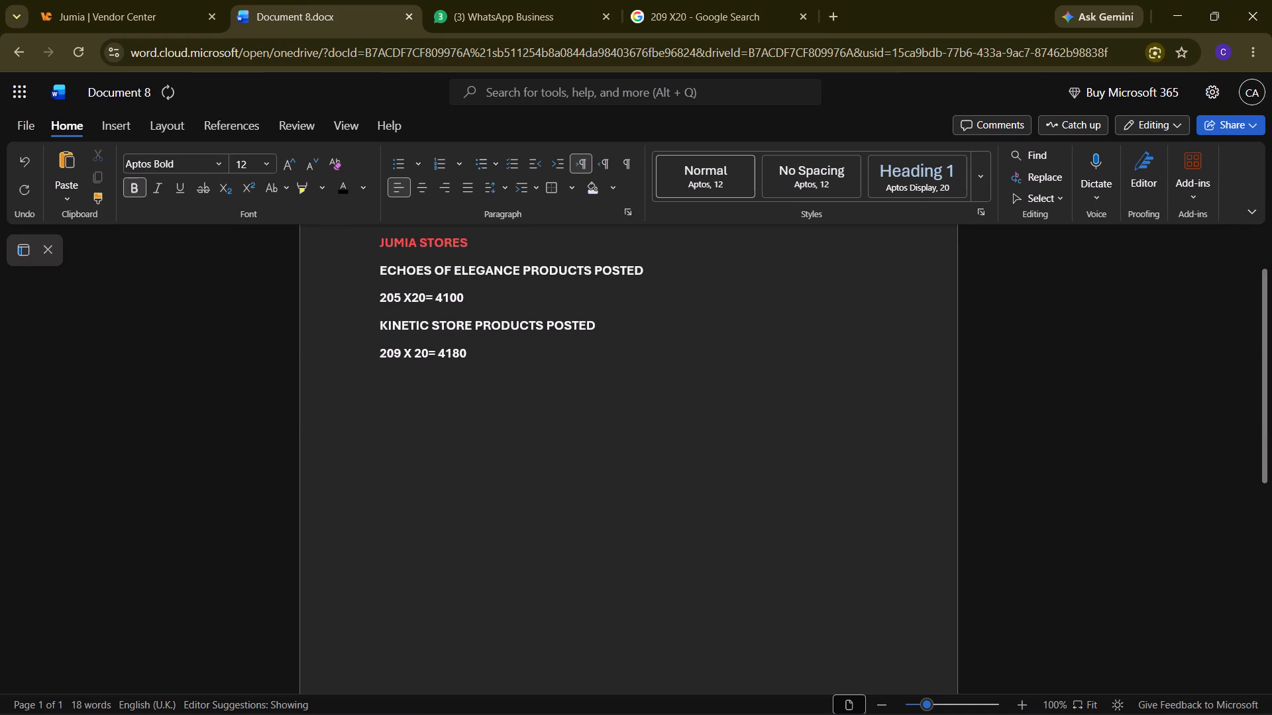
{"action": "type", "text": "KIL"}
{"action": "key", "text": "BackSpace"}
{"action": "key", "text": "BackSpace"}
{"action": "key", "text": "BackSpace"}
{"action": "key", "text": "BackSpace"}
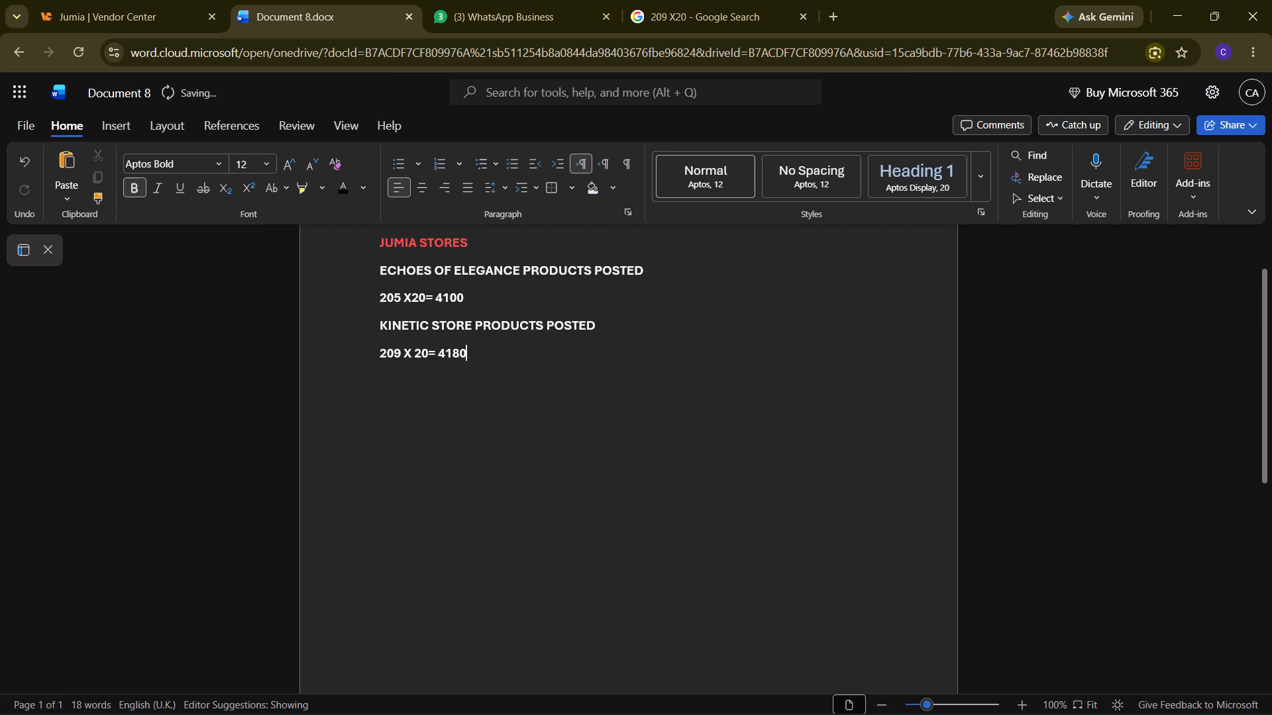
Add the line "TOTAL=" below the KINETIC STORE amount.
{"action": "key", "text": "Return"}
{"action": "type", "text": "TOTAL"}
{"action": "key", "text": "equal"}
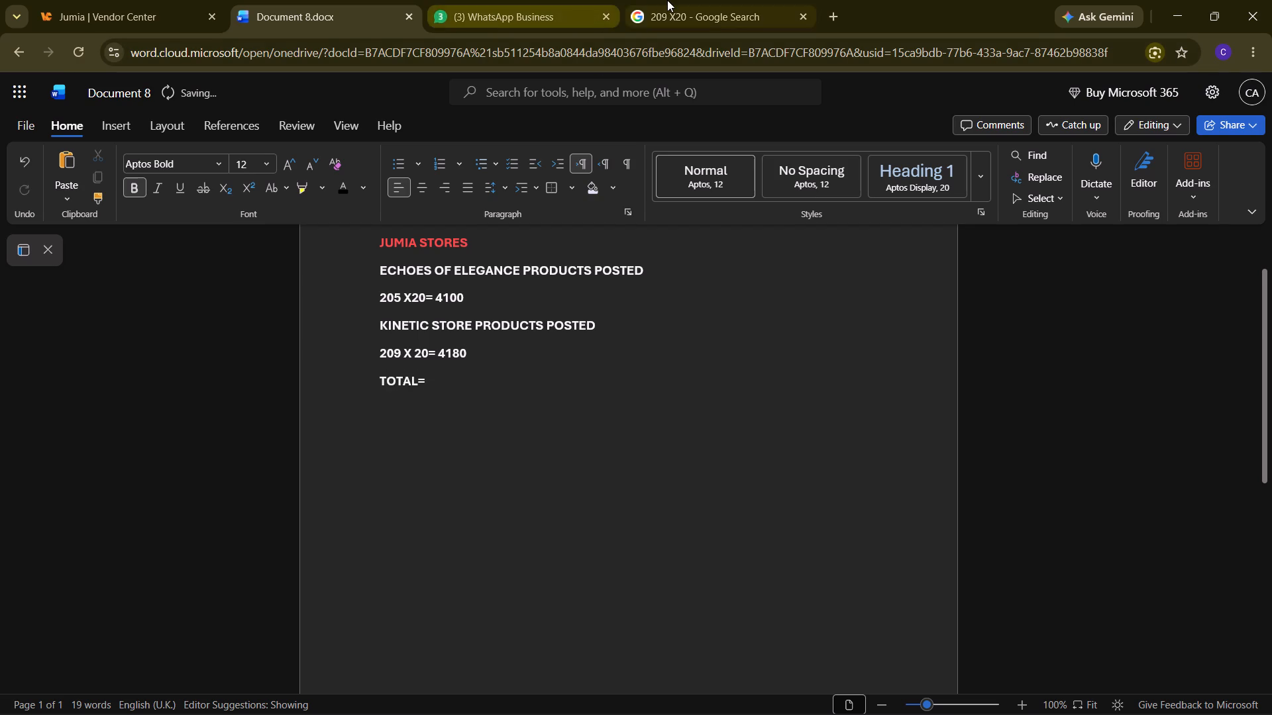
Calculate 4180 + 4100 in the Google calculator and enter 8280 after "TOTAL=" in the Document 8 invoice.
{"action": "left_click", "coordinate": [667, 0]}
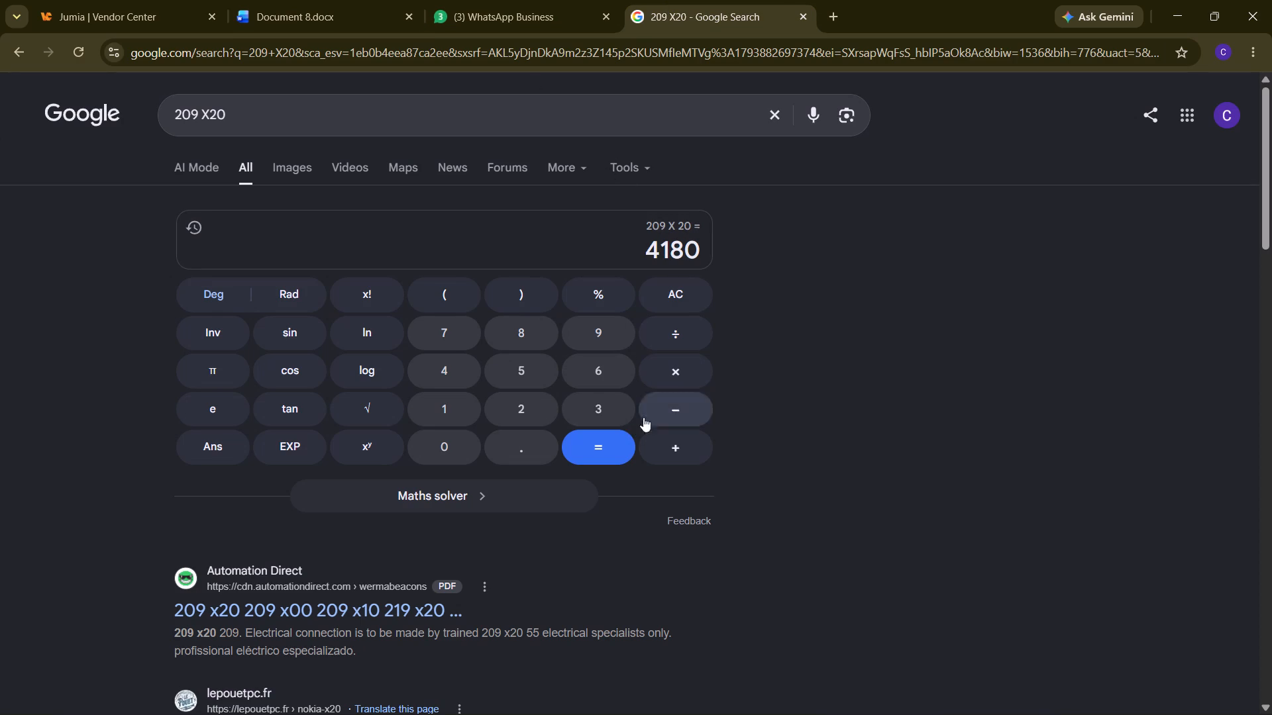
{"action": "left_click", "coordinate": [611, 446]}
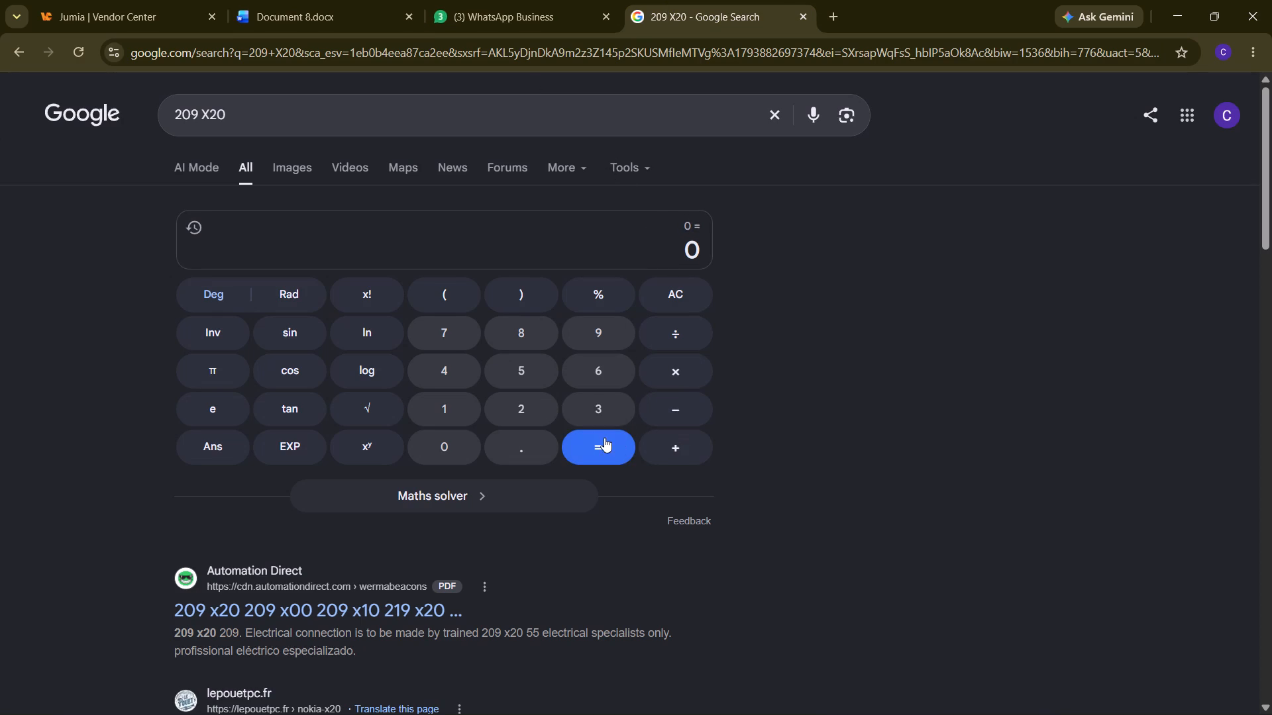
{"action": "left_click", "coordinate": [604, 438]}
{"action": "left_click", "coordinate": [343, 115]}
{"action": "key", "text": "Return"}
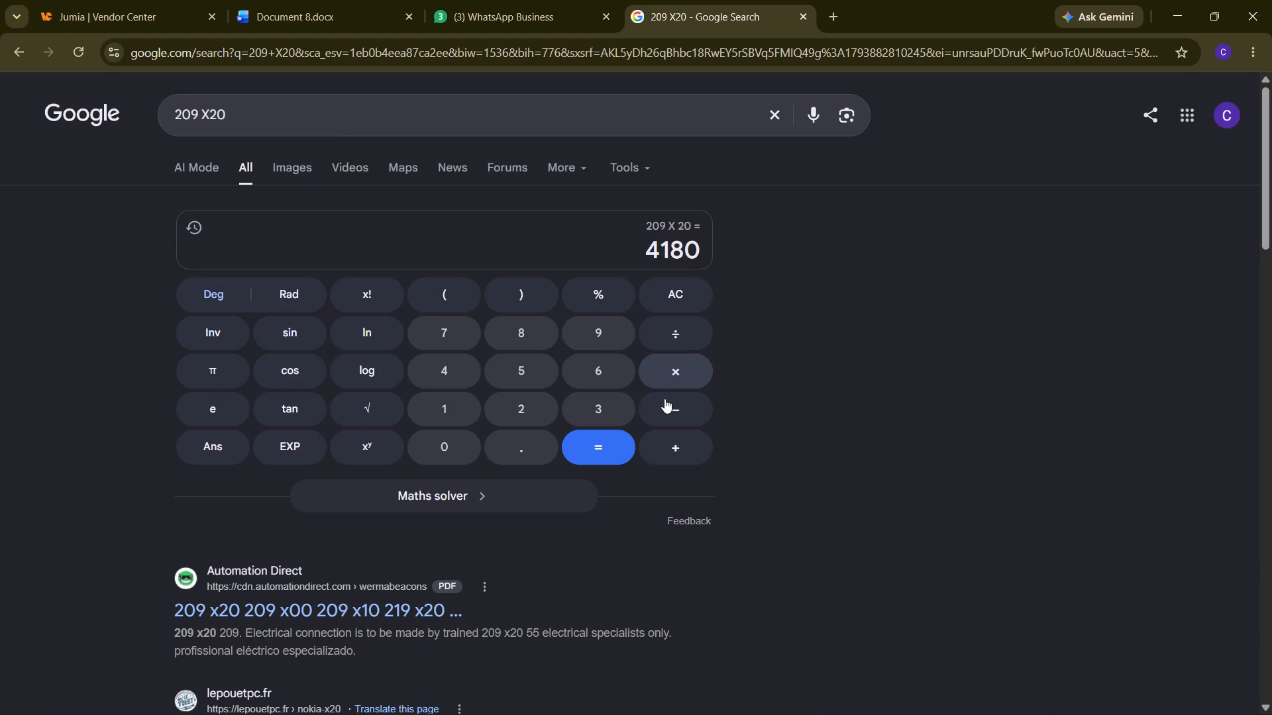
{"action": "left_click", "coordinate": [685, 444]}
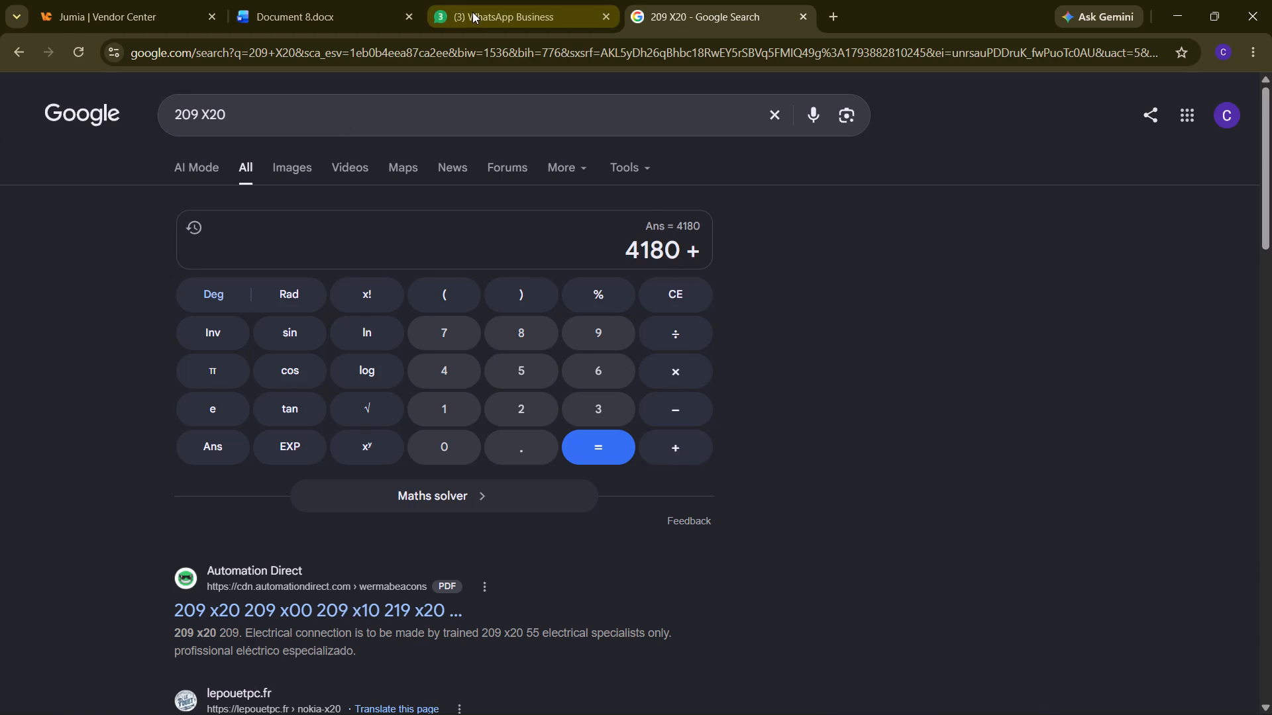
{"action": "left_click", "coordinate": [377, 1]}
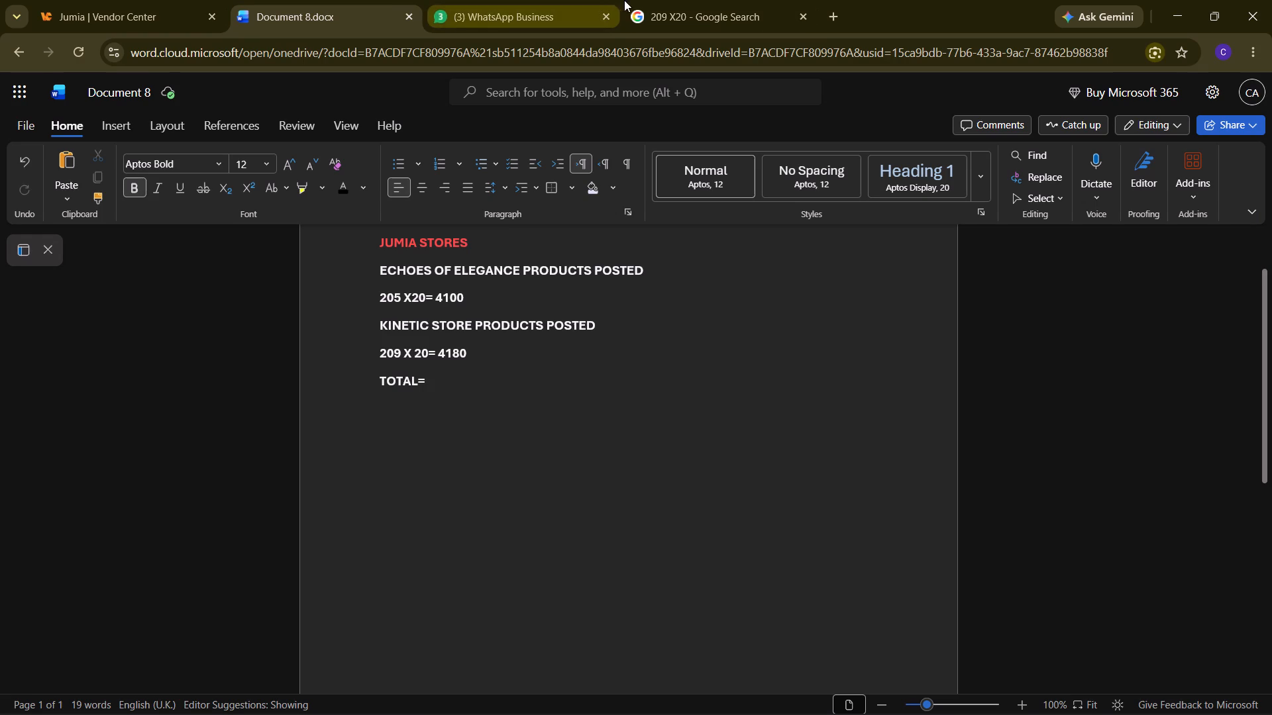
{"action": "left_click", "coordinate": [666, 1]}
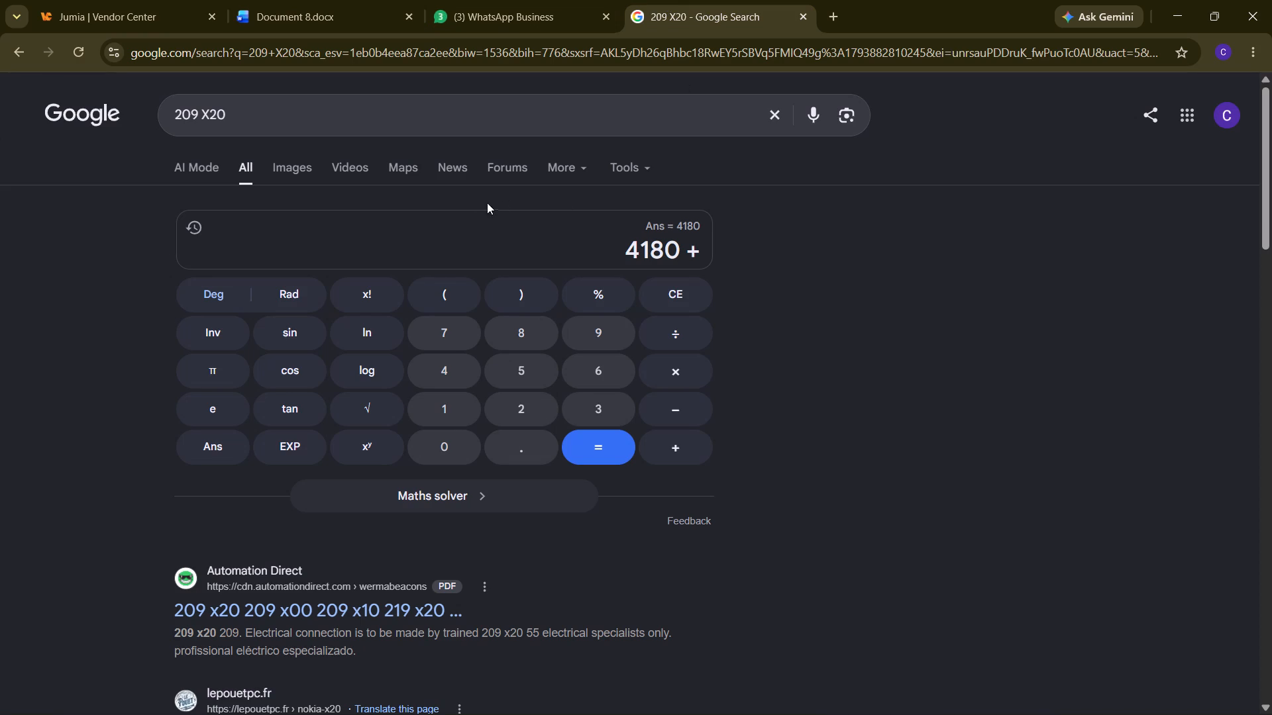
{"action": "left_click", "coordinate": [455, 378]}
{"action": "left_click", "coordinate": [456, 401]}
{"action": "left_click", "coordinate": [526, 438]}
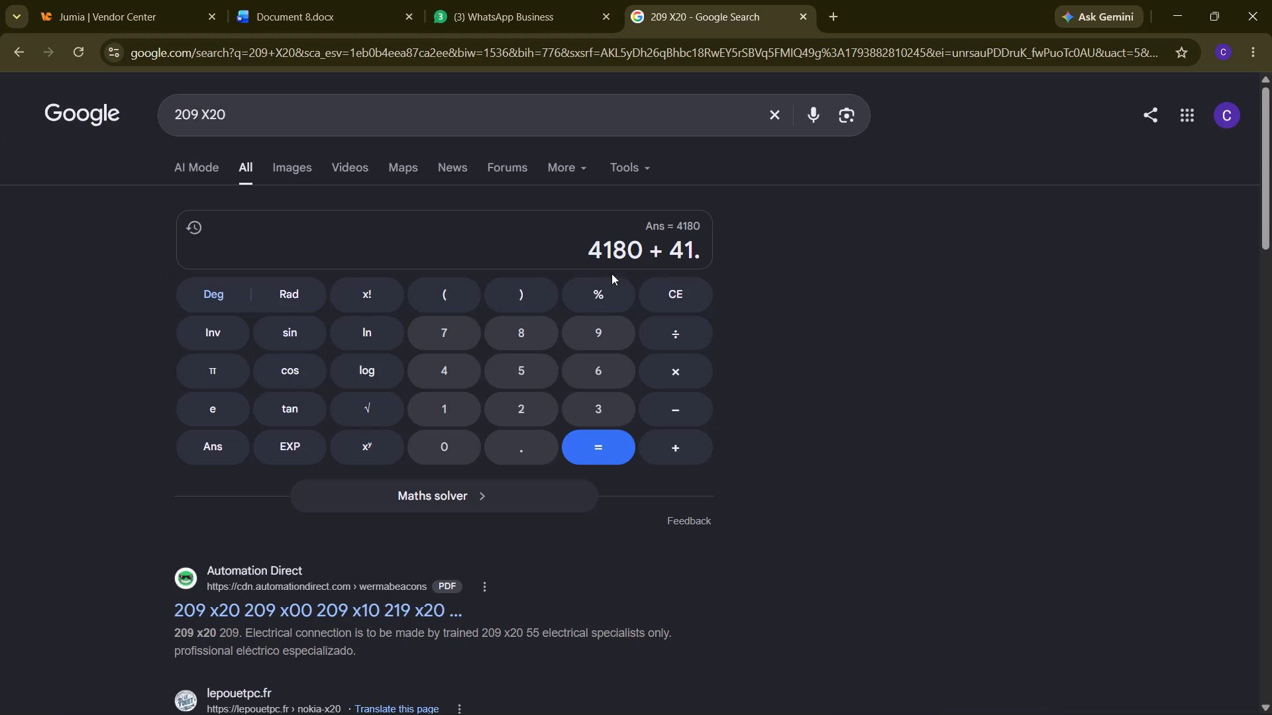
{"action": "key", "text": "BackSpace"}
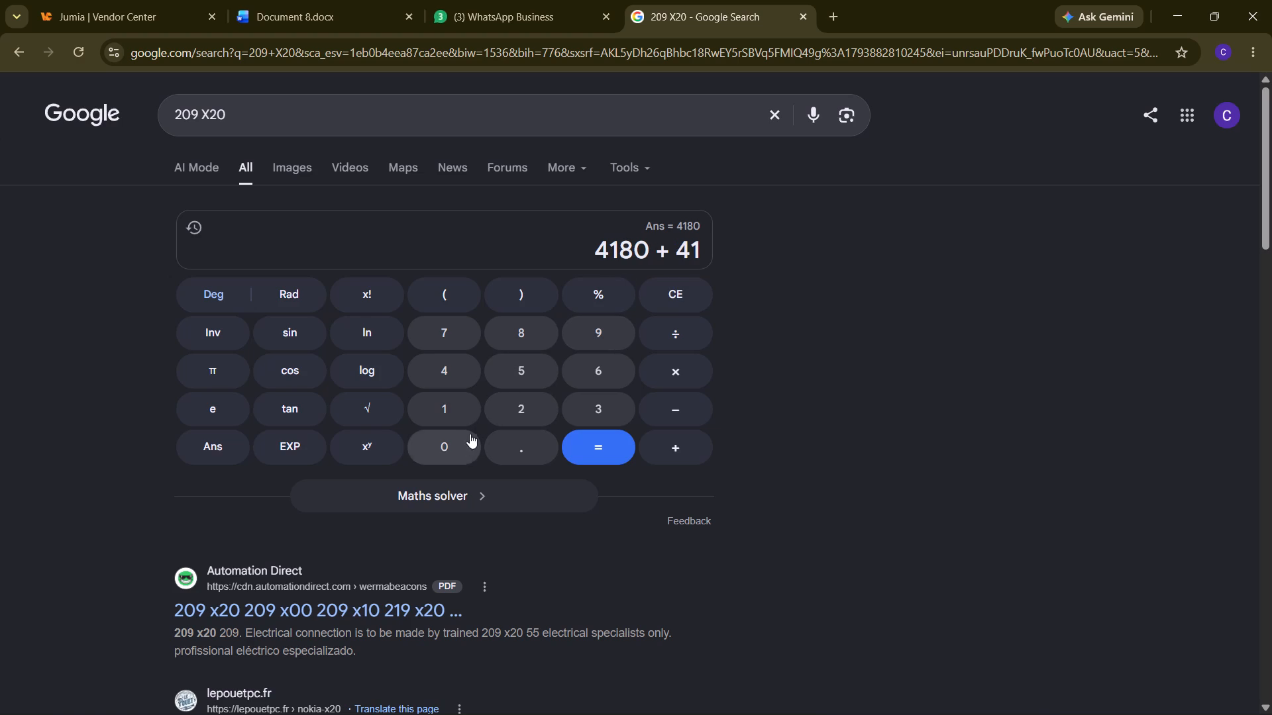
{"action": "double_click", "coordinate": [453, 452]}
{"action": "left_click", "coordinate": [612, 443]}
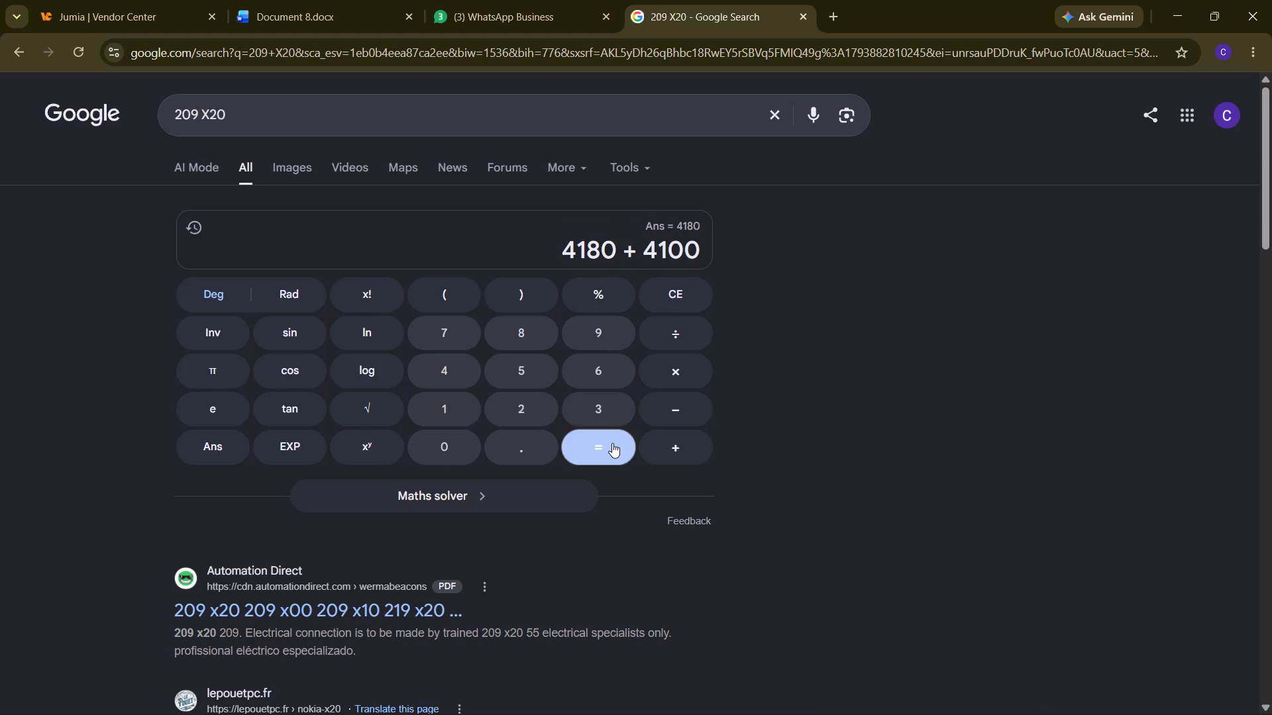
{"action": "left_click", "coordinate": [377, 0]}
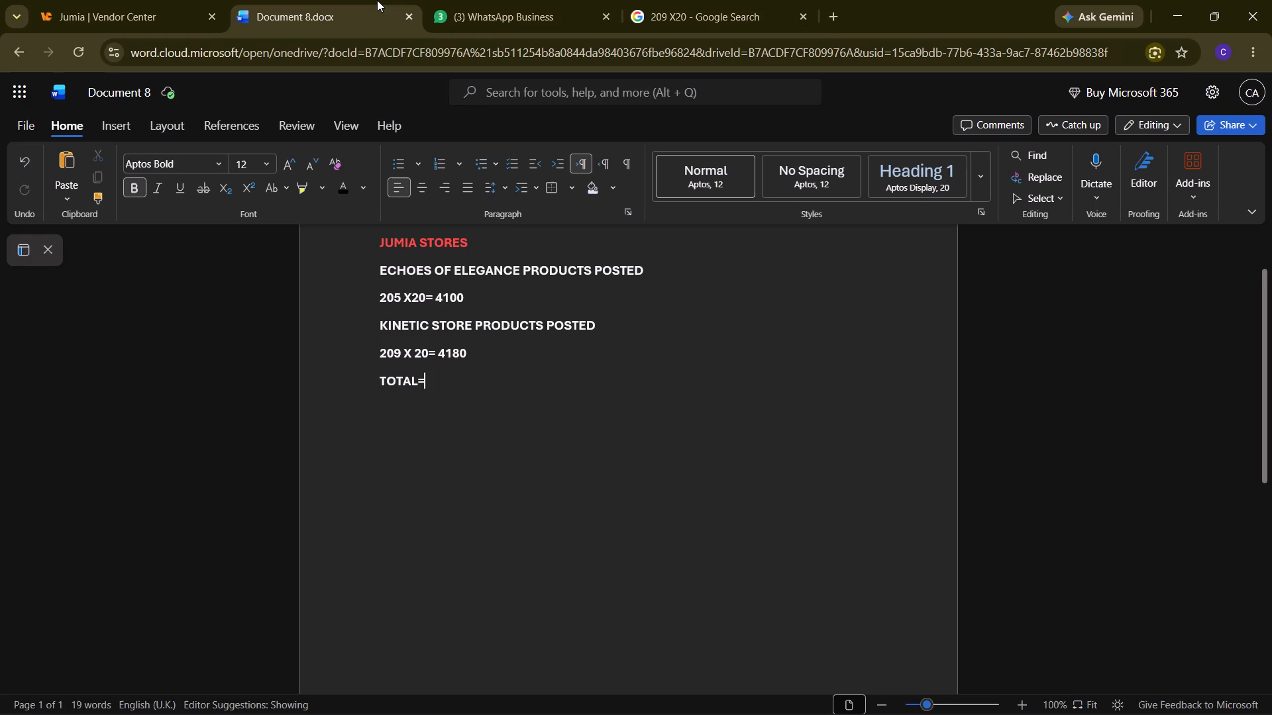
{"action": "key", "text": "space"}
{"action": "type", "text": "8280"}
Add the heading "KILIMALL STORES" below the TOTAL line, leaving a blank line between them.
{"action": "key", "text": "Return"}
{"action": "key", "text": "Return"}
{"action": "key", "text": "Return"}
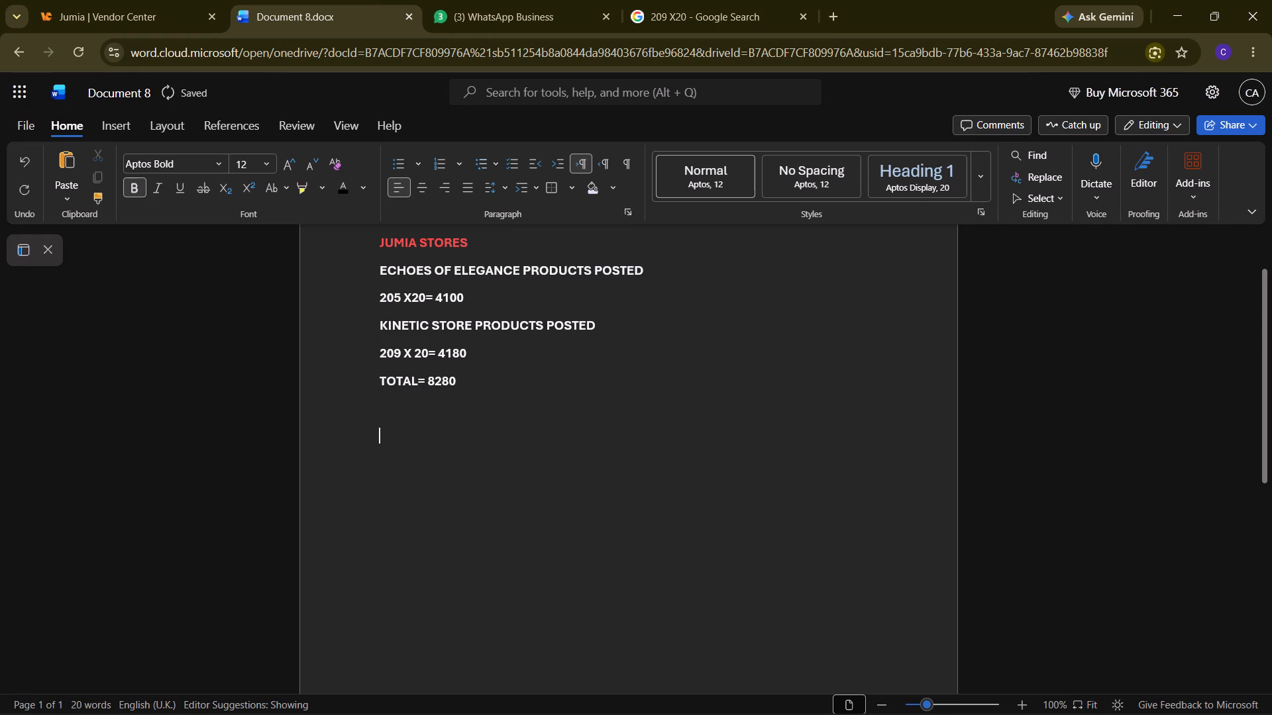
{"action": "type", "text": "KILI"}
{"action": "key", "text": "BackSpace"}
{"action": "key", "text": "BackSpace"}
{"action": "key", "text": "BackSpace"}
{"action": "key", "text": "BackSpace"}
{"action": "key", "text": "BackSpace"}
{"action": "type", "text": "KILIMALL STORE"}
{"action": "key", "text": "a"}
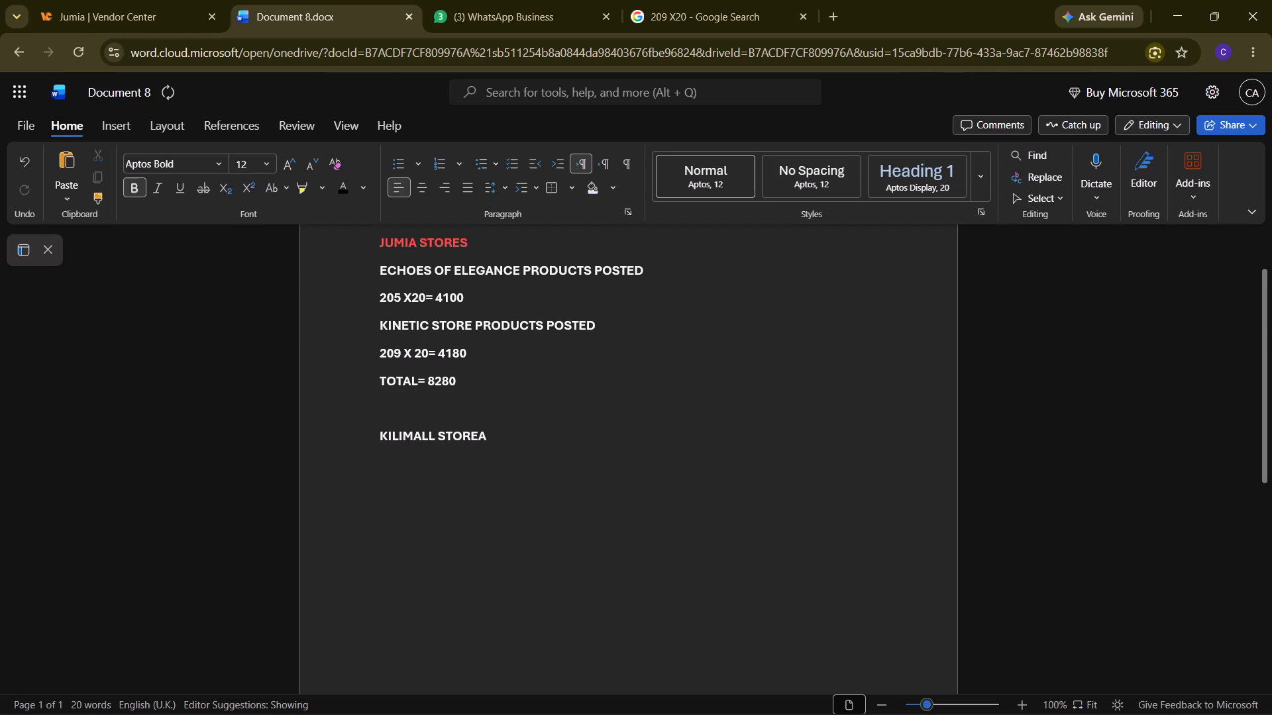
{"action": "key", "text": "BackSpace"}
{"action": "key", "text": "s"}
Colour the KILIMALL STORES heading with a darker shade of Orange, Accent 2.
{"action": "left_click_drag", "start_coordinate": [374, 434], "coordinate": [539, 438]}
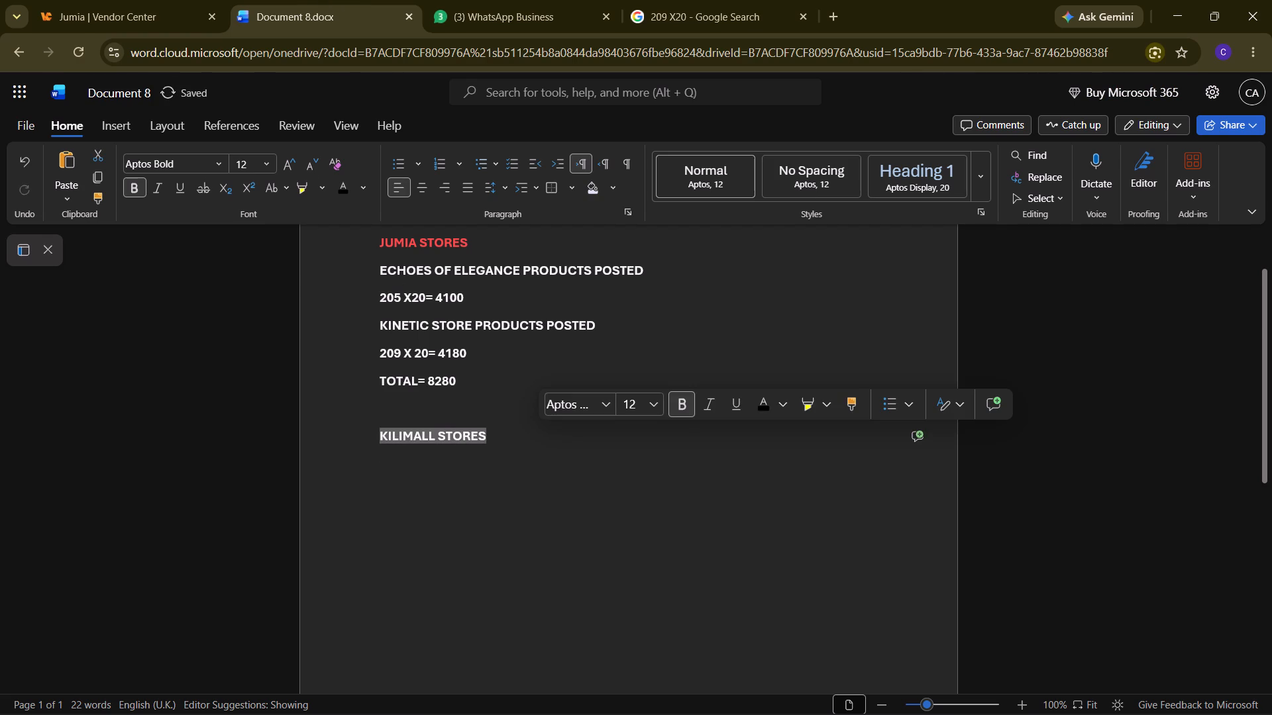
{"action": "left_click", "coordinate": [341, 184]}
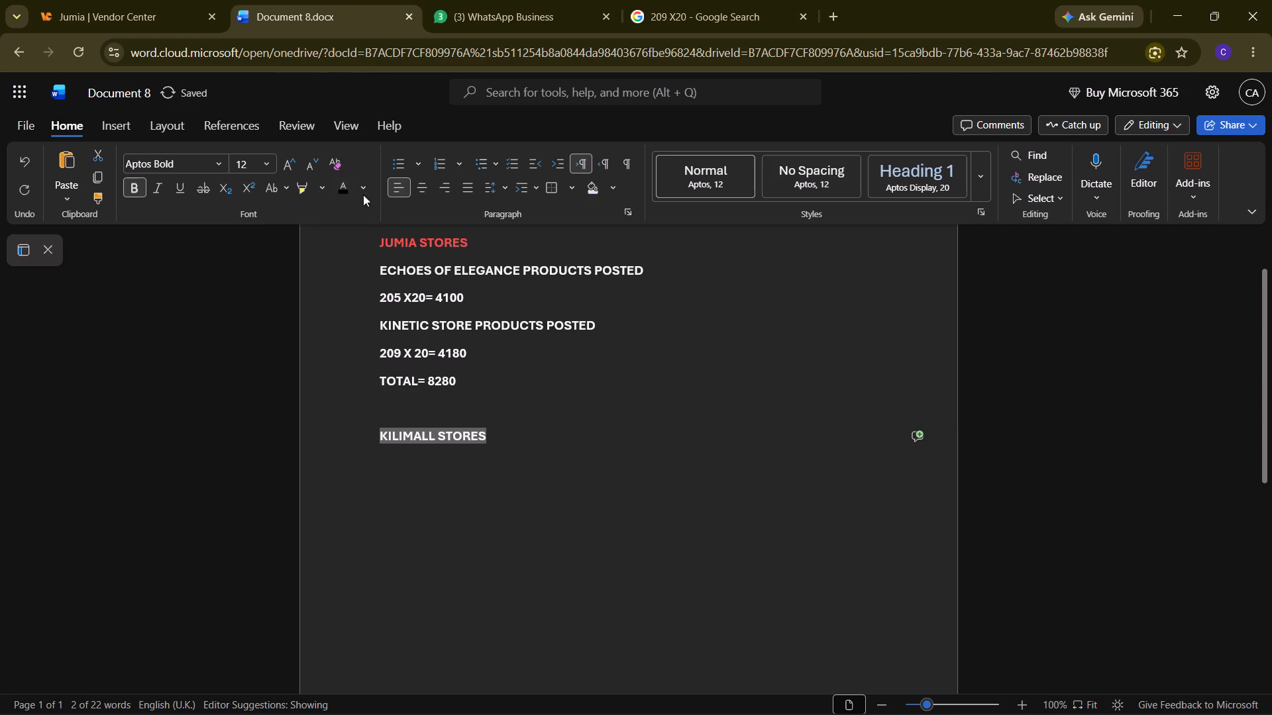
{"action": "left_click", "coordinate": [359, 184]}
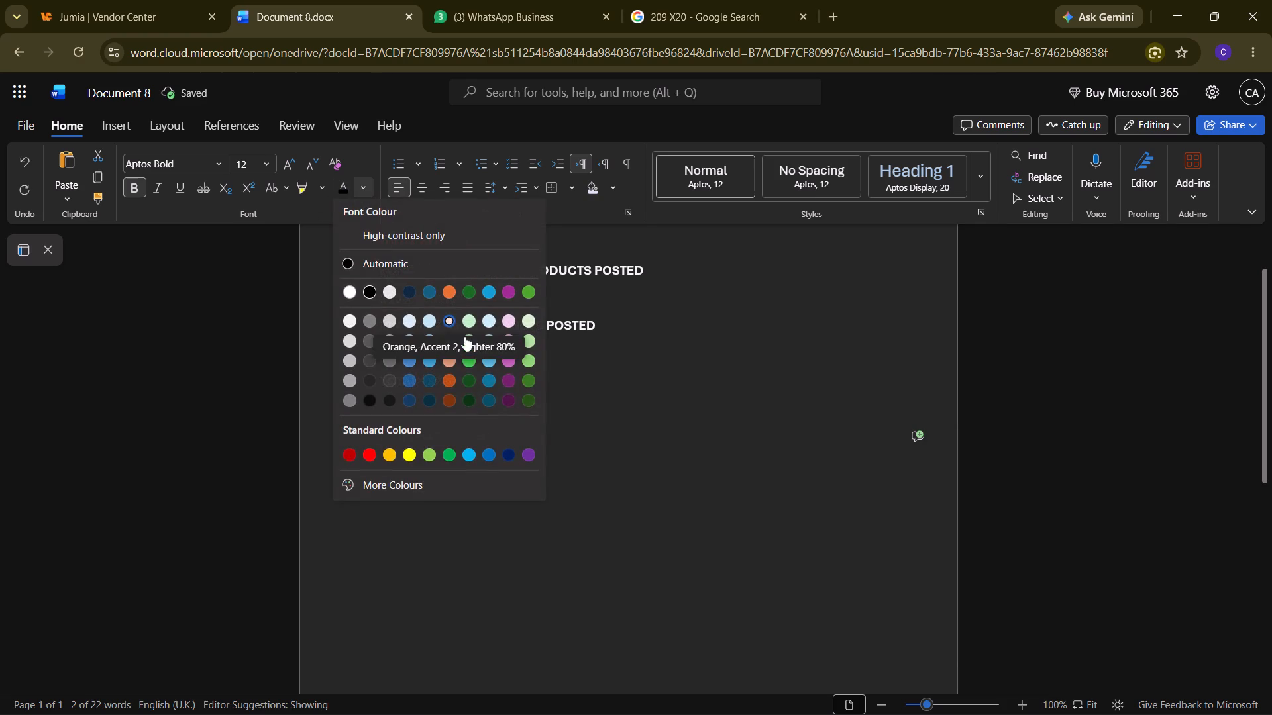
{"action": "left_click", "coordinate": [449, 381]}
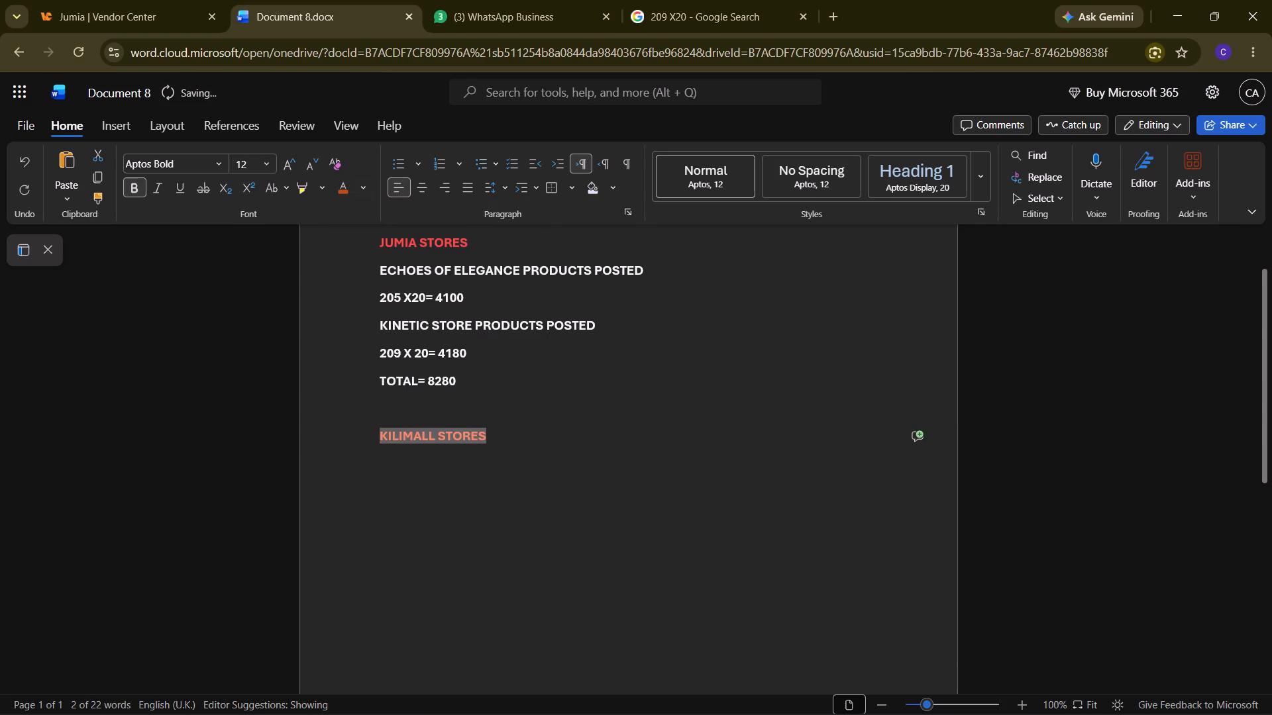
{"action": "left_click", "coordinate": [525, 441]}
Start a new line below KILIMALL STORES in the Automatic font colour with the letters "FA".
{"action": "key", "text": "Return"}
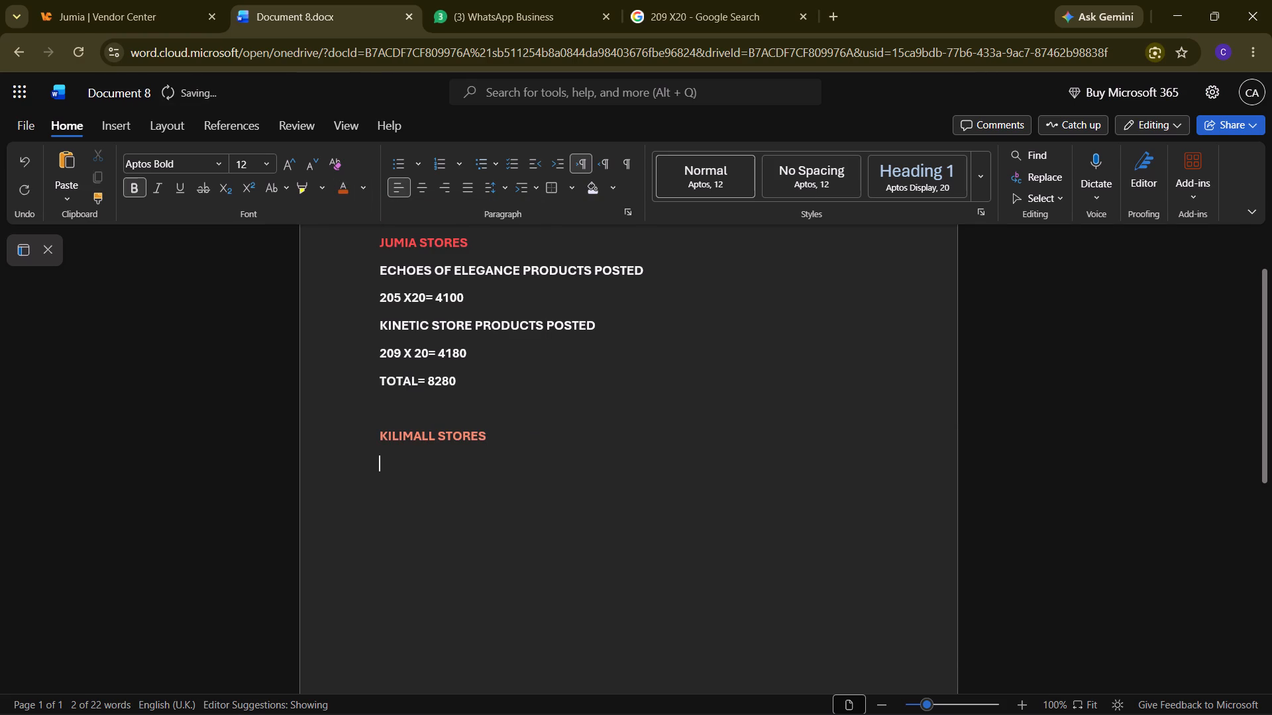
{"action": "left_click", "coordinate": [355, 192]}
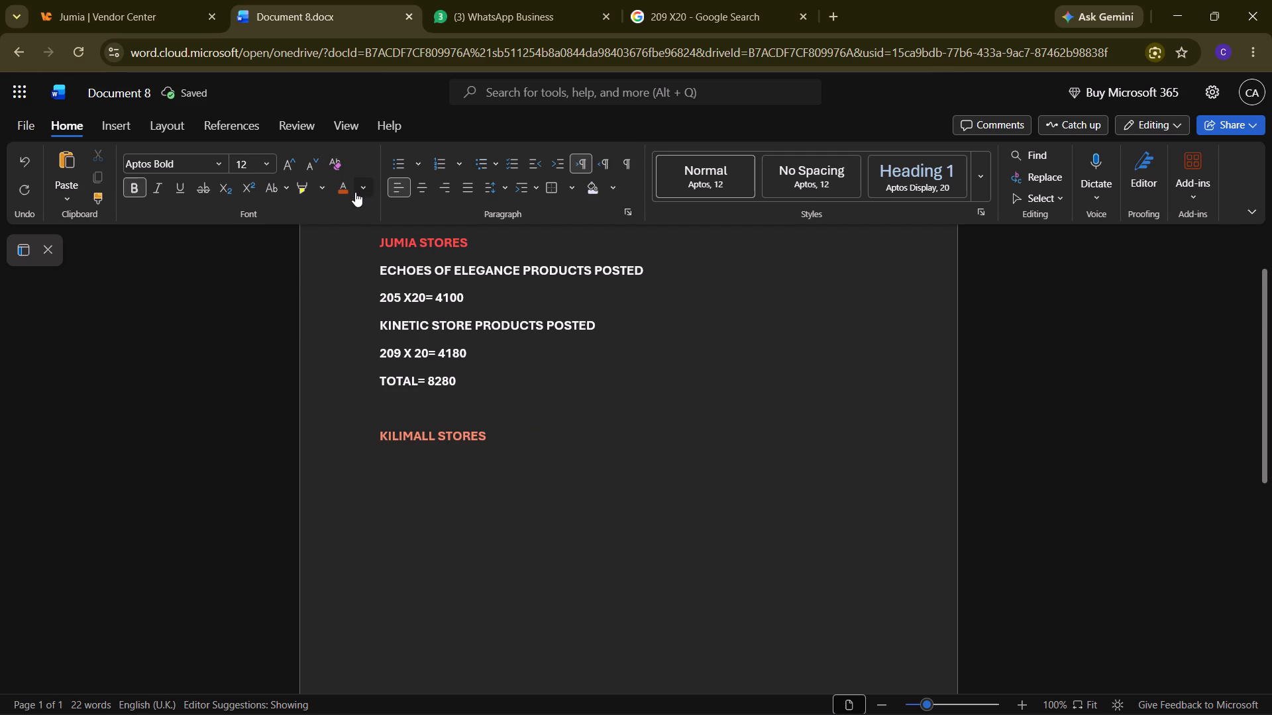
{"action": "left_click", "coordinate": [348, 265]}
{"action": "key", "text": "m"}
{"action": "key", "text": "BackSpace"}
{"action": "type", "text": "FA"}
Close the Google calculation page, search for "kilimall seller center" in a new tab and open the Kilimall Seller Center site.
{"action": "left_click", "coordinate": [802, 18]}
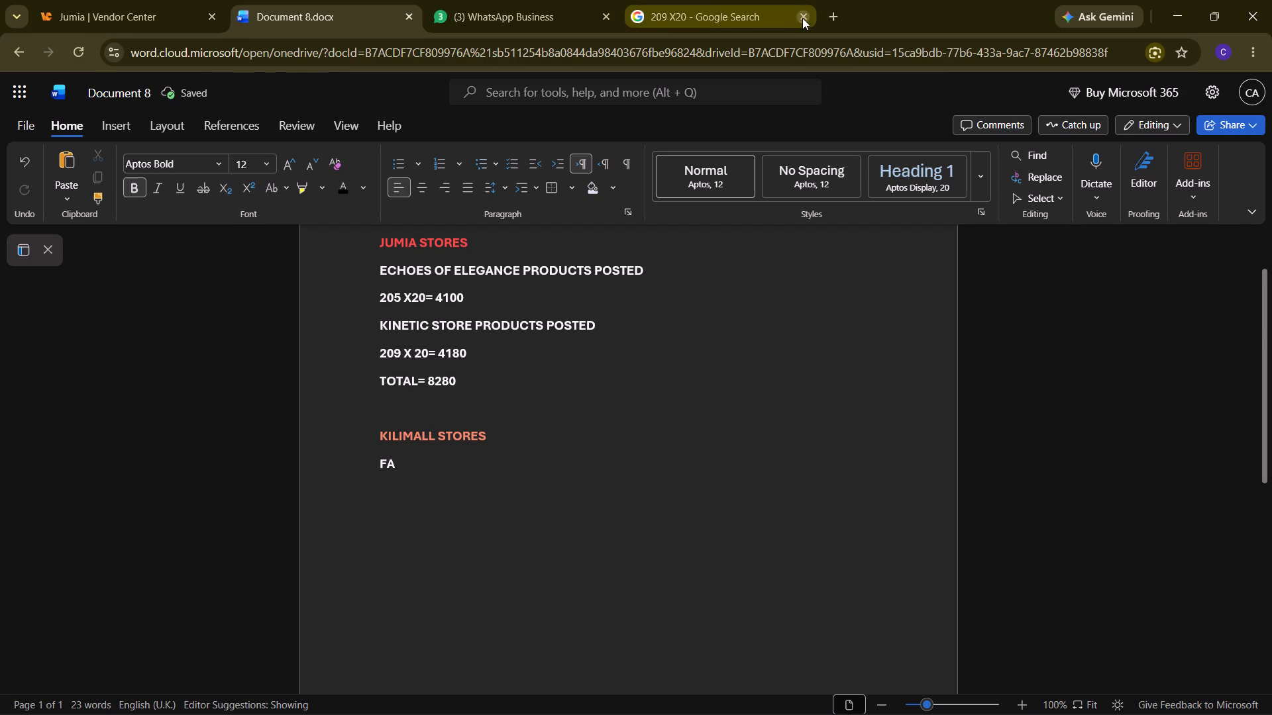
{"action": "left_click", "coordinate": [634, 16]}
{"action": "type", "text": "KIL"}
{"action": "left_click", "coordinate": [471, 125]}
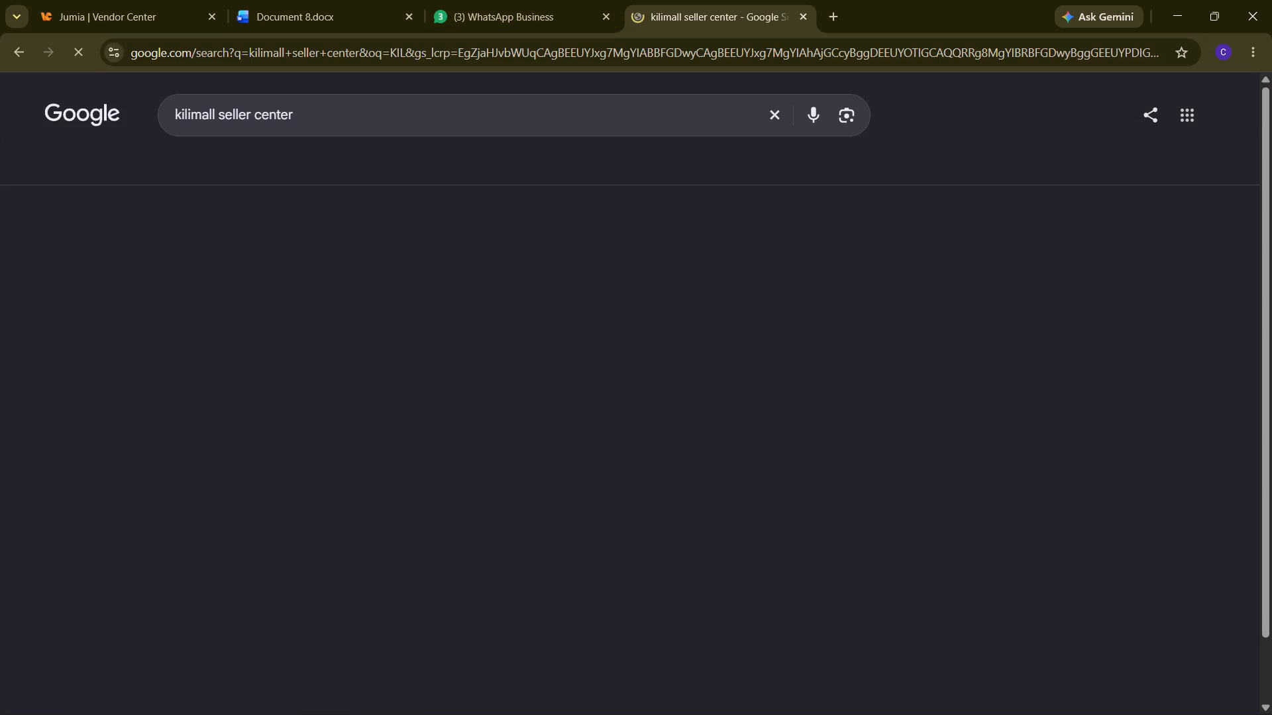
{"action": "left_click", "coordinate": [244, 250]}
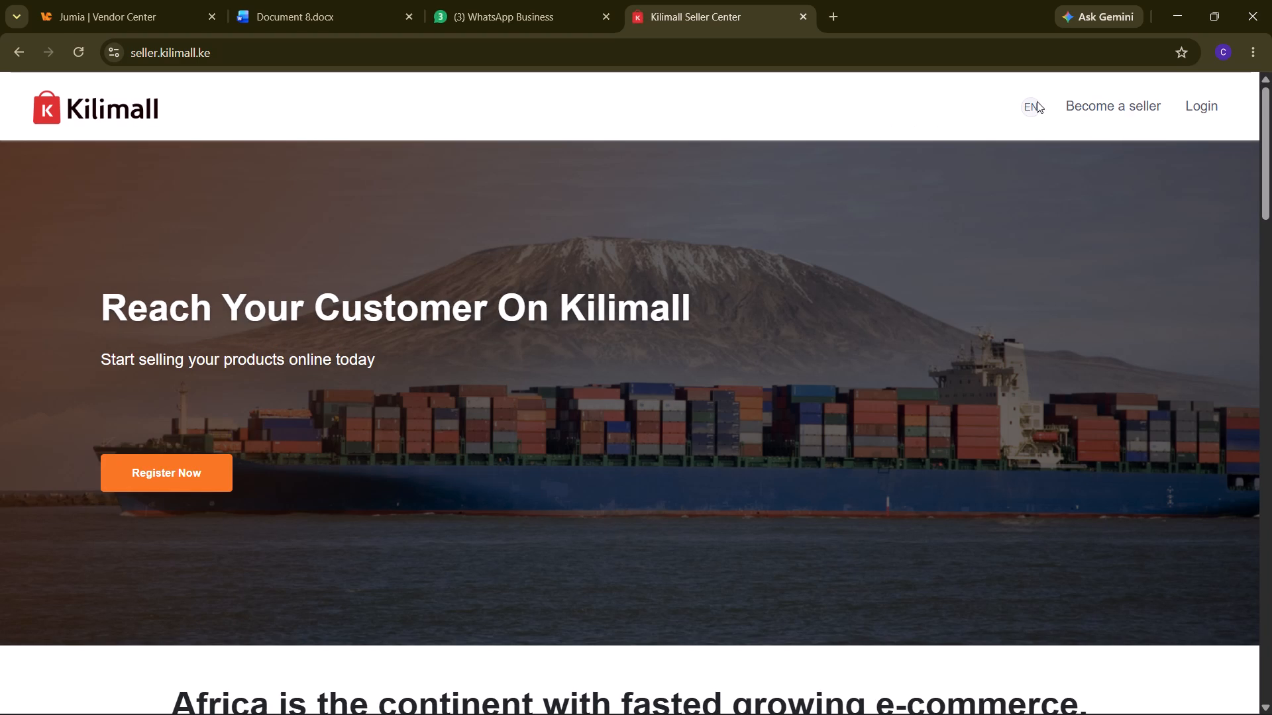
Log in to Kilimall Seller Center with the saved familiar account, filling in the captcha.
{"action": "left_click", "coordinate": [1212, 115]}
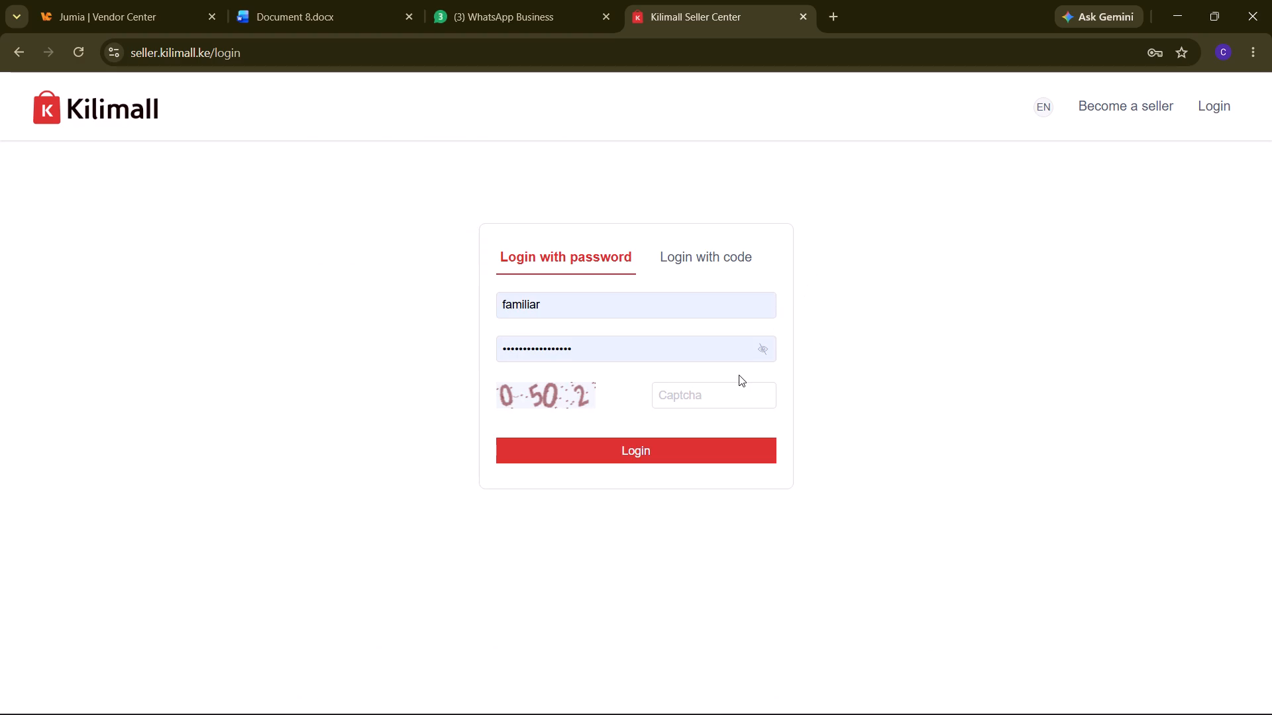
{"action": "left_click", "coordinate": [725, 393]}
{"action": "type", "text": "05"}
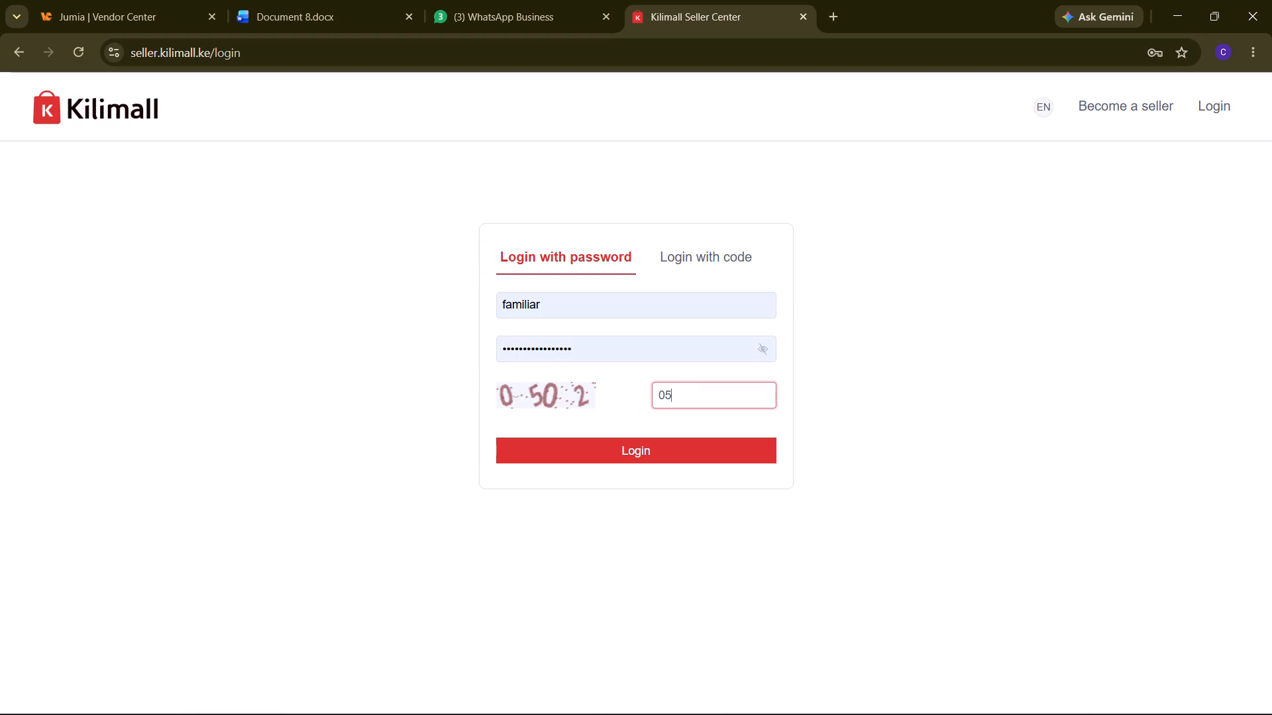
{"action": "type", "text": "02"}
{"action": "left_click", "coordinate": [611, 456]}
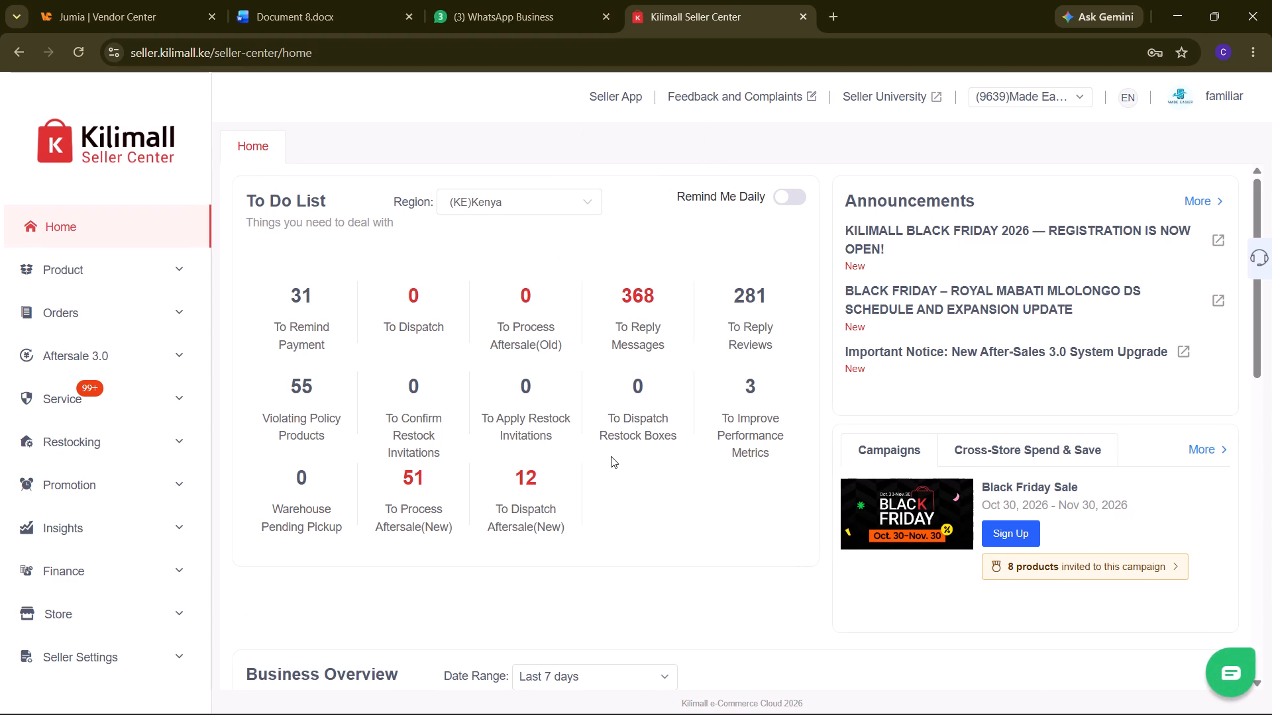
Look through the Seller Center home page from the to-do list down to the best-selling and most-visited products.
{"action": "scroll", "coordinate": [611, 456], "scroll_direction": "down", "scroll_amount": 4}
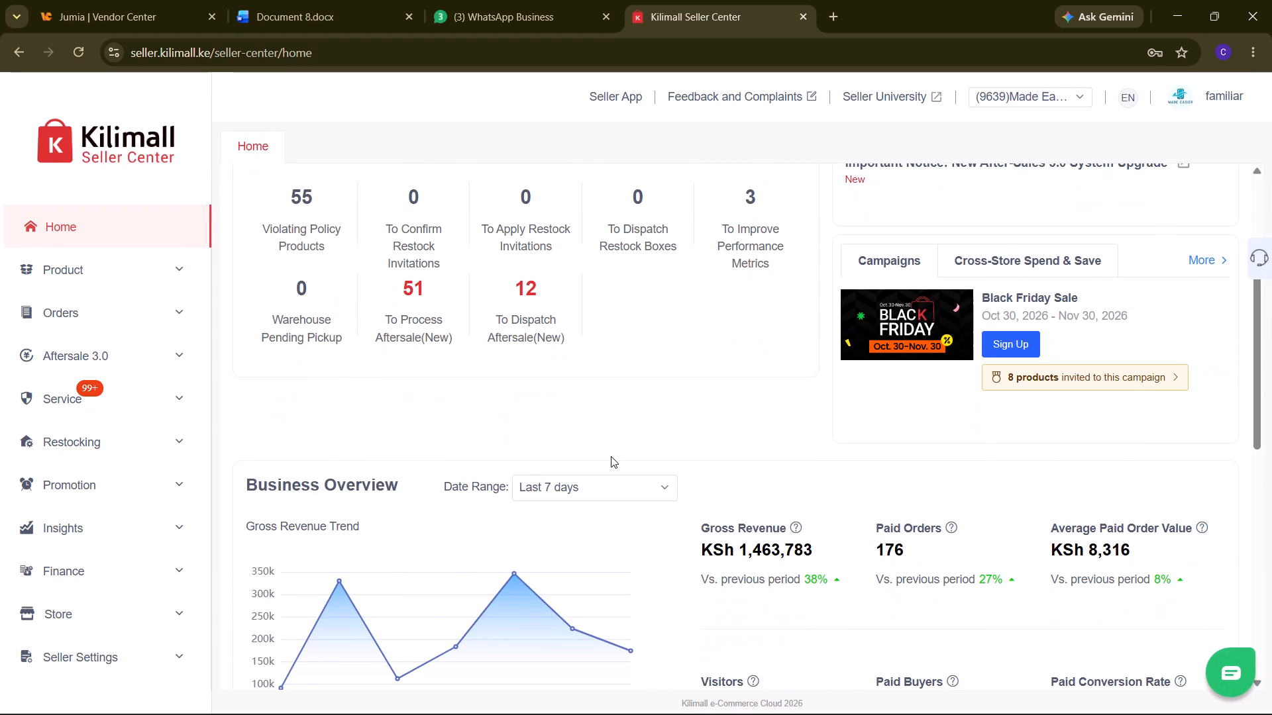
{"action": "scroll", "coordinate": [611, 456], "scroll_direction": "down", "scroll_amount": 8}
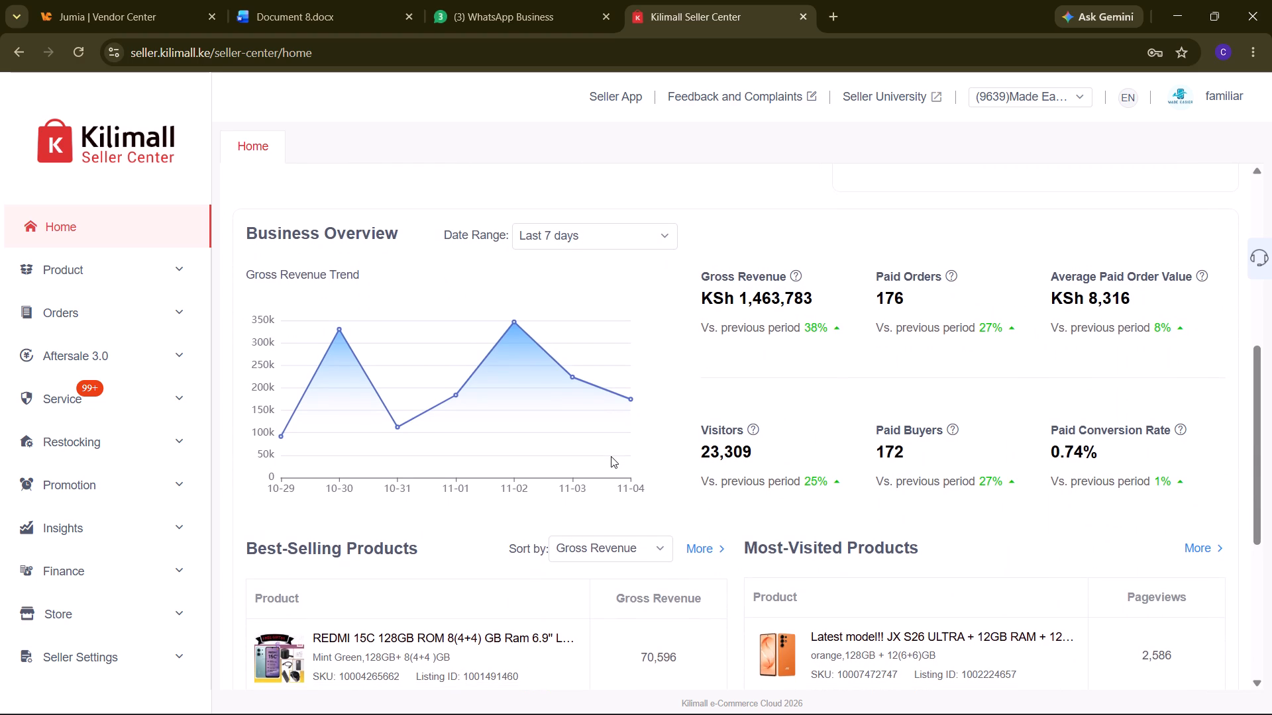
{"action": "scroll", "coordinate": [611, 456], "scroll_direction": "down", "scroll_amount": 4}
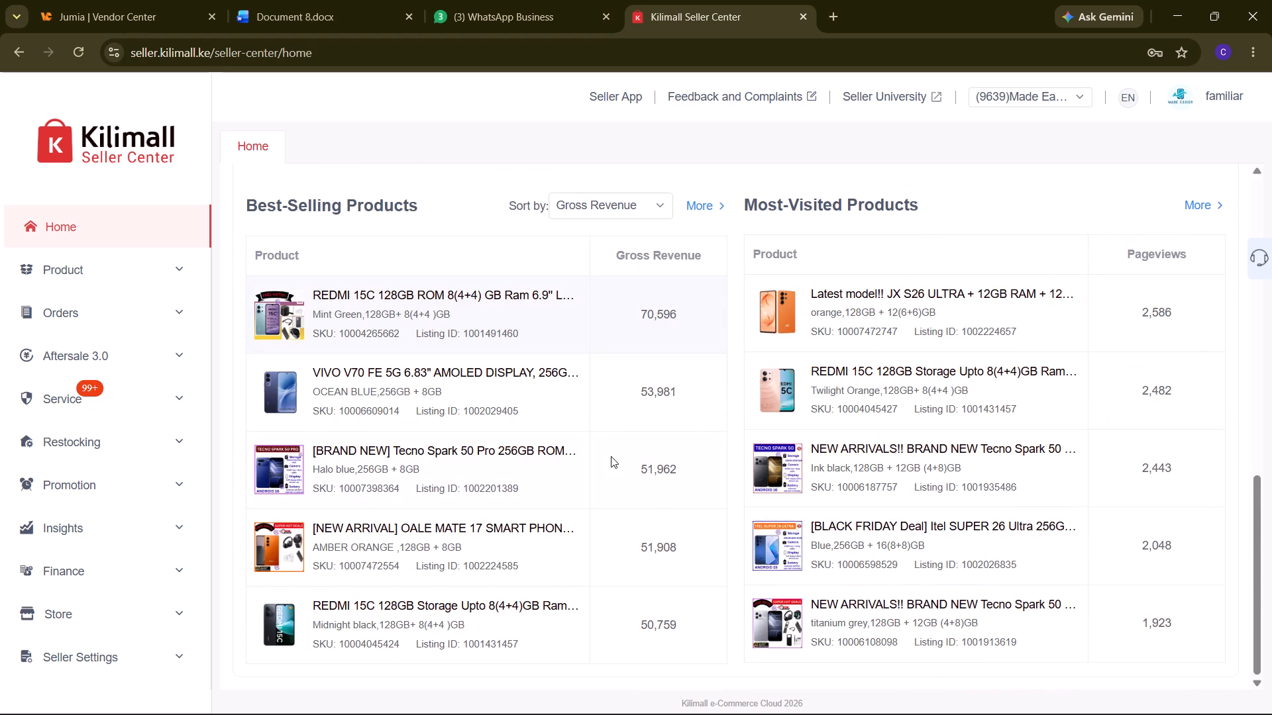
Open the Manage Products list and go forward to page 6, checking the products' create dates along the way.
{"action": "left_click", "coordinate": [188, 262]}
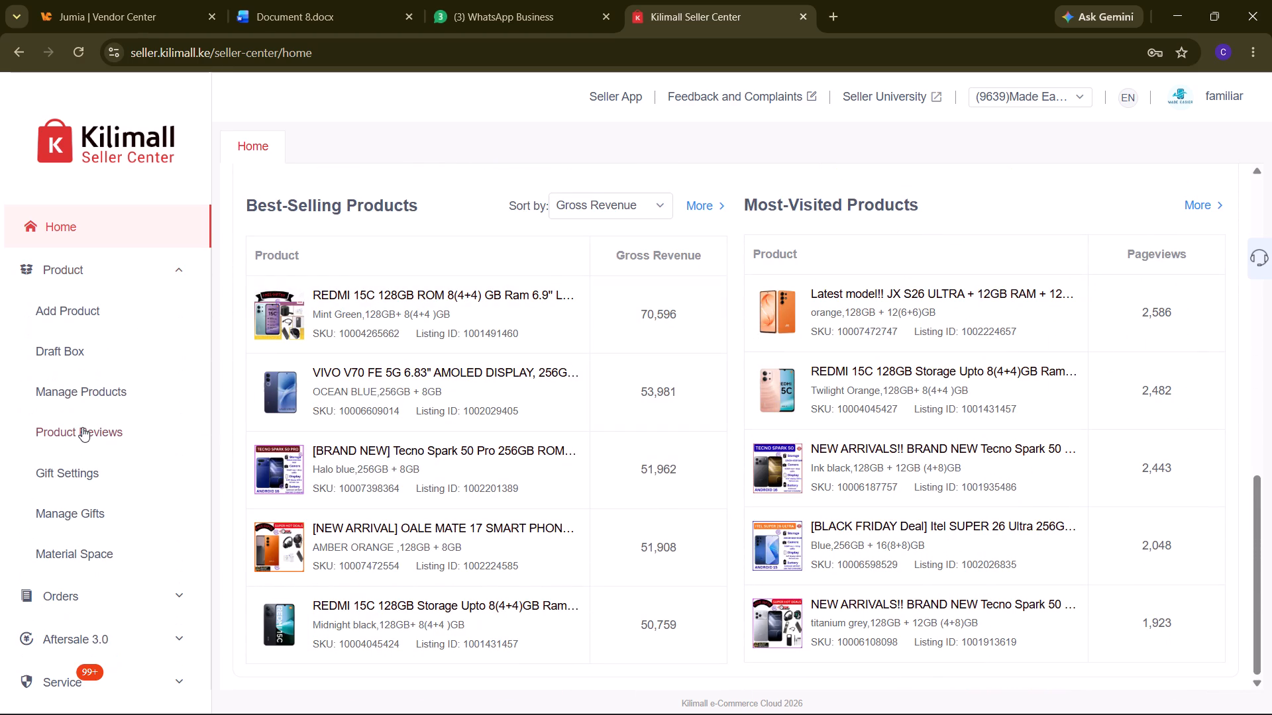
{"action": "left_click", "coordinate": [91, 385]}
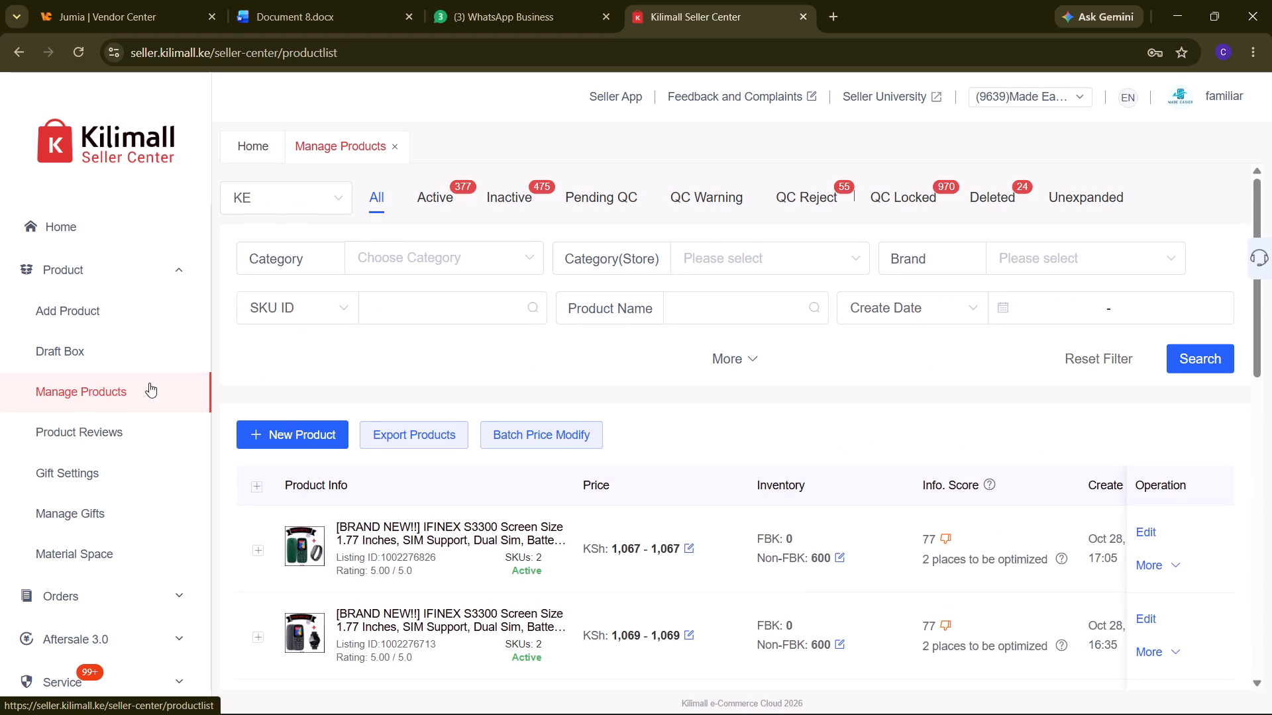
{"action": "scroll", "coordinate": [488, 313], "scroll_direction": "down", "scroll_amount": 3}
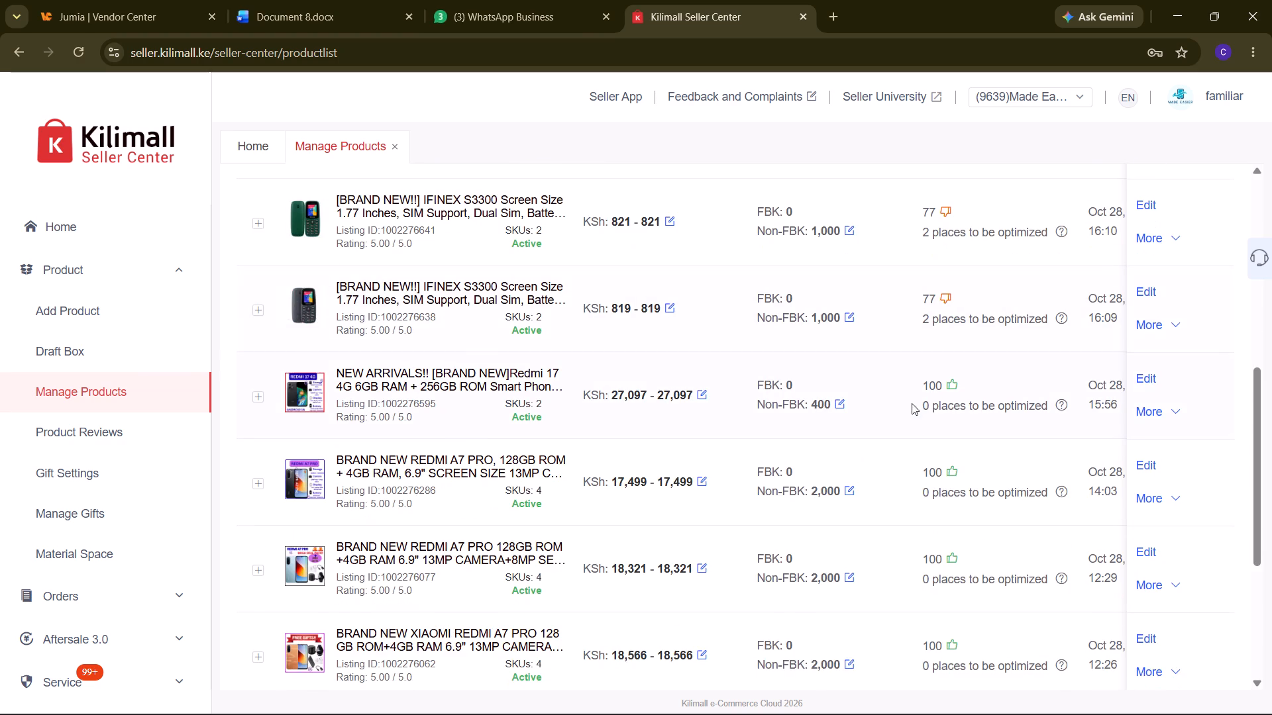
{"action": "scroll", "coordinate": [904, 405], "scroll_direction": "down", "scroll_amount": 4}
{"action": "left_click", "coordinate": [1010, 630]}
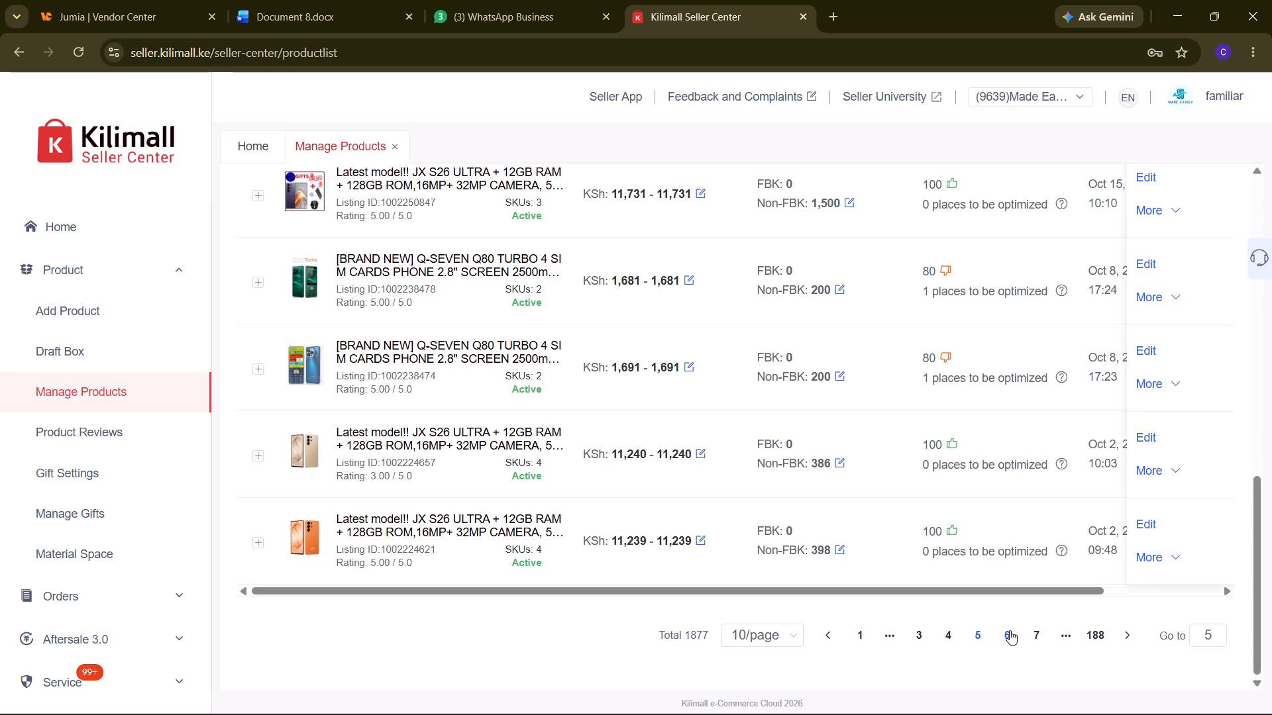
{"action": "scroll", "coordinate": [794, 395], "scroll_direction": "left", "scroll_amount": 3}
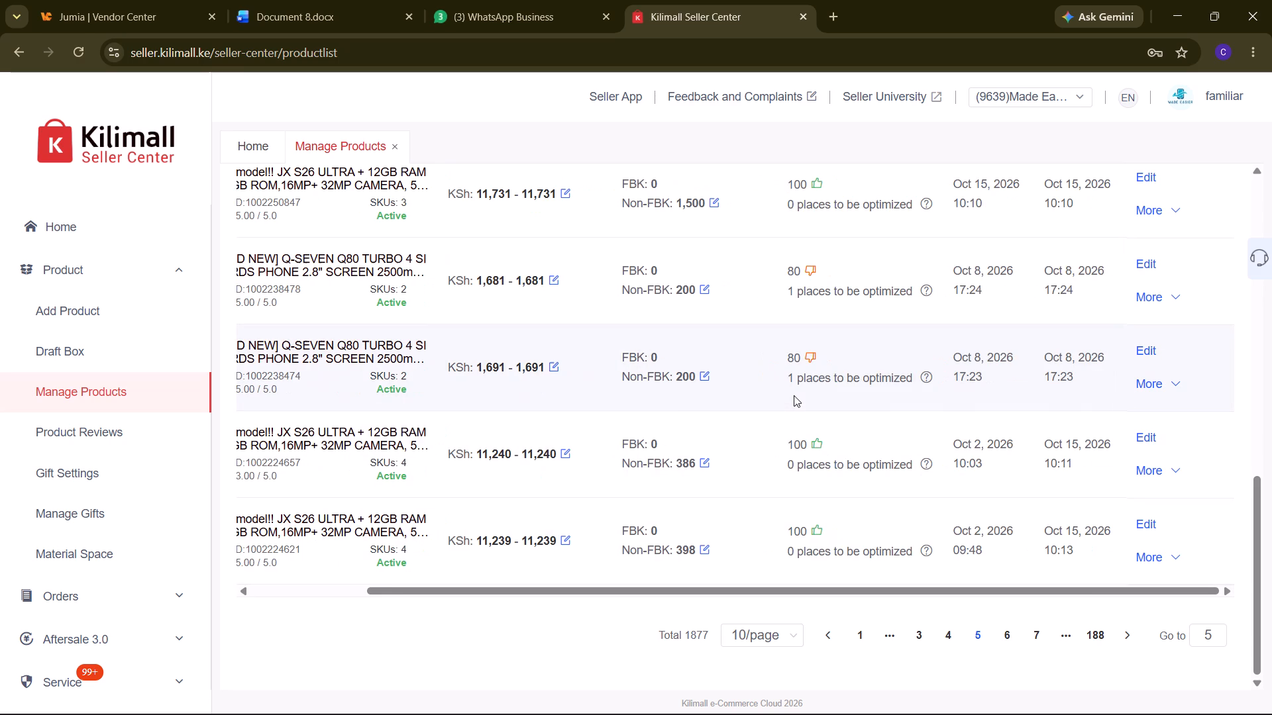
{"action": "scroll", "coordinate": [794, 395], "scroll_direction": "right", "scroll_amount": 3}
{"action": "left_click", "coordinate": [1008, 630]}
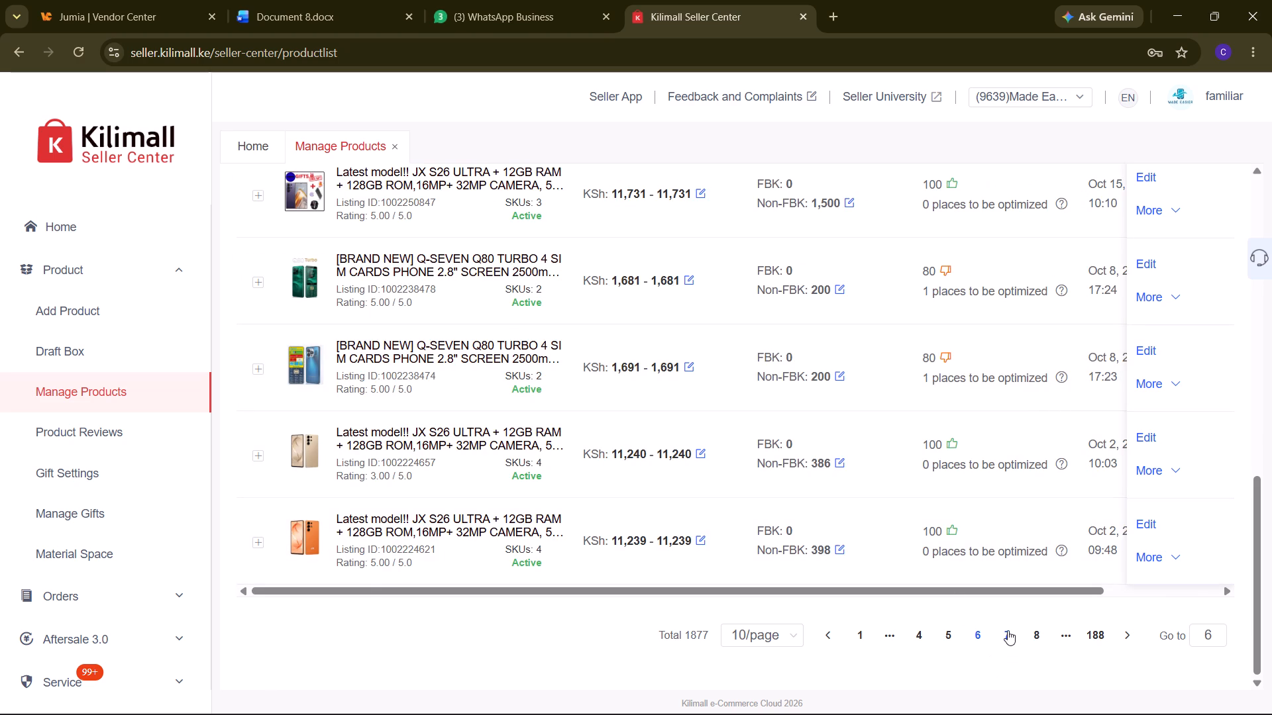
Examine the create dates on page 6 to find where the products created in October 2026 begin.
{"action": "scroll", "coordinate": [987, 497], "scroll_direction": "left", "scroll_amount": 3}
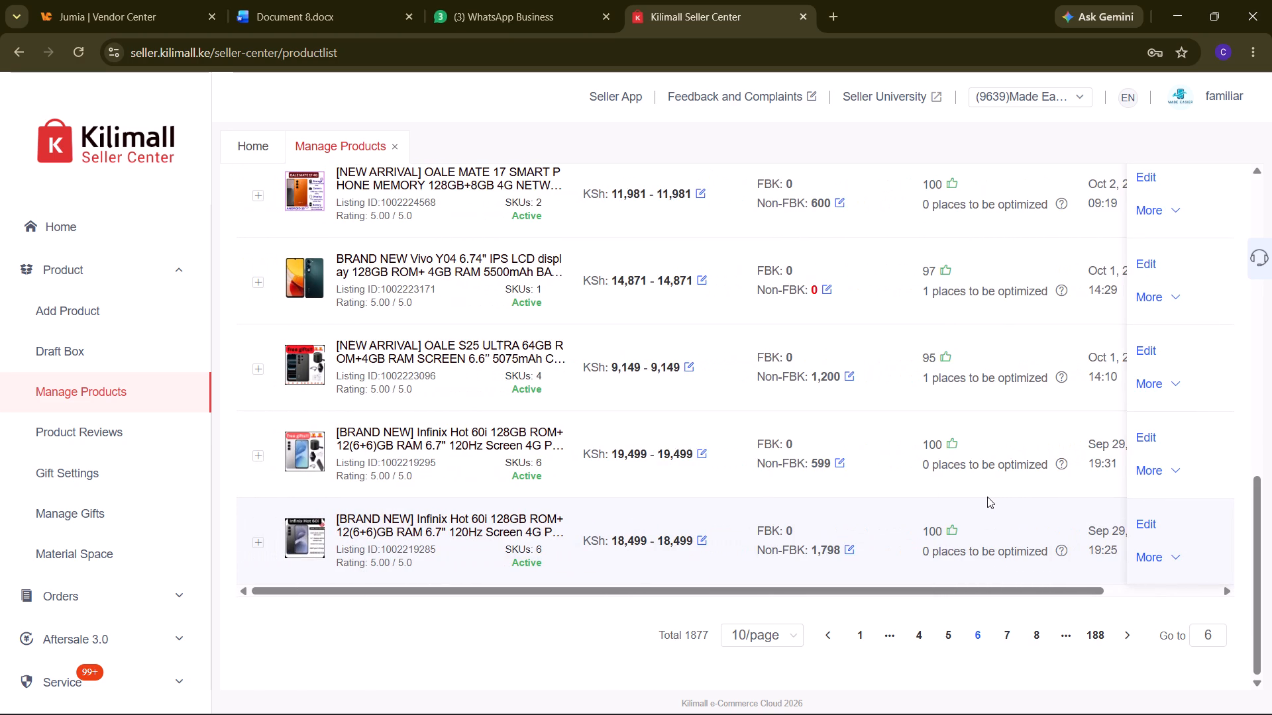
{"action": "scroll", "coordinate": [987, 497], "scroll_direction": "left", "scroll_amount": 1}
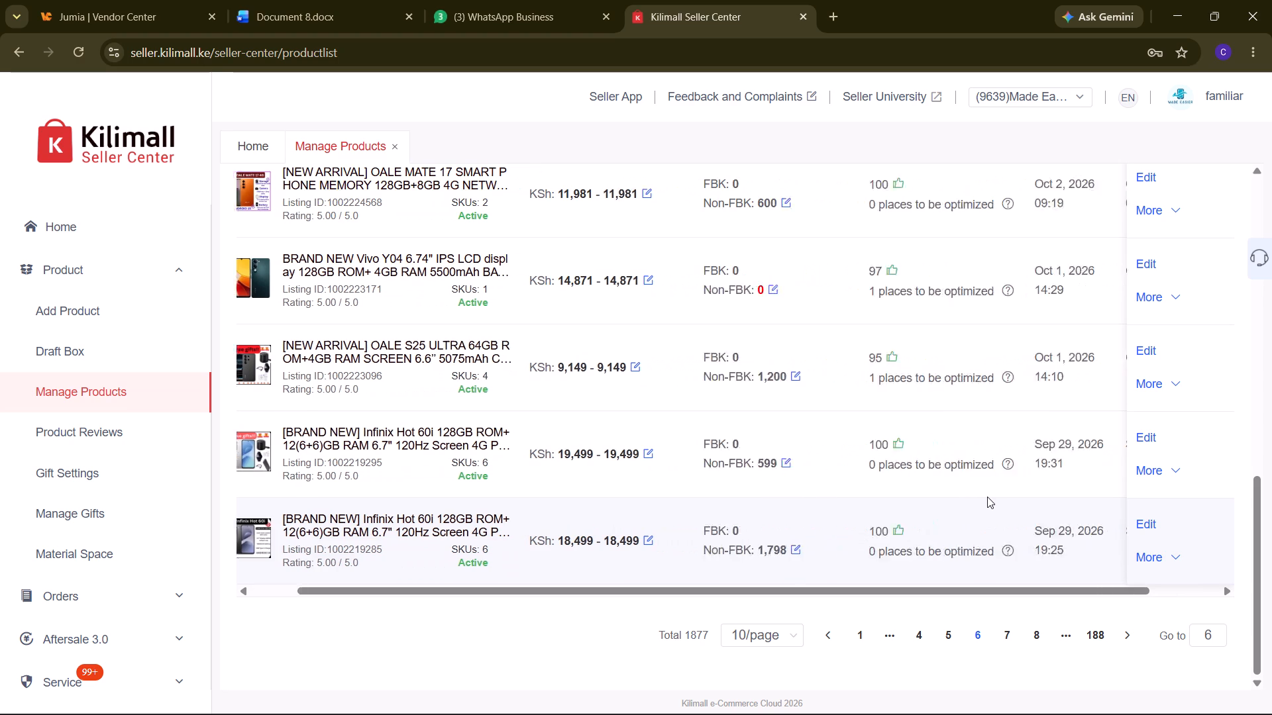
{"action": "scroll", "coordinate": [987, 497], "scroll_direction": "left", "scroll_amount": 2}
{"action": "scroll", "coordinate": [987, 497], "scroll_direction": "up", "scroll_amount": 4}
{"action": "scroll", "coordinate": [987, 497], "scroll_direction": "down", "scroll_amount": 1}
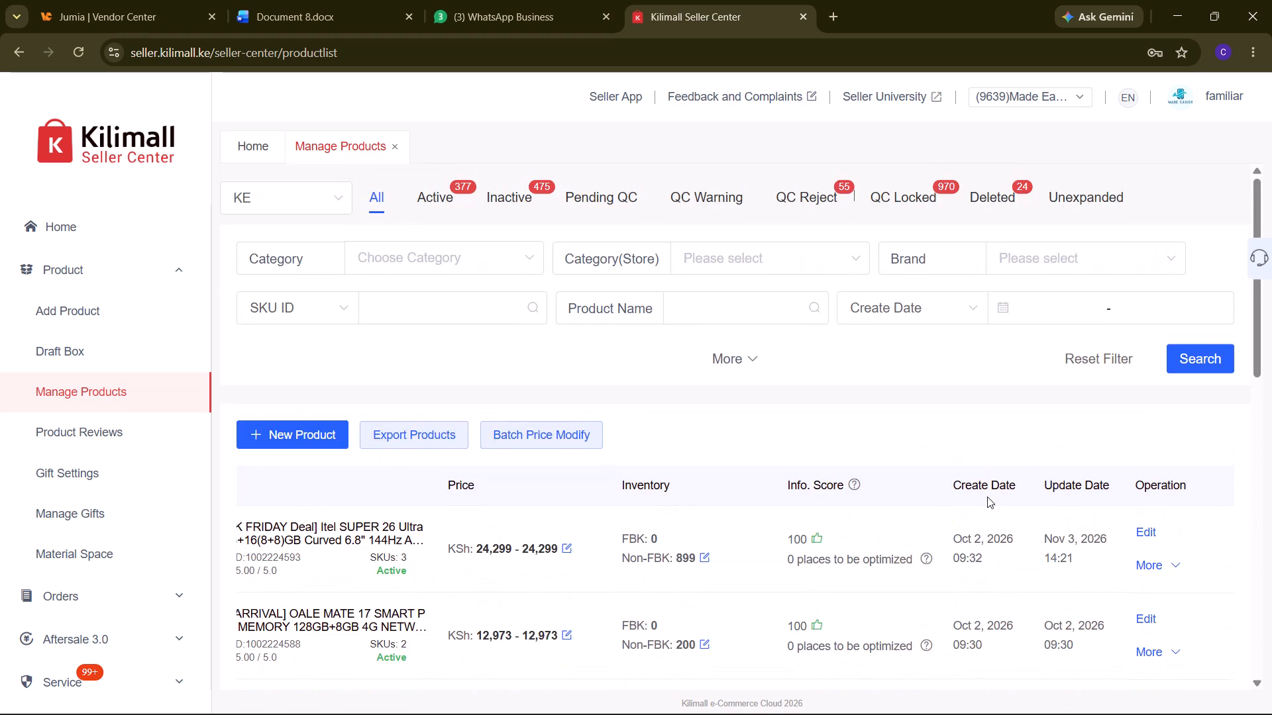
{"action": "scroll", "coordinate": [987, 497], "scroll_direction": "down", "scroll_amount": 3}
{"action": "scroll", "coordinate": [987, 497], "scroll_direction": "up", "scroll_amount": 3}
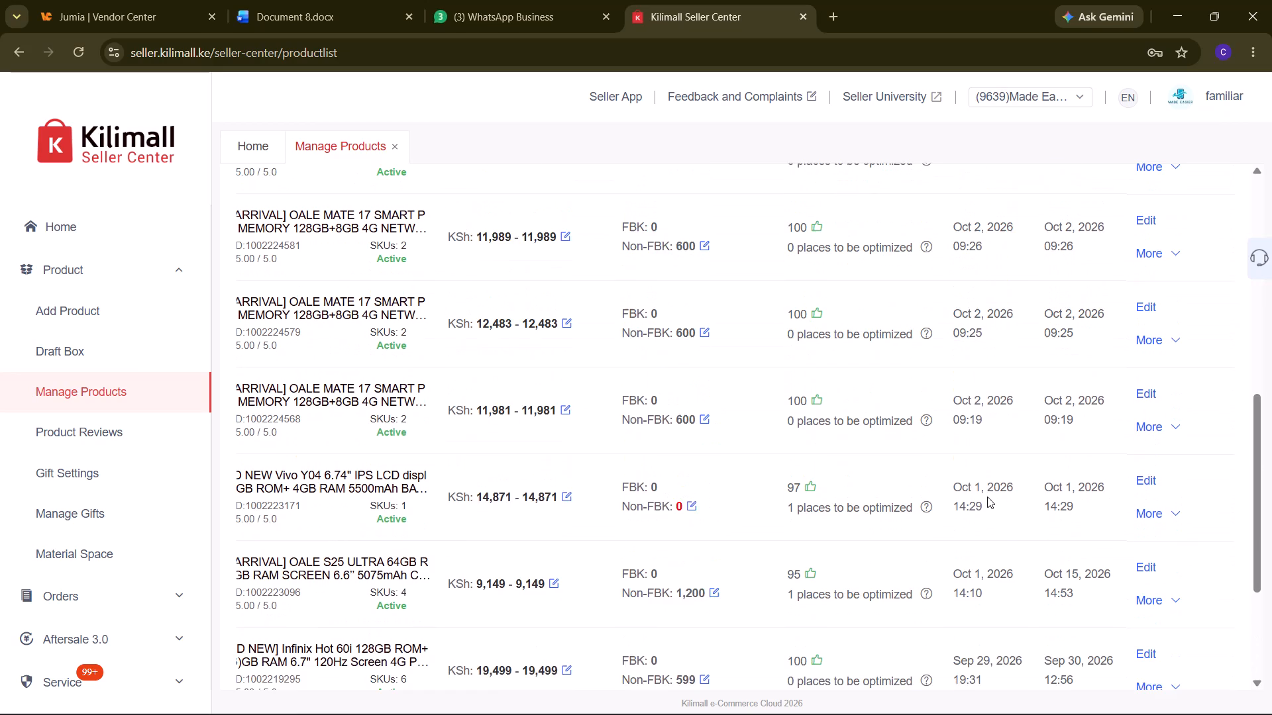
{"action": "scroll", "coordinate": [987, 497], "scroll_direction": "down", "scroll_amount": 2}
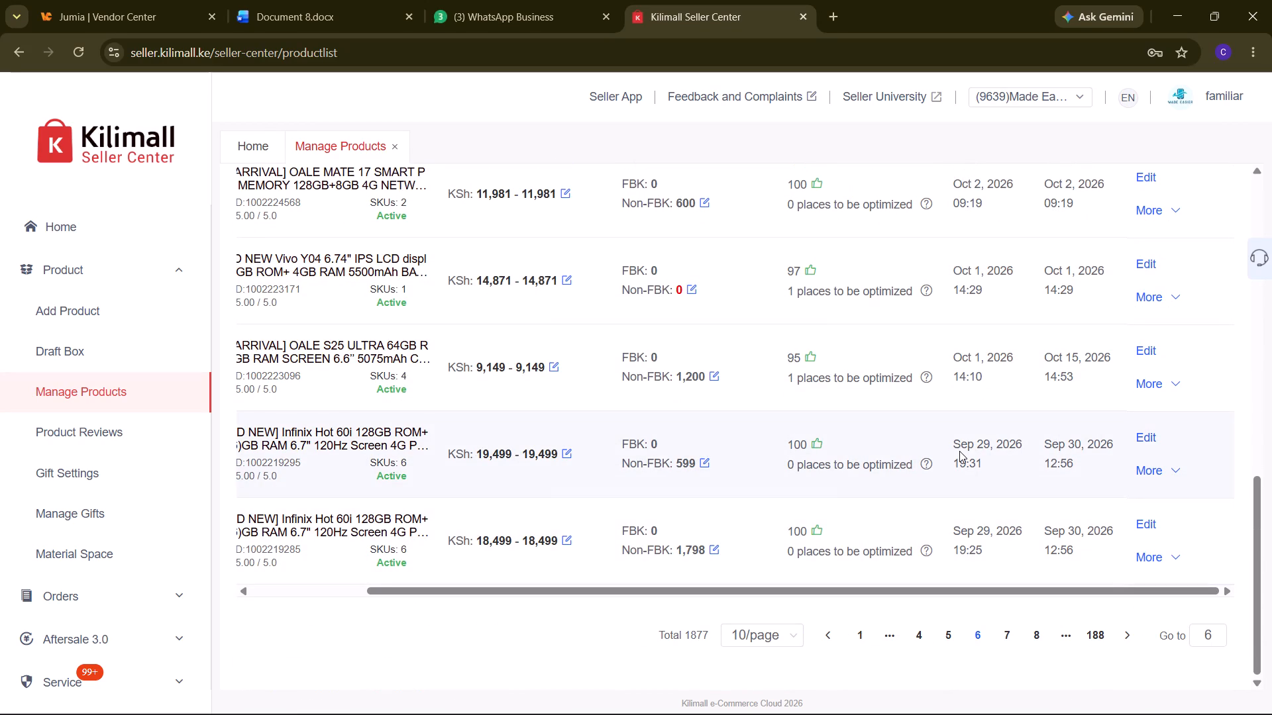
In Document 8, complete the line under KILIMALL STORES as "FAMILIAR-58 PRODUCTS" and add the line "WITH VIDEOS" below it.
{"action": "left_click", "coordinate": [325, 0]}
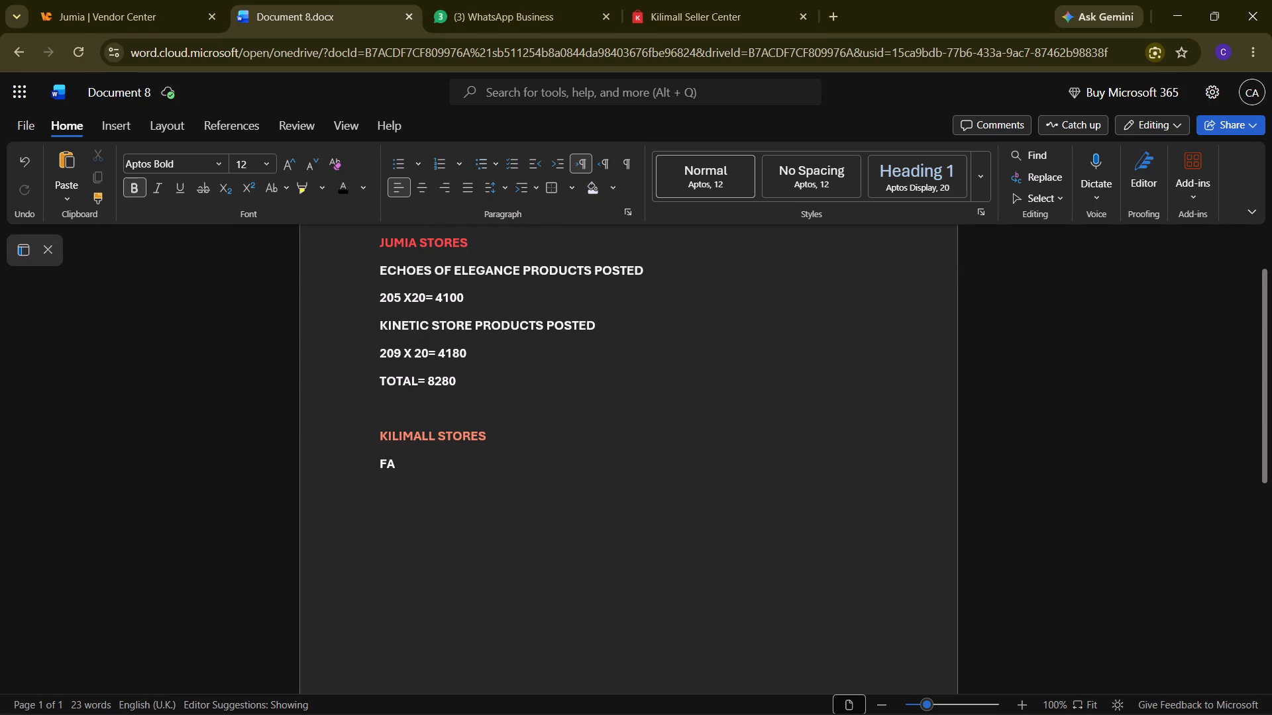
{"action": "left_click", "coordinate": [453, 471]}
{"action": "type", "text": "MILIAR-58 PRO"}
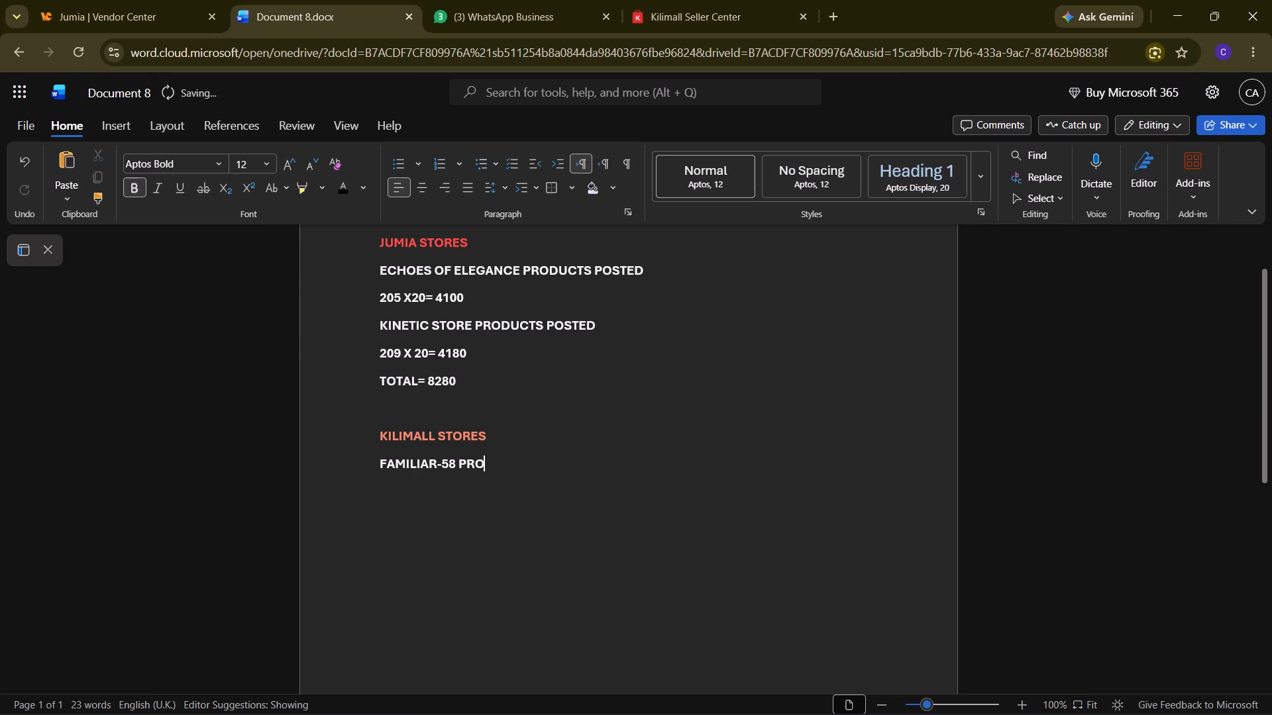
{"action": "type", "text": "DUCTS"}
{"action": "key", "text": "space"}
{"action": "key", "text": "Return"}
{"action": "type", "text": "WITH VIDEOS"}
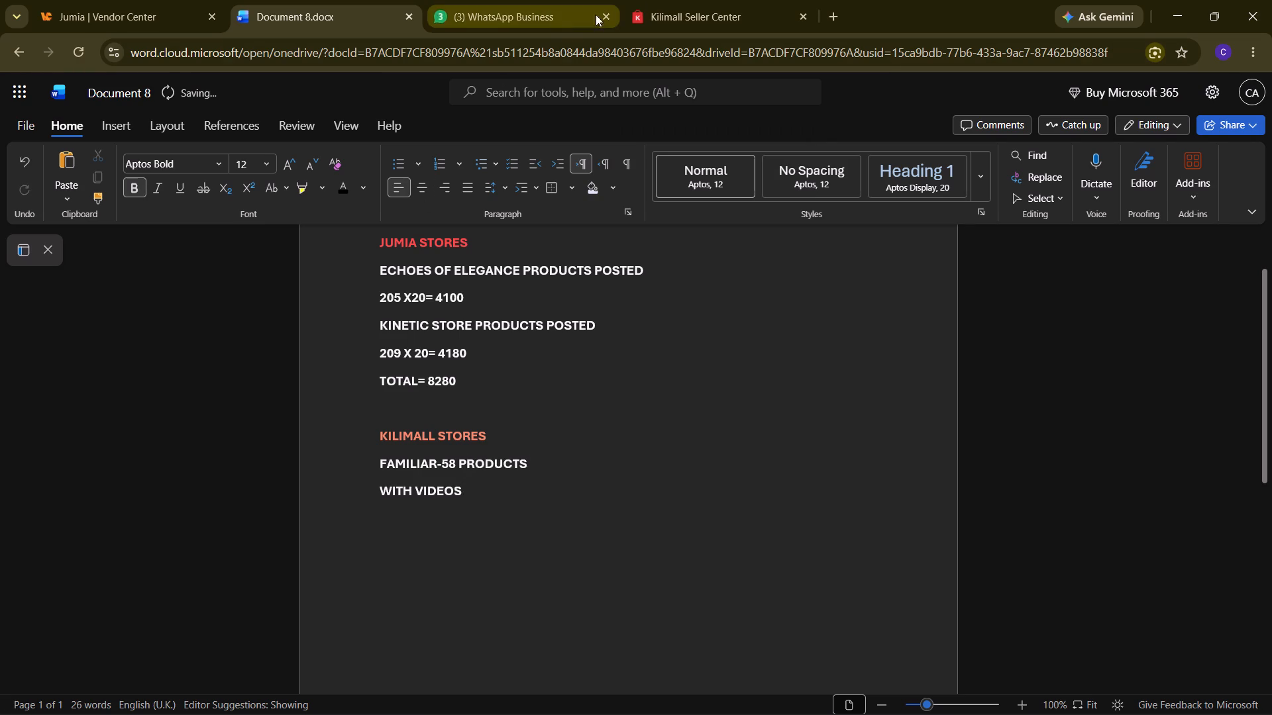
Back in Kilimall Seller Center, check the info scores of the October 2026 products on page 6 for missing videos.
{"action": "left_click", "coordinate": [649, 1]}
{"action": "scroll", "coordinate": [876, 422], "scroll_direction": "up", "scroll_amount": 2}
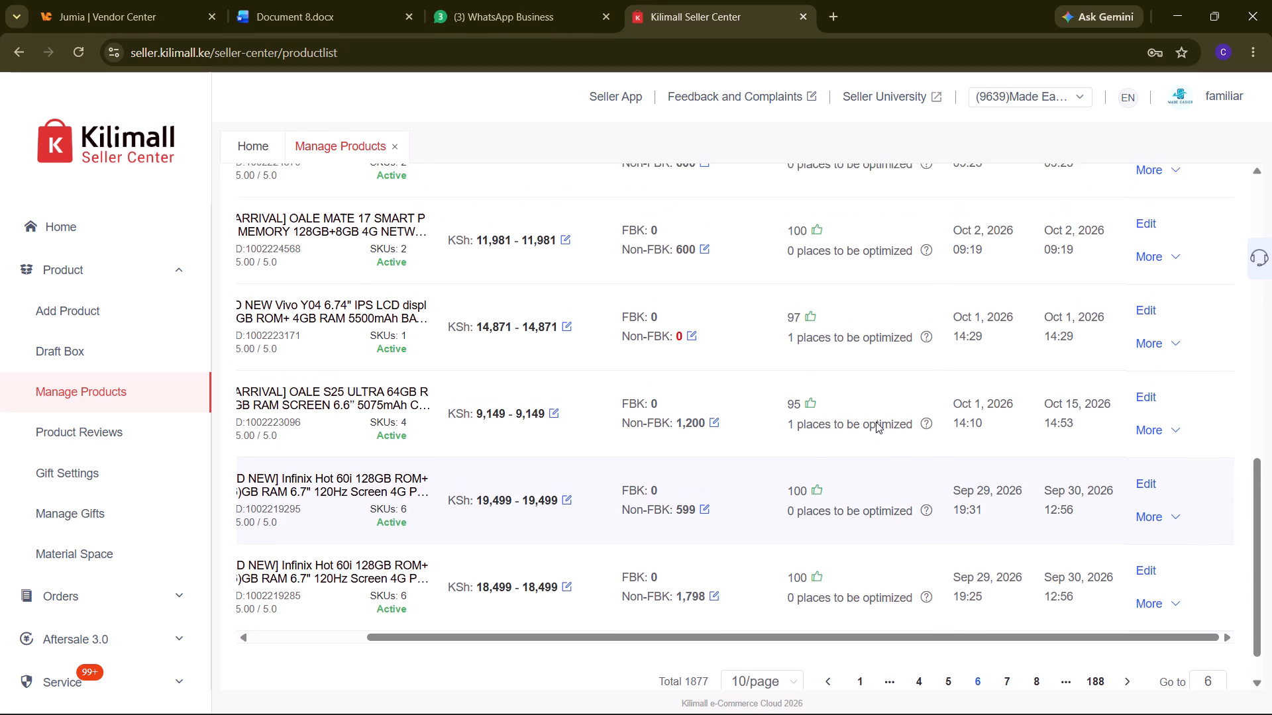
{"action": "scroll", "coordinate": [876, 422], "scroll_direction": "up", "scroll_amount": 2}
{"action": "scroll", "coordinate": [876, 422], "scroll_direction": "down", "scroll_amount": 1}
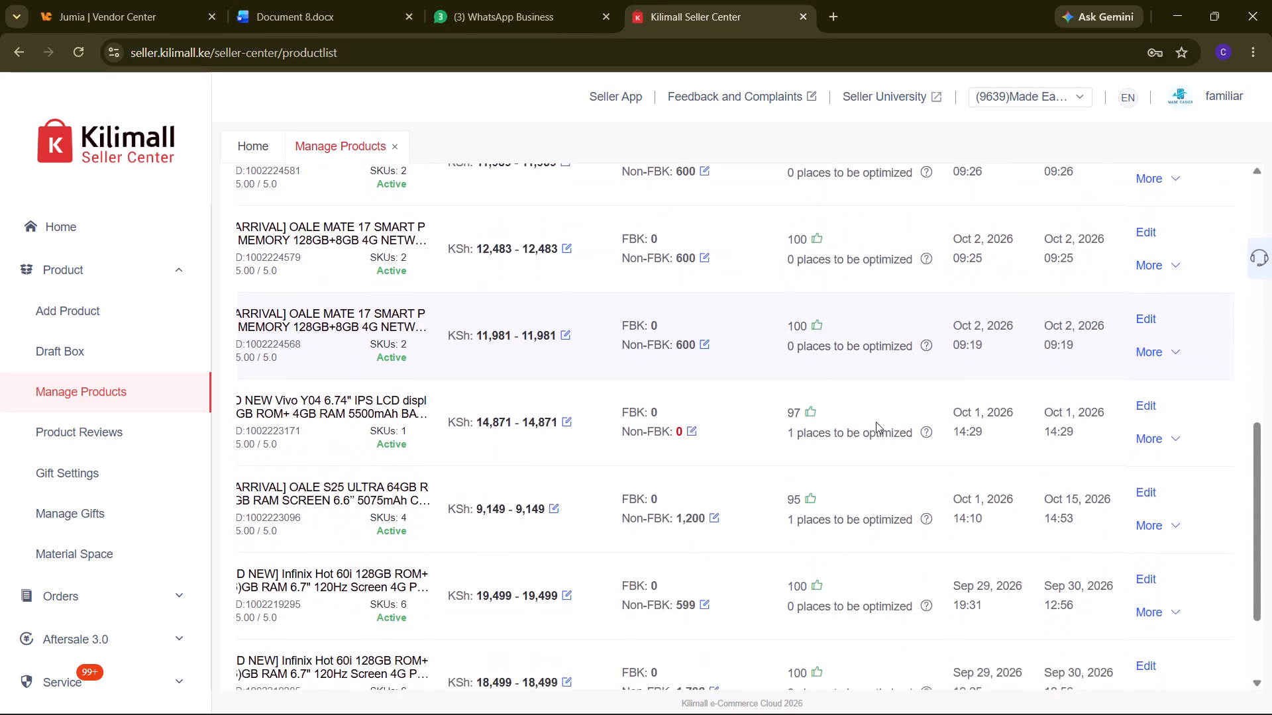
{"action": "scroll", "coordinate": [876, 422], "scroll_direction": "down", "scroll_amount": 1}
{"action": "scroll", "coordinate": [876, 422], "scroll_direction": "right", "scroll_amount": 1}
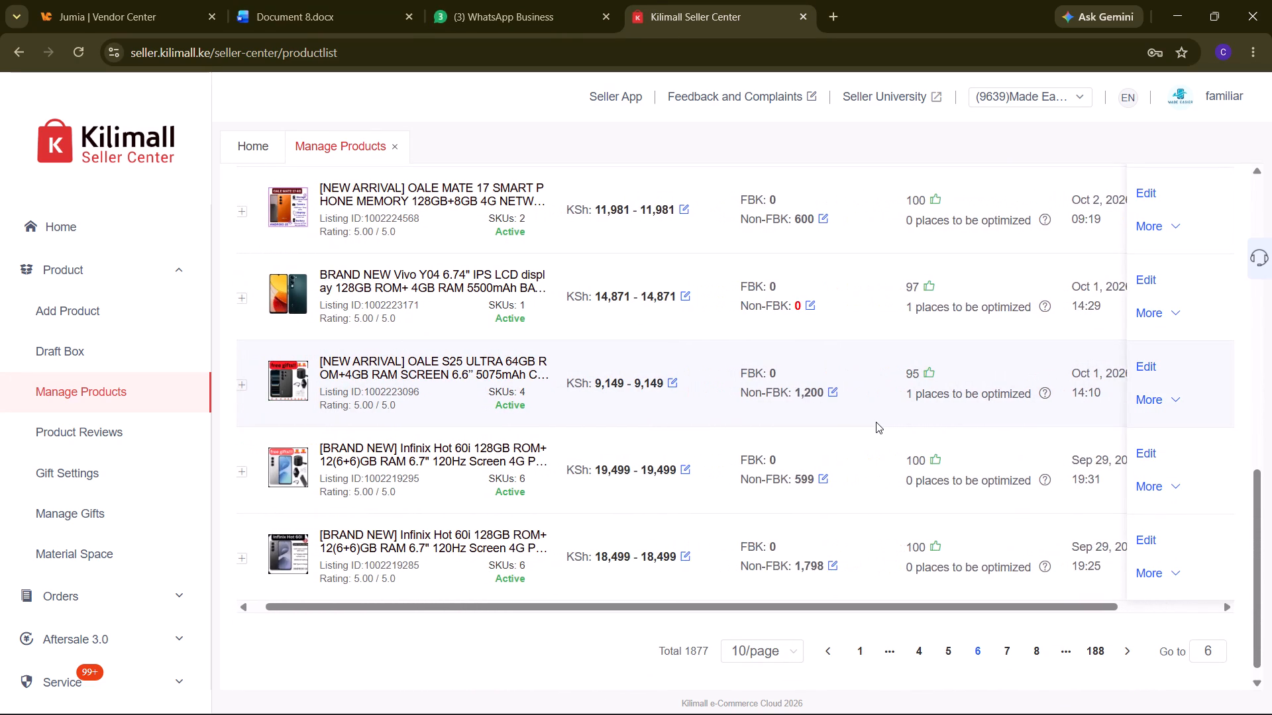
{"action": "scroll", "coordinate": [876, 422], "scroll_direction": "right", "scroll_amount": 1}
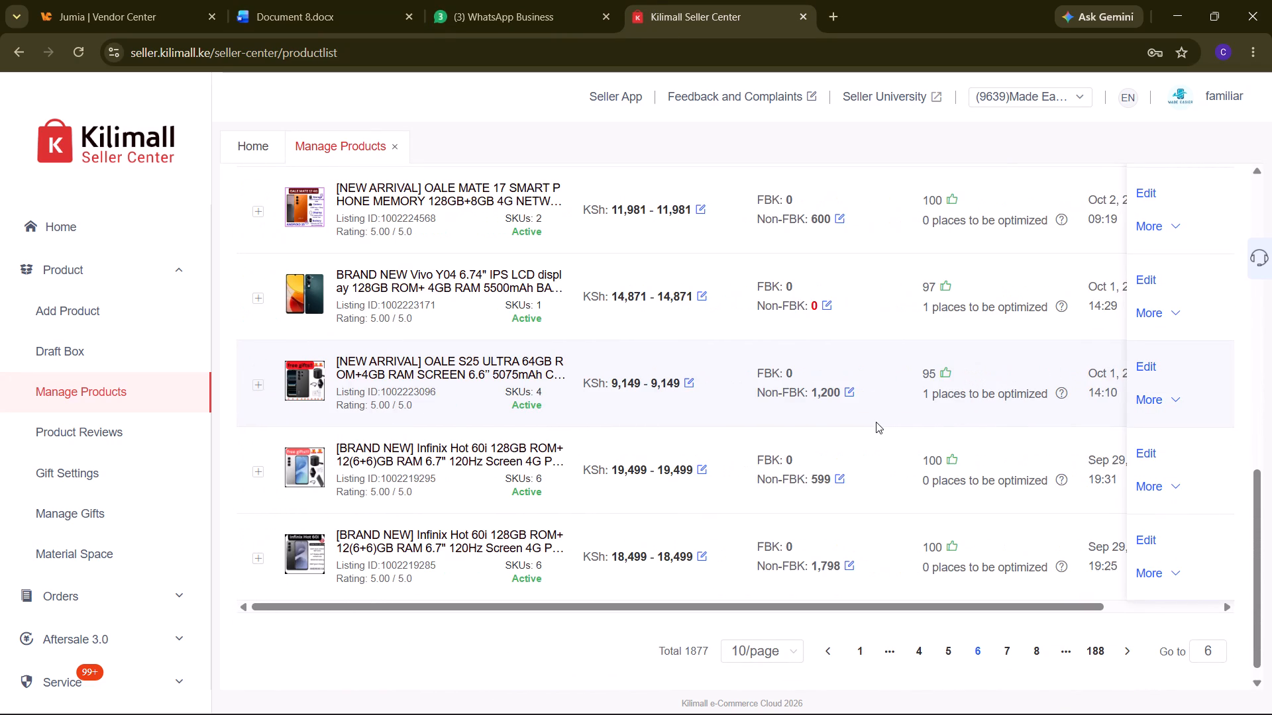
{"action": "scroll", "coordinate": [876, 422], "scroll_direction": "right", "scroll_amount": 3}
{"action": "scroll", "coordinate": [876, 422], "scroll_direction": "up", "scroll_amount": 1}
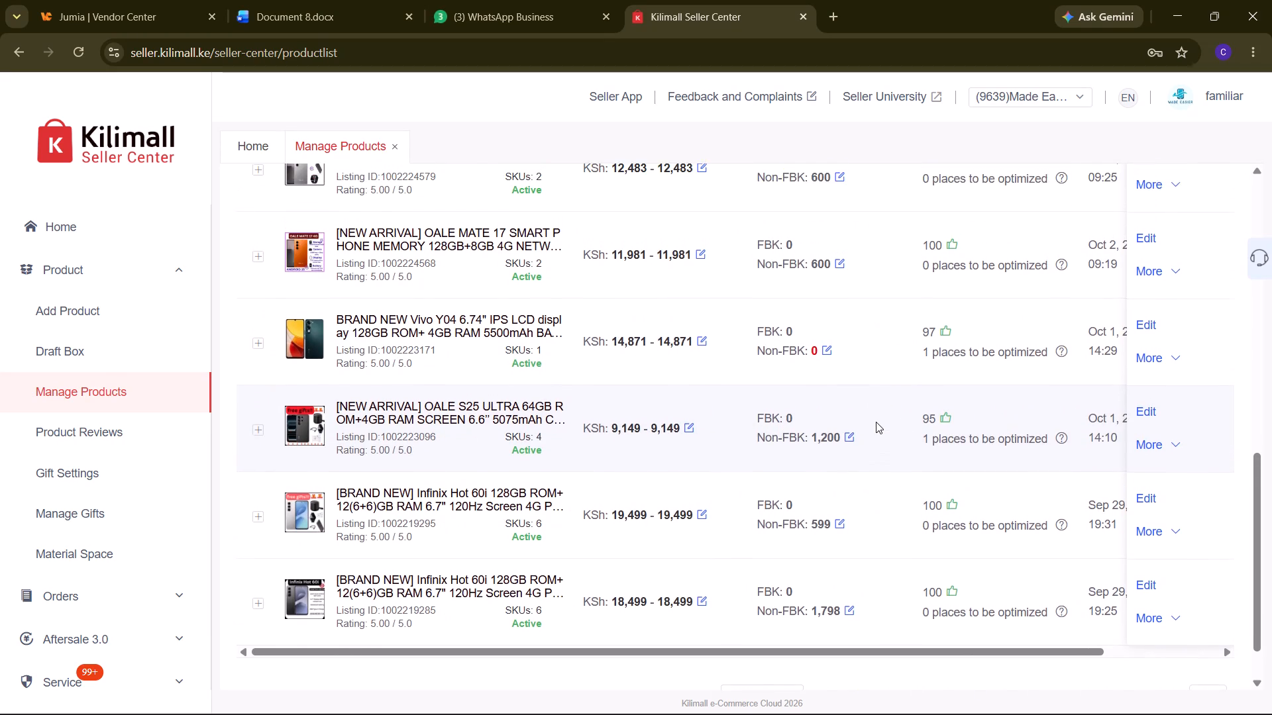
{"action": "scroll", "coordinate": [876, 422], "scroll_direction": "up", "scroll_amount": 6}
{"action": "scroll", "coordinate": [876, 422], "scroll_direction": "right", "scroll_amount": 1}
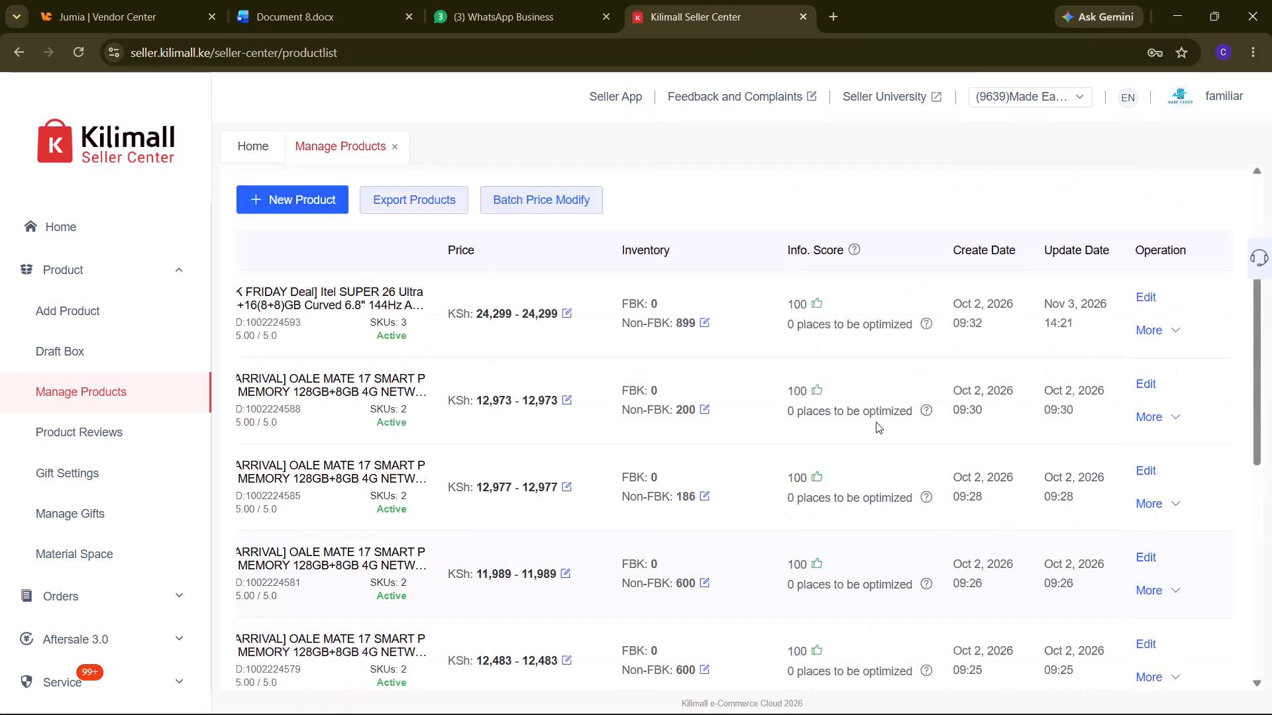
{"action": "scroll", "coordinate": [876, 422], "scroll_direction": "right", "scroll_amount": 1}
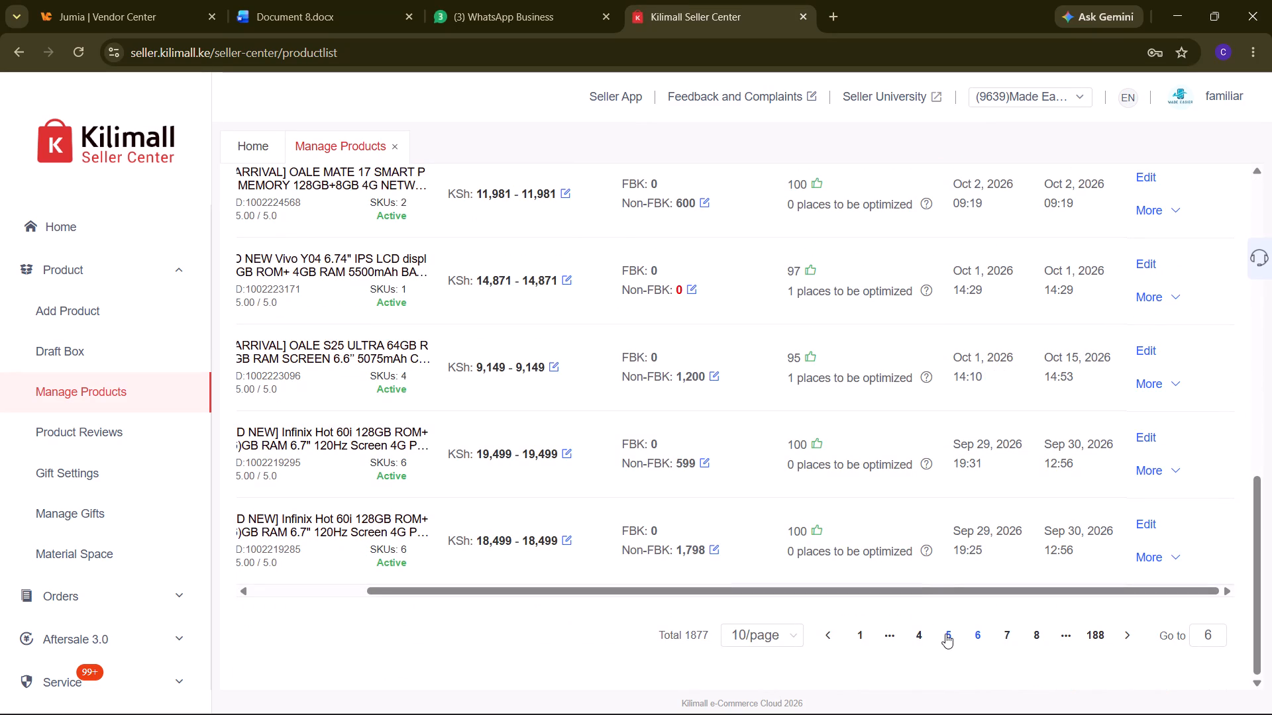
Go back through product pages 5, 4 and 3, checking info scores and optimization hints for products lacking a main video.
{"action": "left_click", "coordinate": [945, 634]}
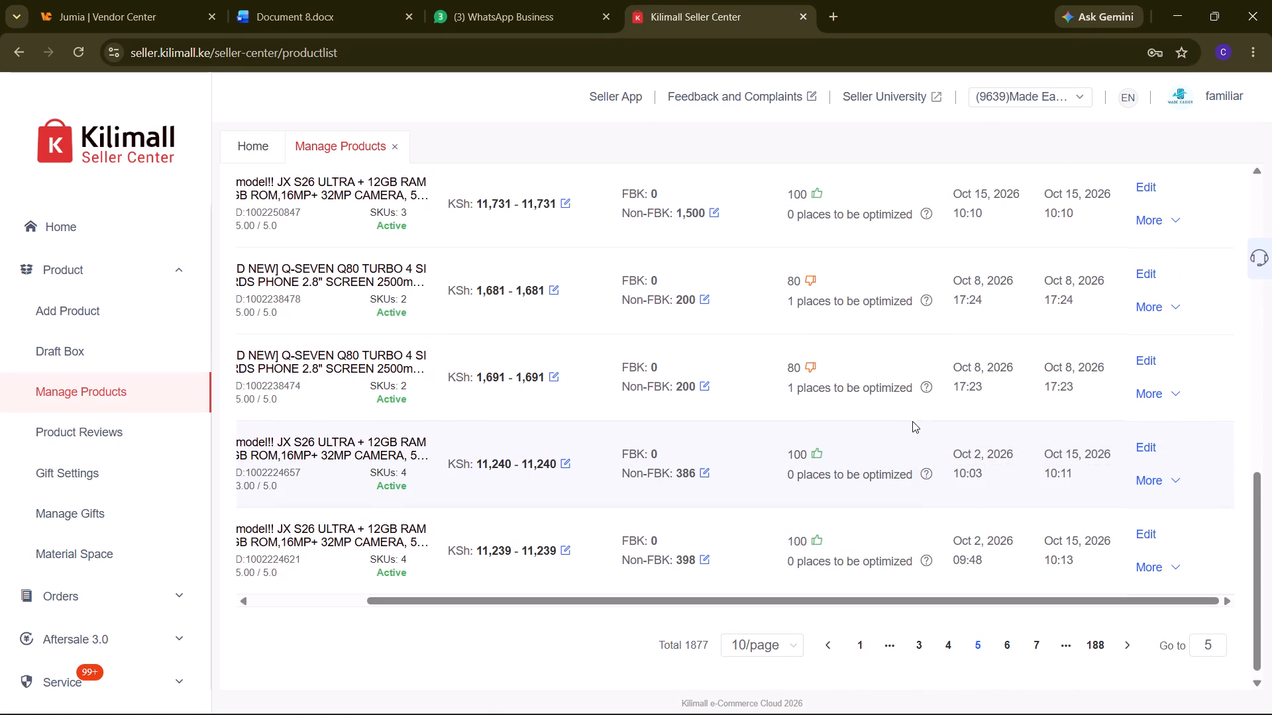
{"action": "left_click", "coordinate": [924, 381]}
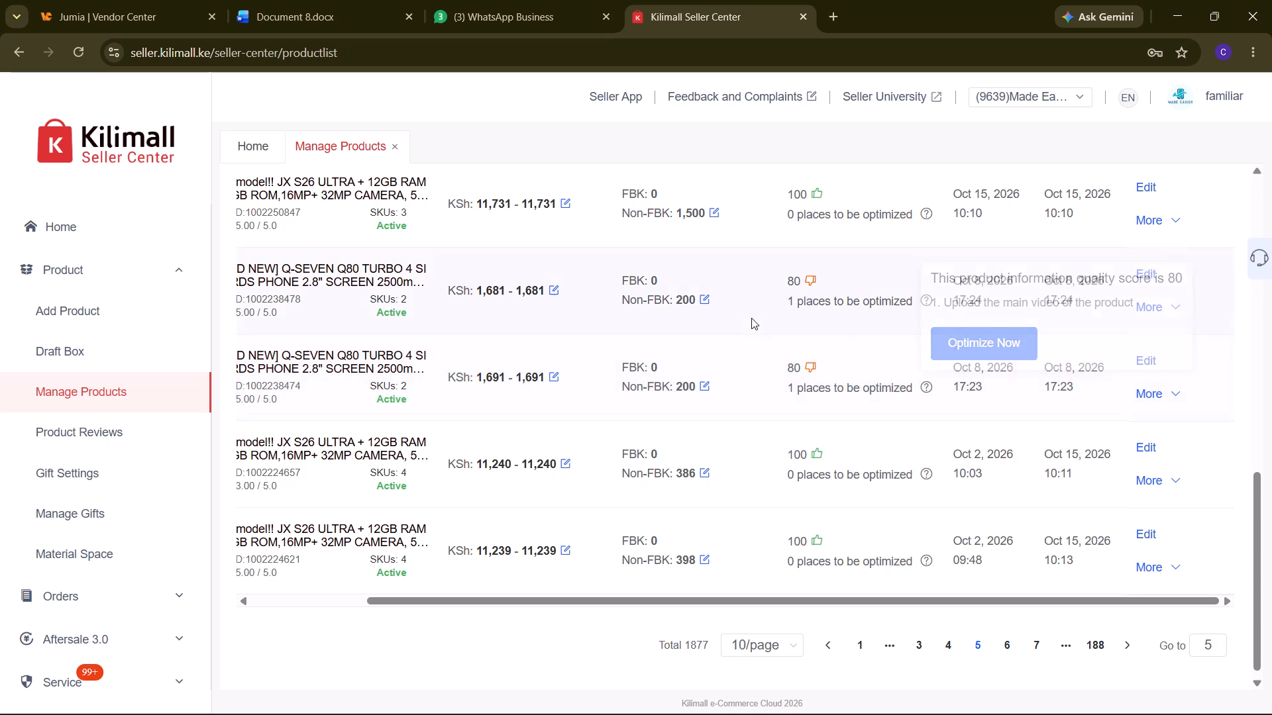
{"action": "scroll", "coordinate": [751, 318], "scroll_direction": "up", "scroll_amount": 5}
{"action": "scroll", "coordinate": [751, 318], "scroll_direction": "right", "scroll_amount": 1}
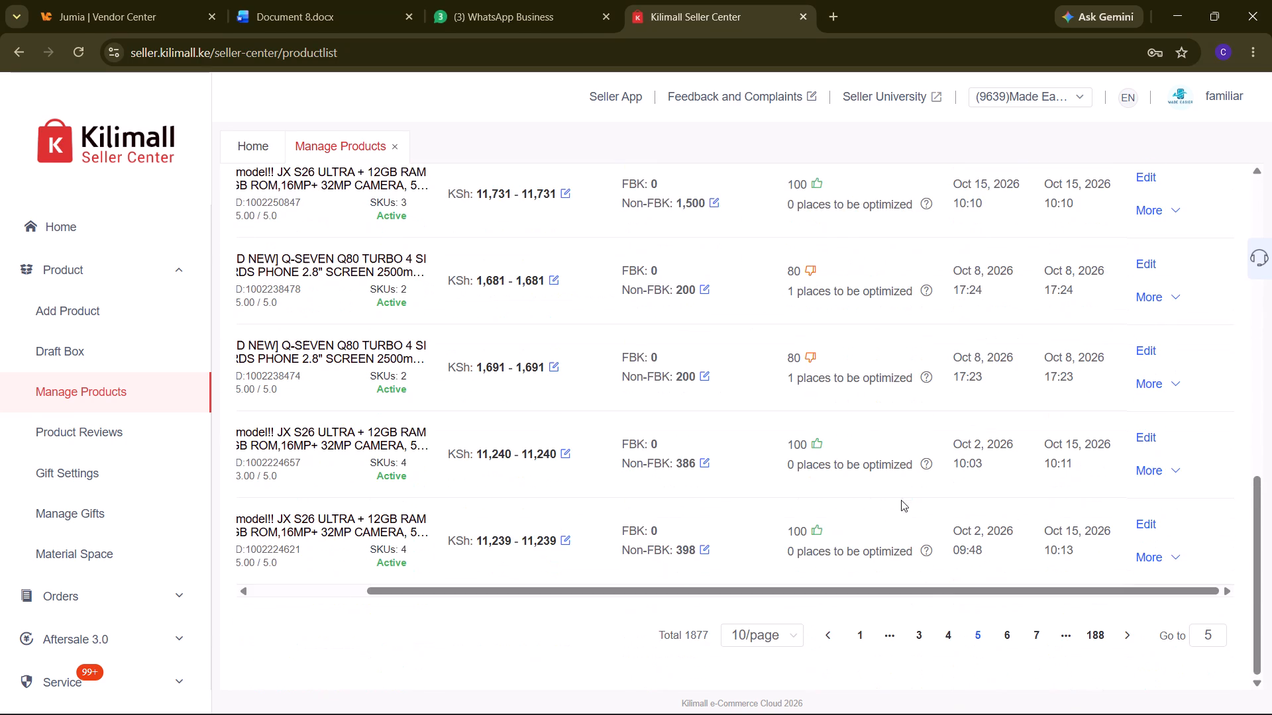
{"action": "left_click", "coordinate": [947, 630]}
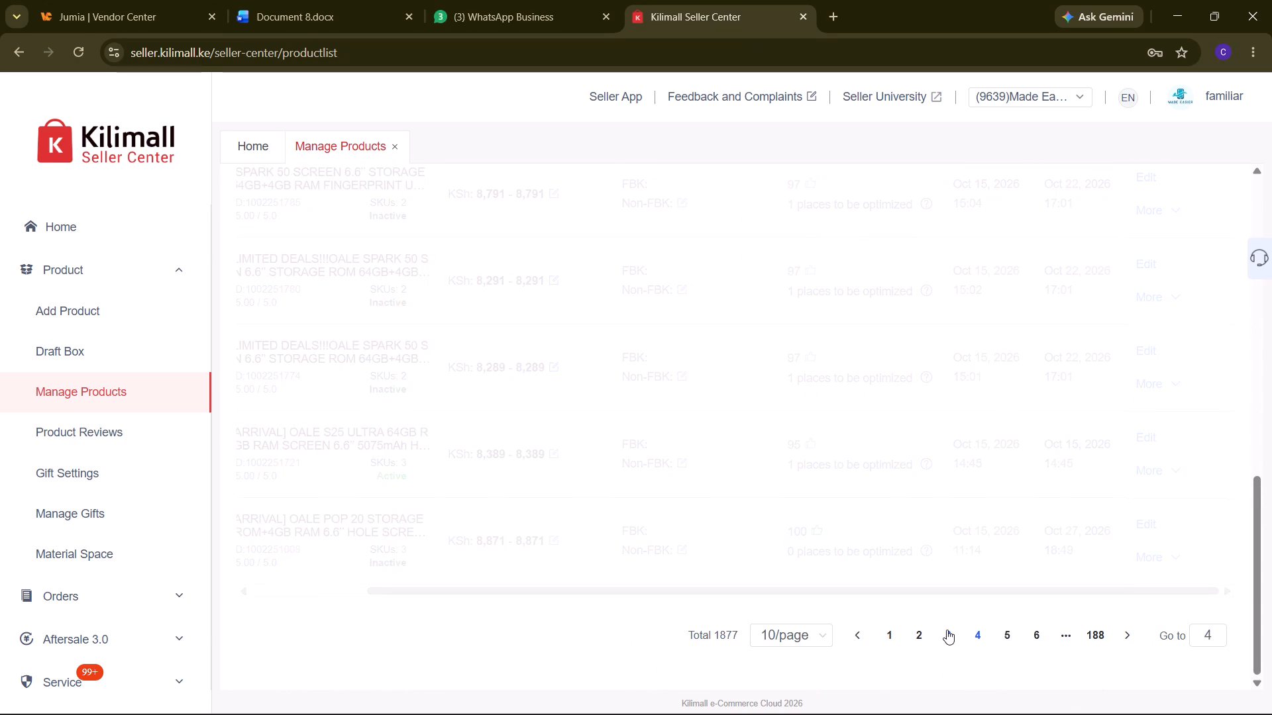
{"action": "scroll", "coordinate": [866, 361], "scroll_direction": "up", "scroll_amount": 4}
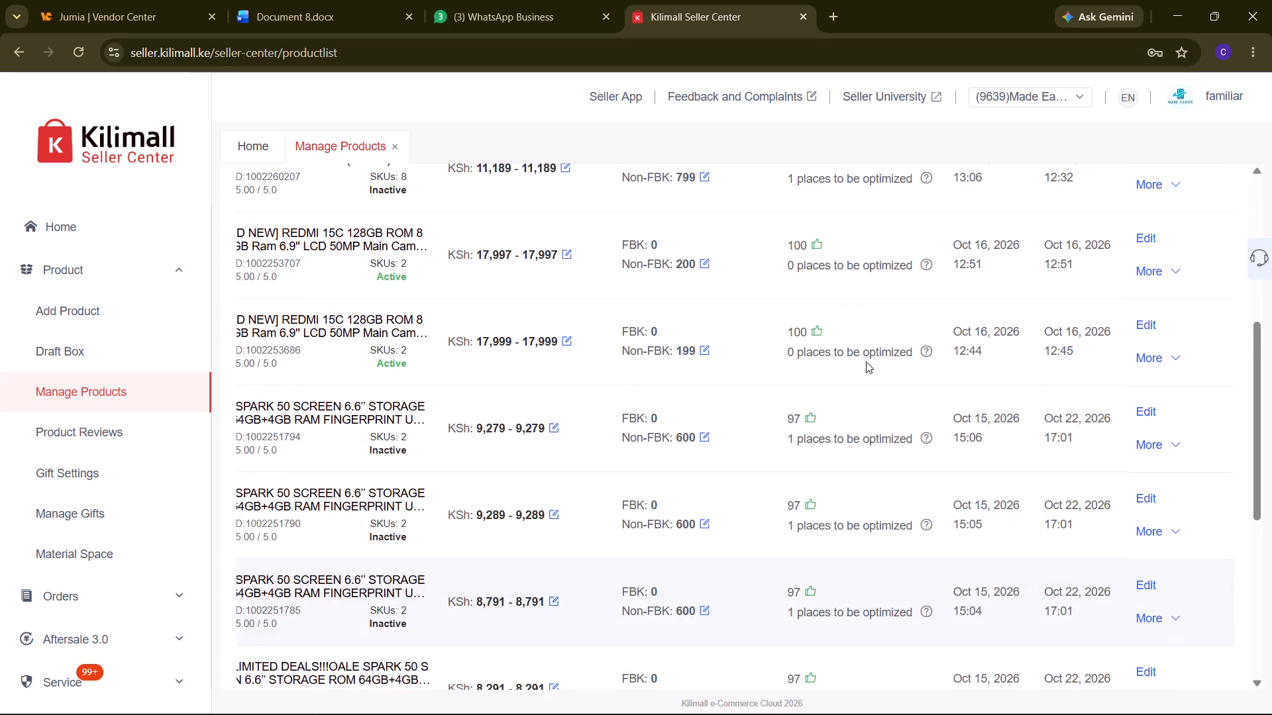
{"action": "scroll", "coordinate": [866, 361], "scroll_direction": "up", "scroll_amount": 2}
{"action": "scroll", "coordinate": [866, 361], "scroll_direction": "down", "scroll_amount": 1}
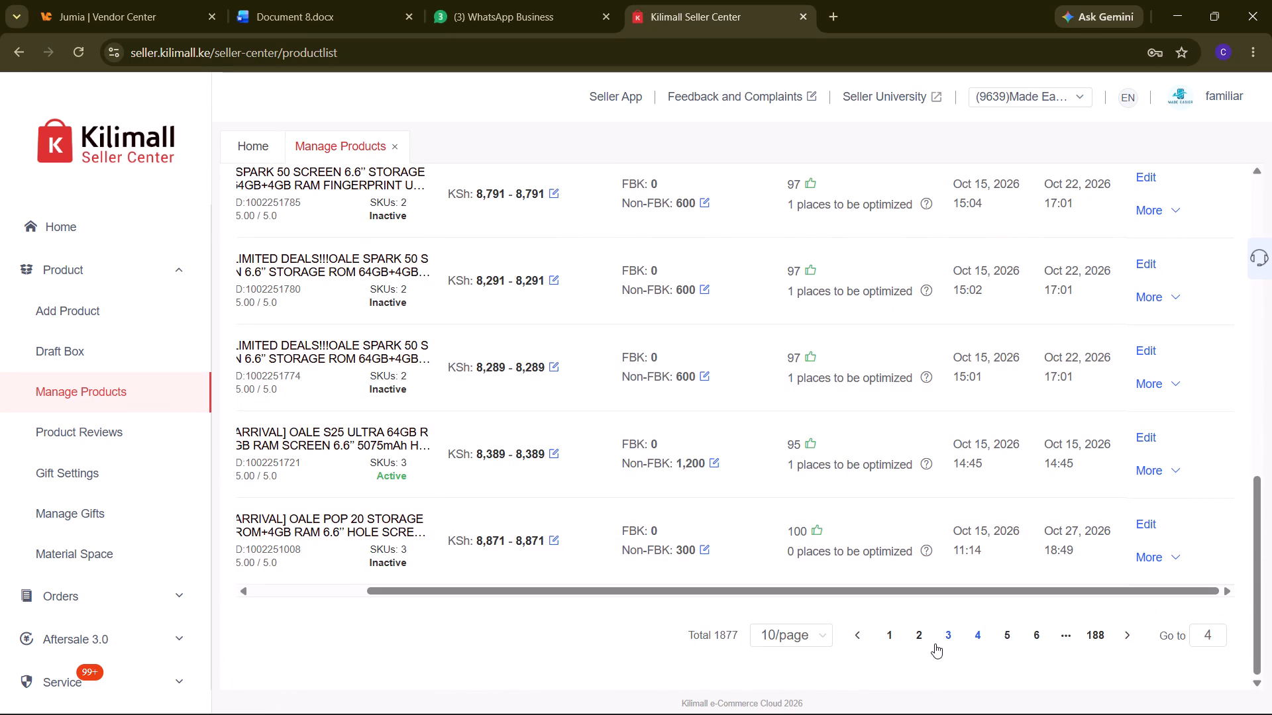
{"action": "left_click_drag", "start_coordinate": [935, 643], "coordinate": [948, 641]}
{"action": "left_click", "coordinate": [948, 641]}
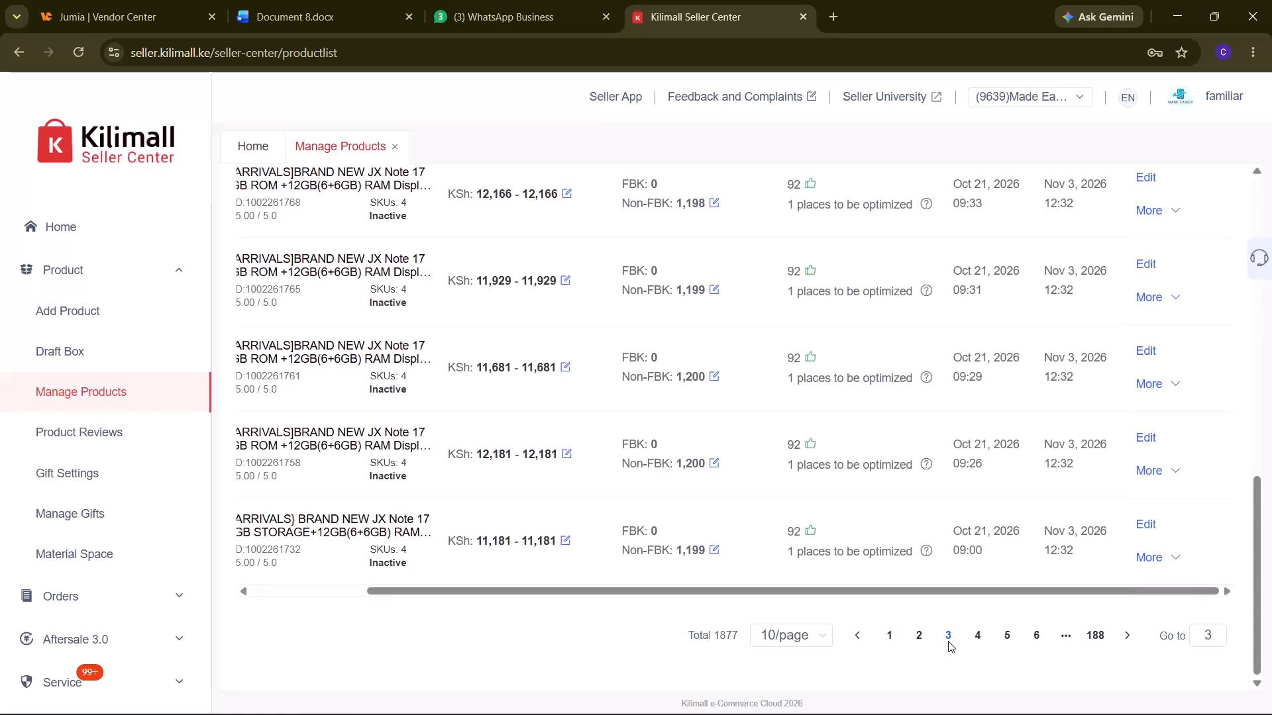
{"action": "scroll", "coordinate": [900, 471], "scroll_direction": "up", "scroll_amount": 3}
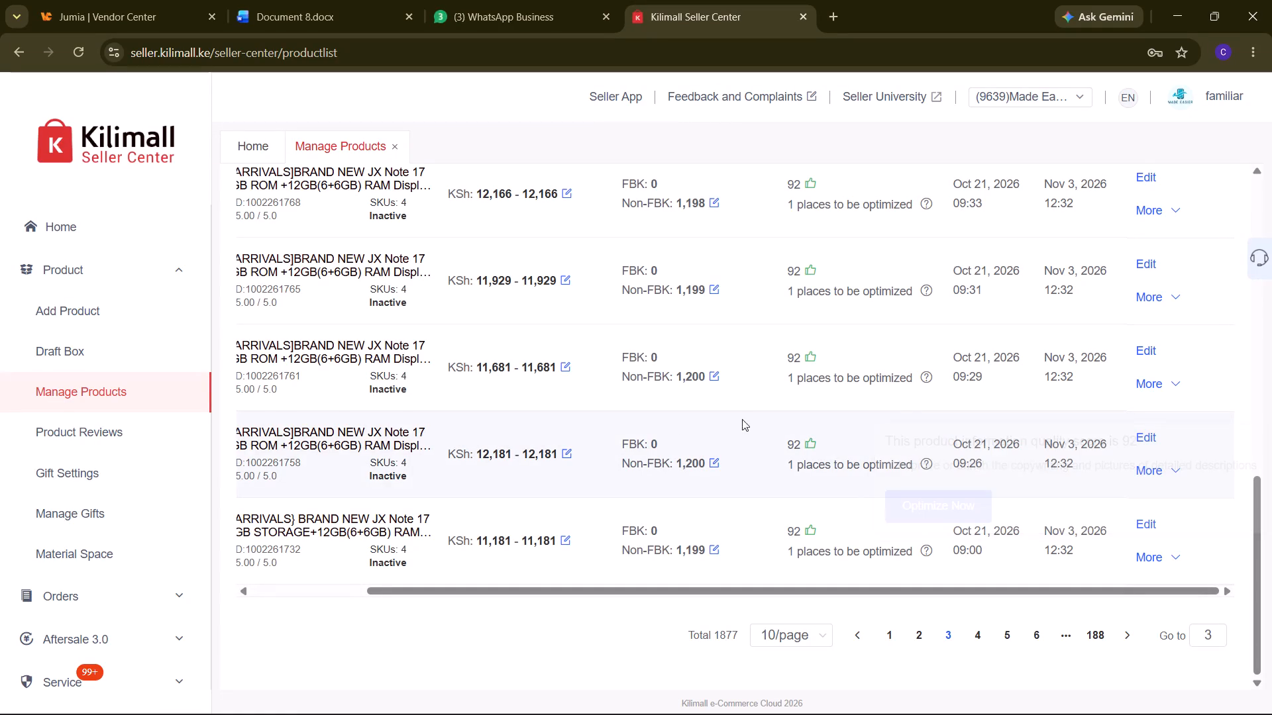
{"action": "scroll", "coordinate": [768, 377], "scroll_direction": "up", "scroll_amount": 4}
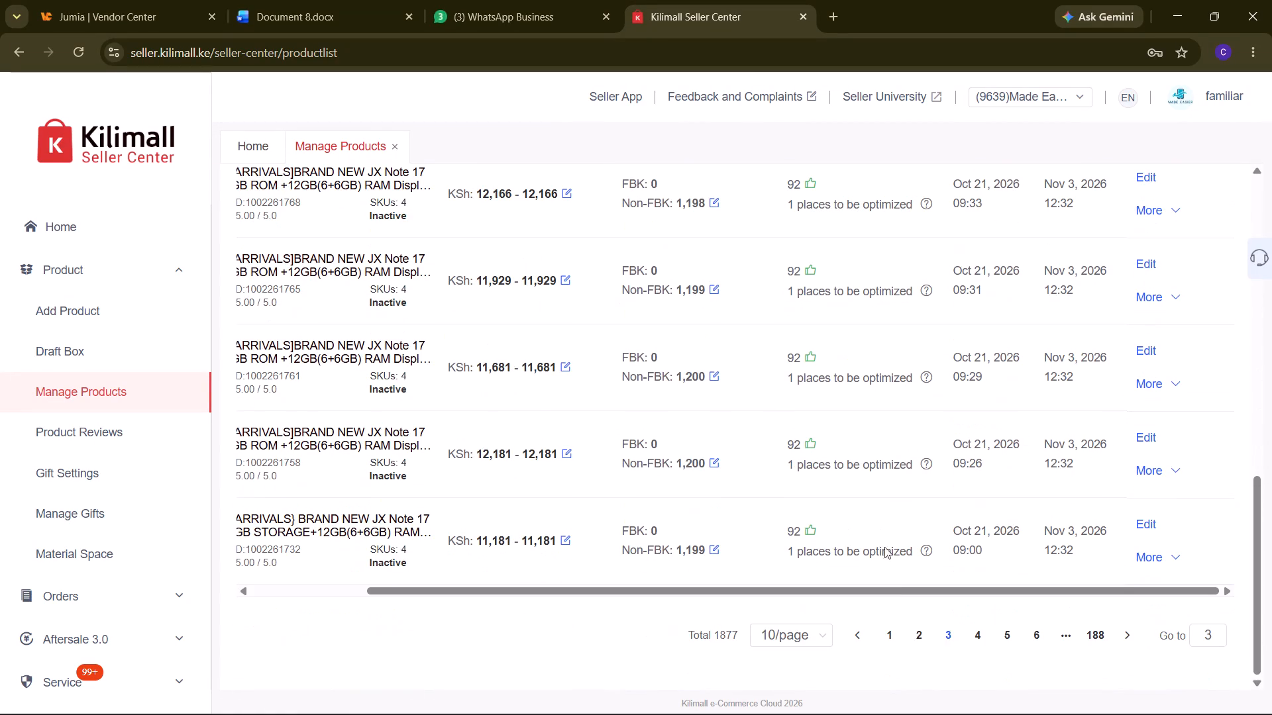
Check the info scores and create dates of the products on pages 2 and 1 for listings without videos.
{"action": "left_click", "coordinate": [916, 637]}
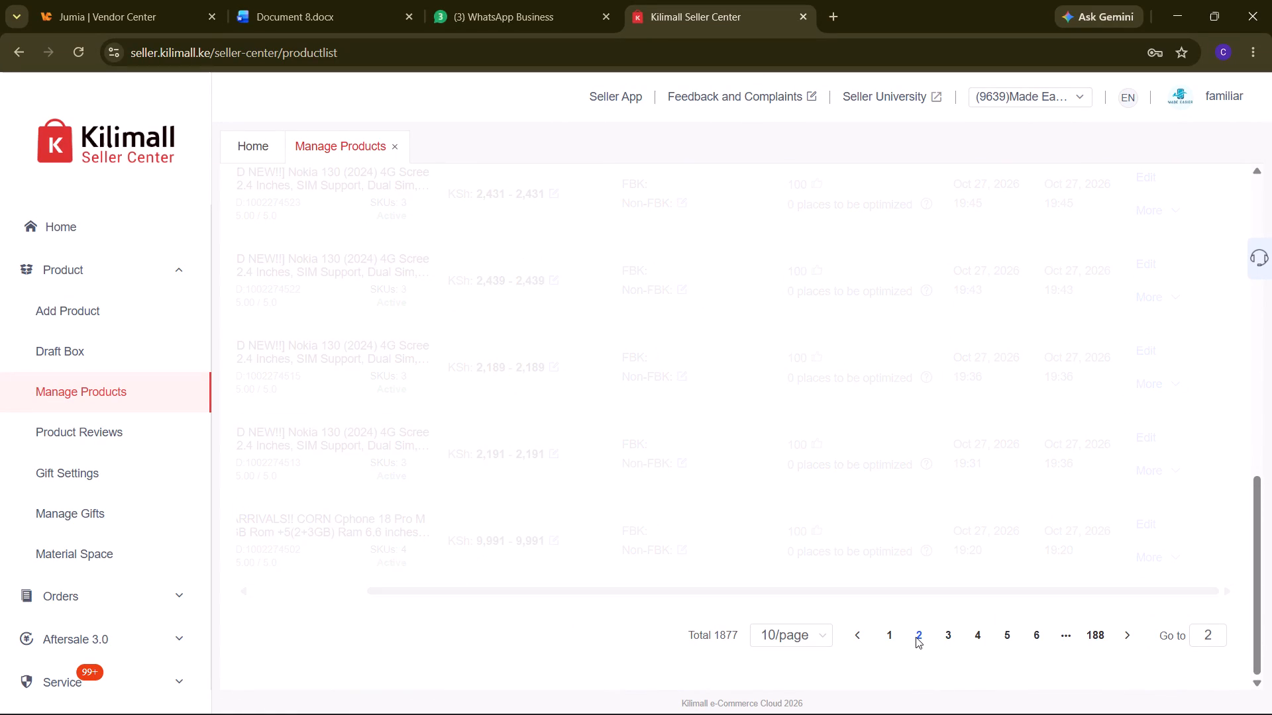
{"action": "scroll", "coordinate": [853, 444], "scroll_direction": "up", "scroll_amount": 3}
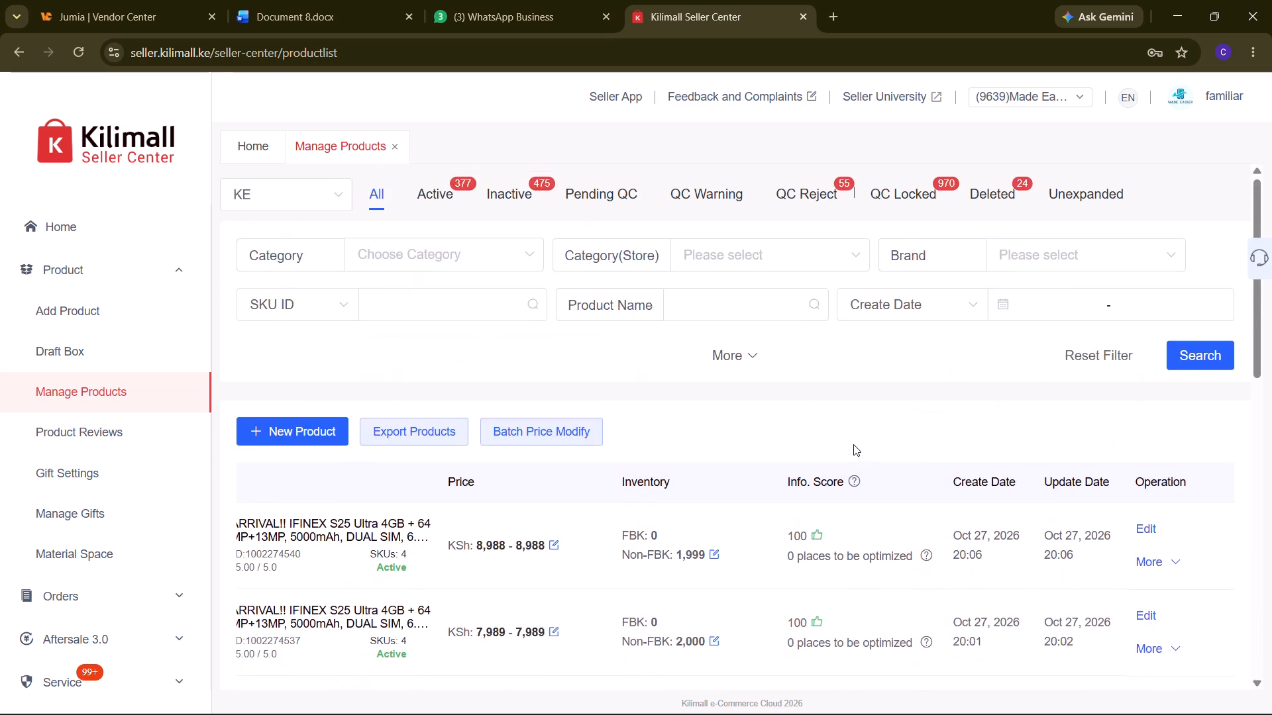
{"action": "scroll", "coordinate": [853, 444], "scroll_direction": "up", "scroll_amount": 1}
{"action": "left_click", "coordinate": [889, 640]}
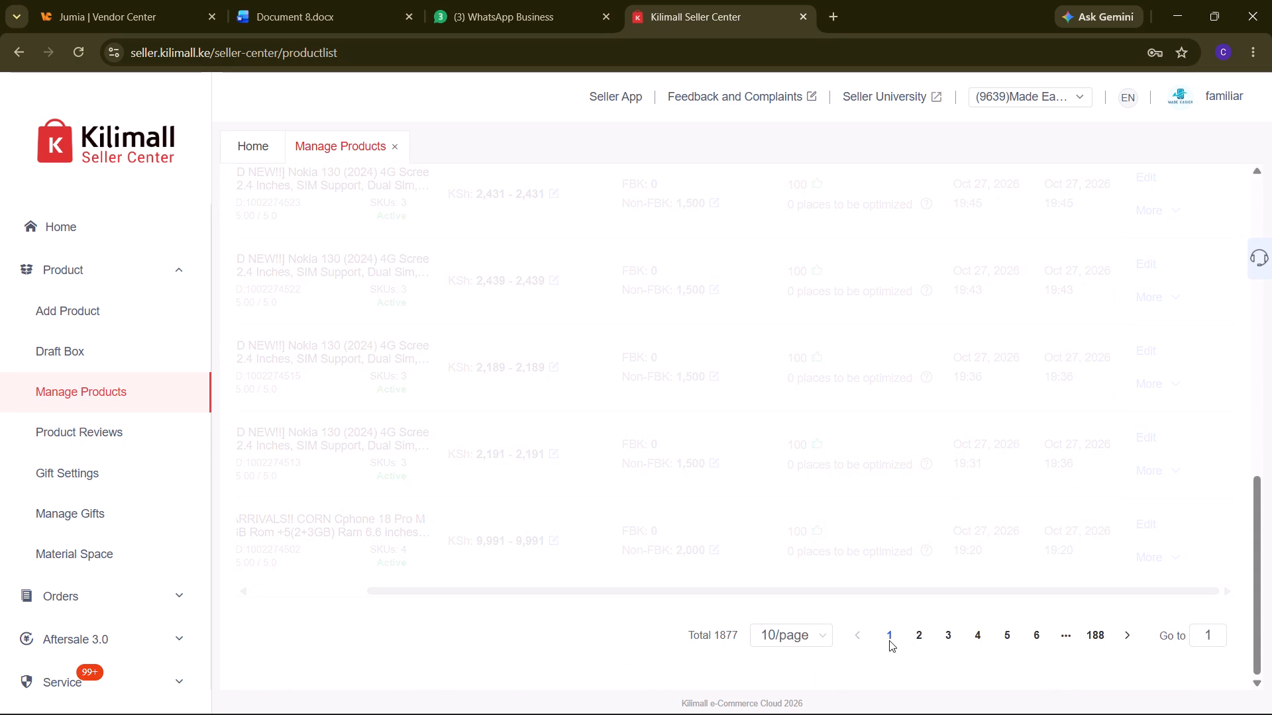
{"action": "scroll", "coordinate": [863, 420], "scroll_direction": "up", "scroll_amount": 3}
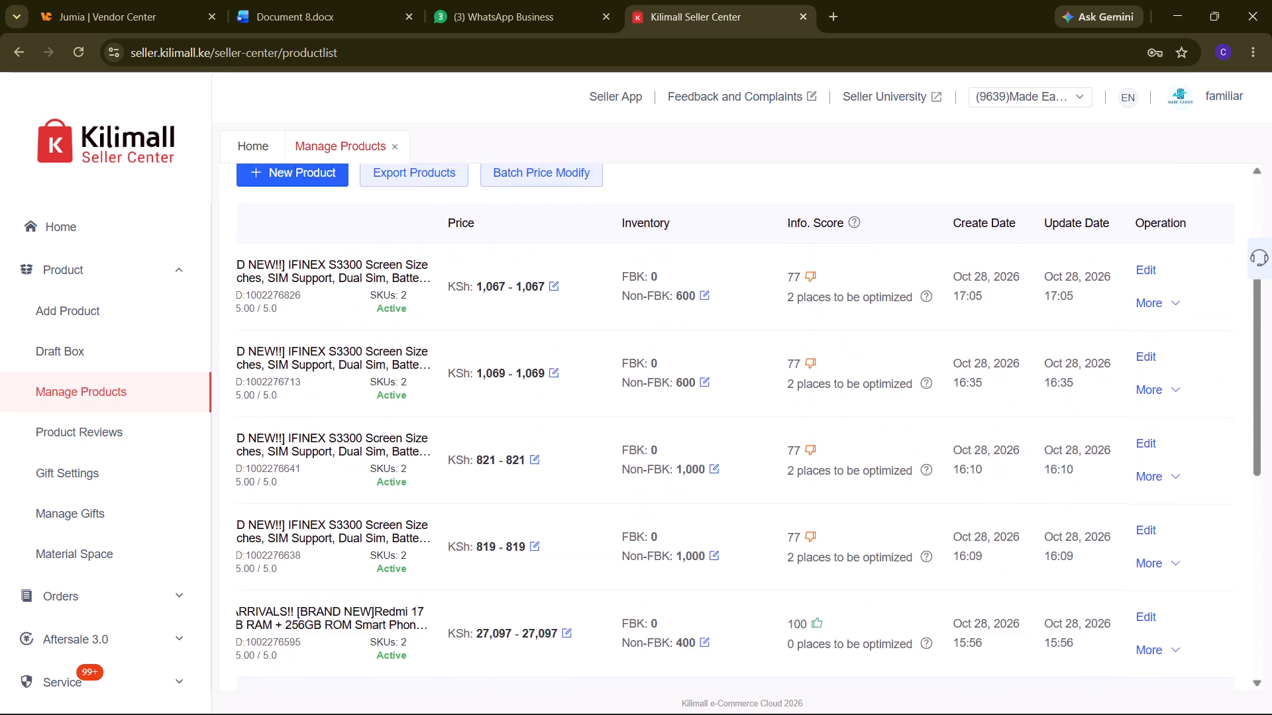
{"action": "scroll", "coordinate": [863, 420], "scroll_direction": "up", "scroll_amount": 3}
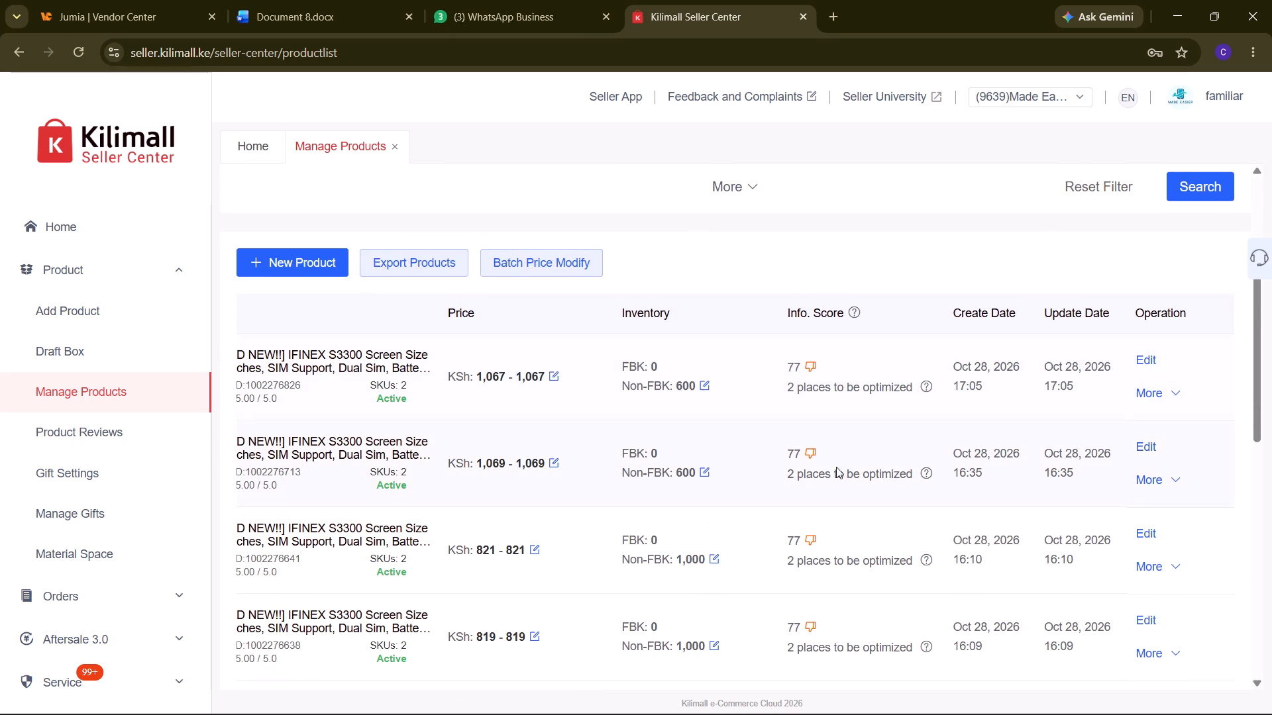
{"action": "scroll", "coordinate": [835, 475], "scroll_direction": "down", "scroll_amount": 2}
{"action": "scroll", "coordinate": [835, 475], "scroll_direction": "right", "scroll_amount": 2}
{"action": "scroll", "coordinate": [835, 475], "scroll_direction": "down", "scroll_amount": 1}
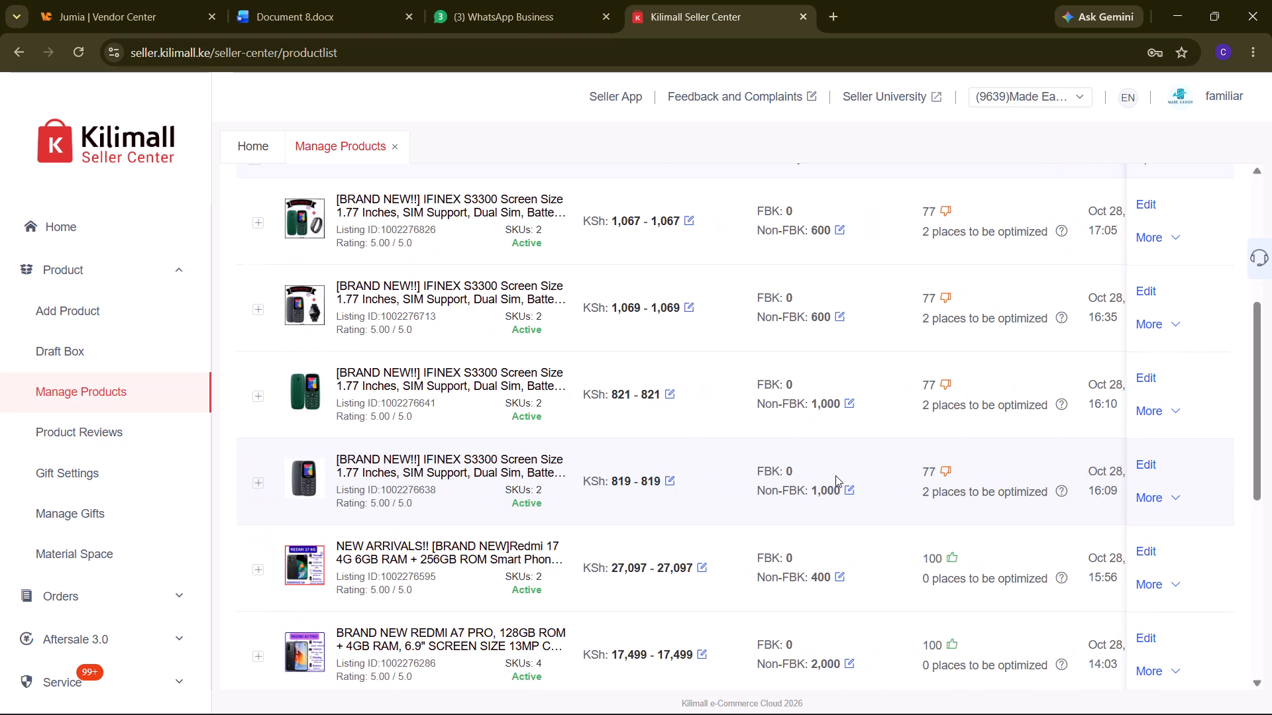
{"action": "scroll", "coordinate": [835, 475], "scroll_direction": "down", "scroll_amount": 1}
In Document 8, extend the WITH VIDEOS line with the charge calculation "-52 X25 =".
{"action": "left_click", "coordinate": [347, 0]}
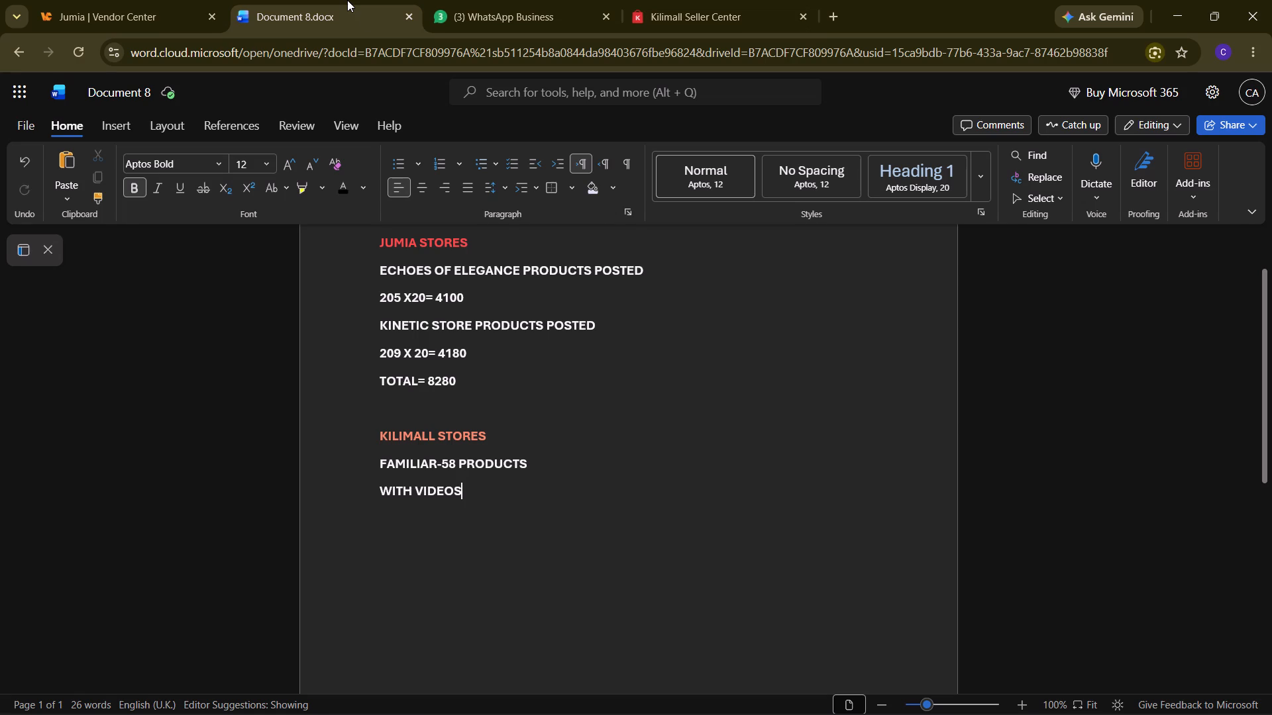
{"action": "key", "text": "minus"}
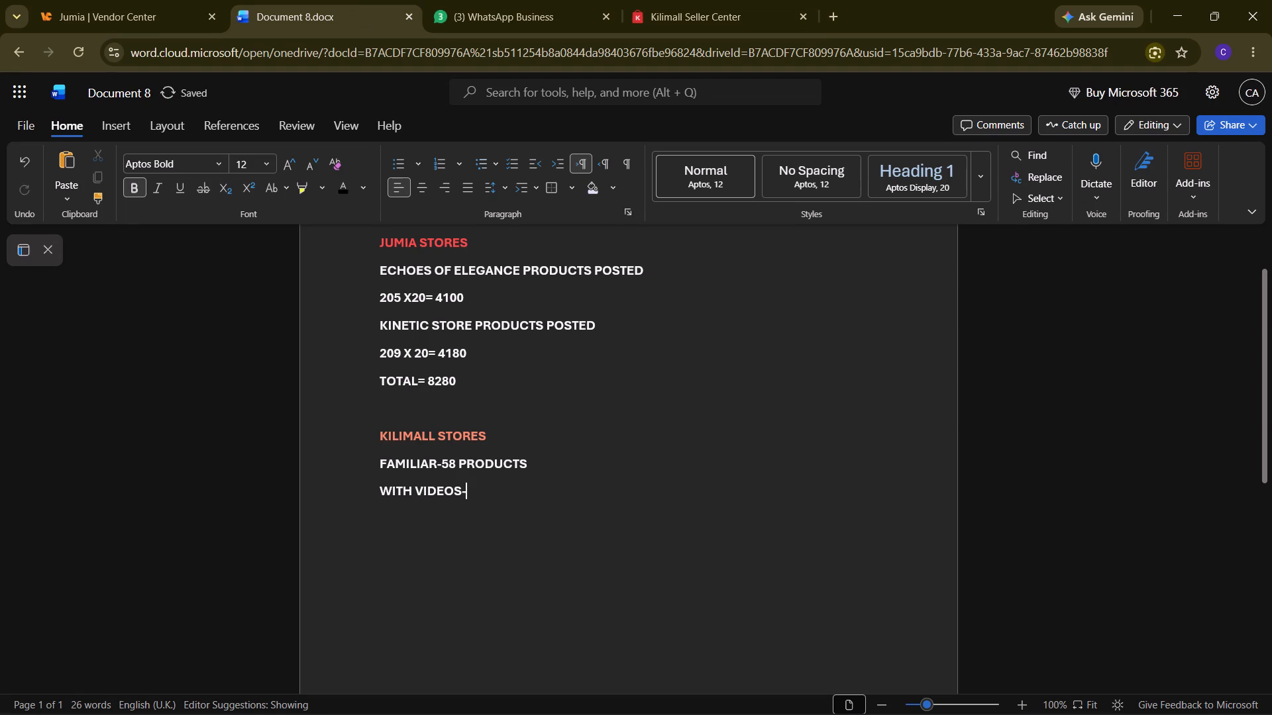
{"action": "key", "text": "5"}
{"action": "key", "text": "2"}
{"action": "key", "text": "space"}
{"action": "type", "text": "X25"}
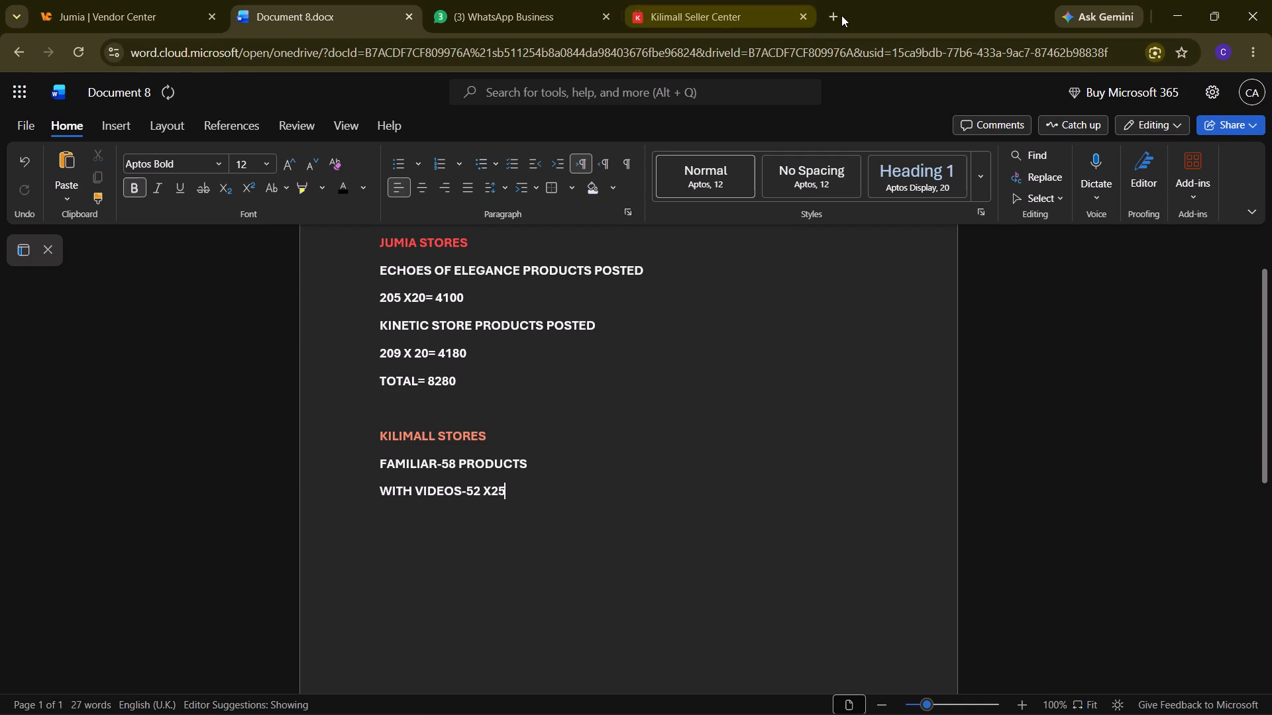
{"action": "left_click", "coordinate": [845, 13]}
{"action": "key", "text": "5"}
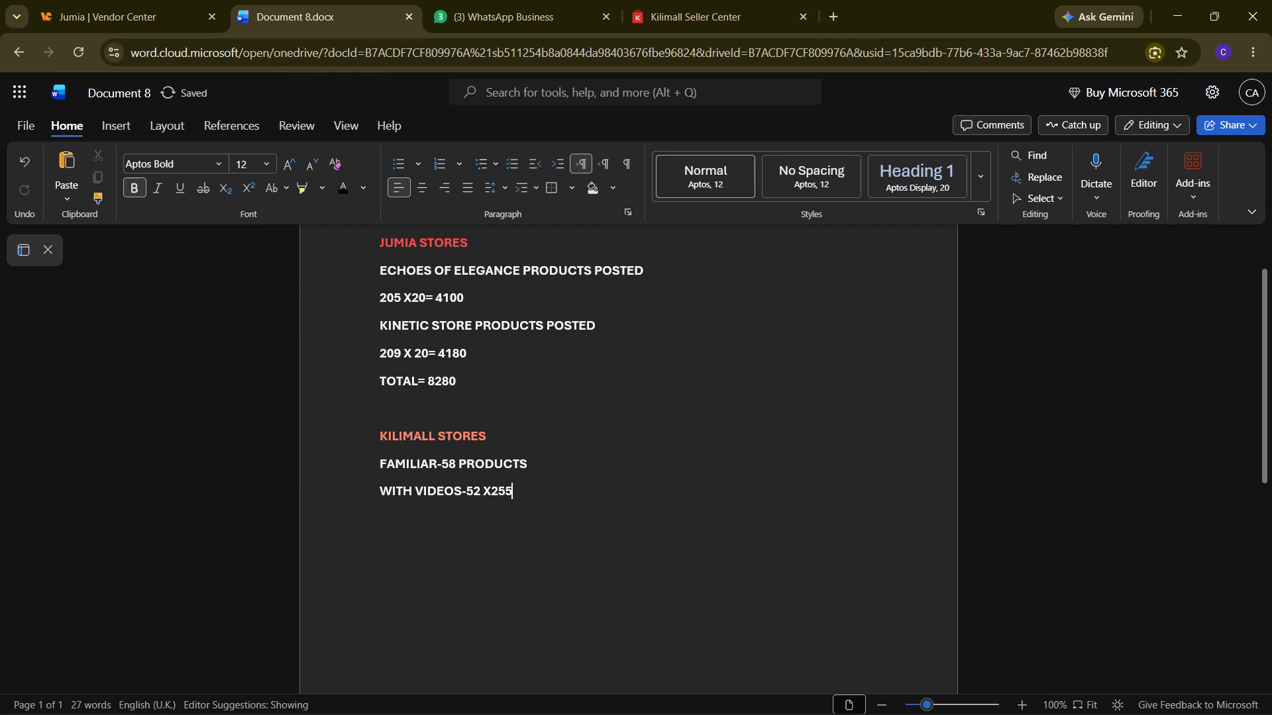
{"action": "key", "text": "BackSpace"}
{"action": "key", "text": "space"}
{"action": "type", "text": "="}
Calculate 52X25 with a Google search and enter the result 1300 on Document 8's WITH VIDEOS line.
{"action": "left_click", "coordinate": [834, 13]}
{"action": "type", "text": "52"}
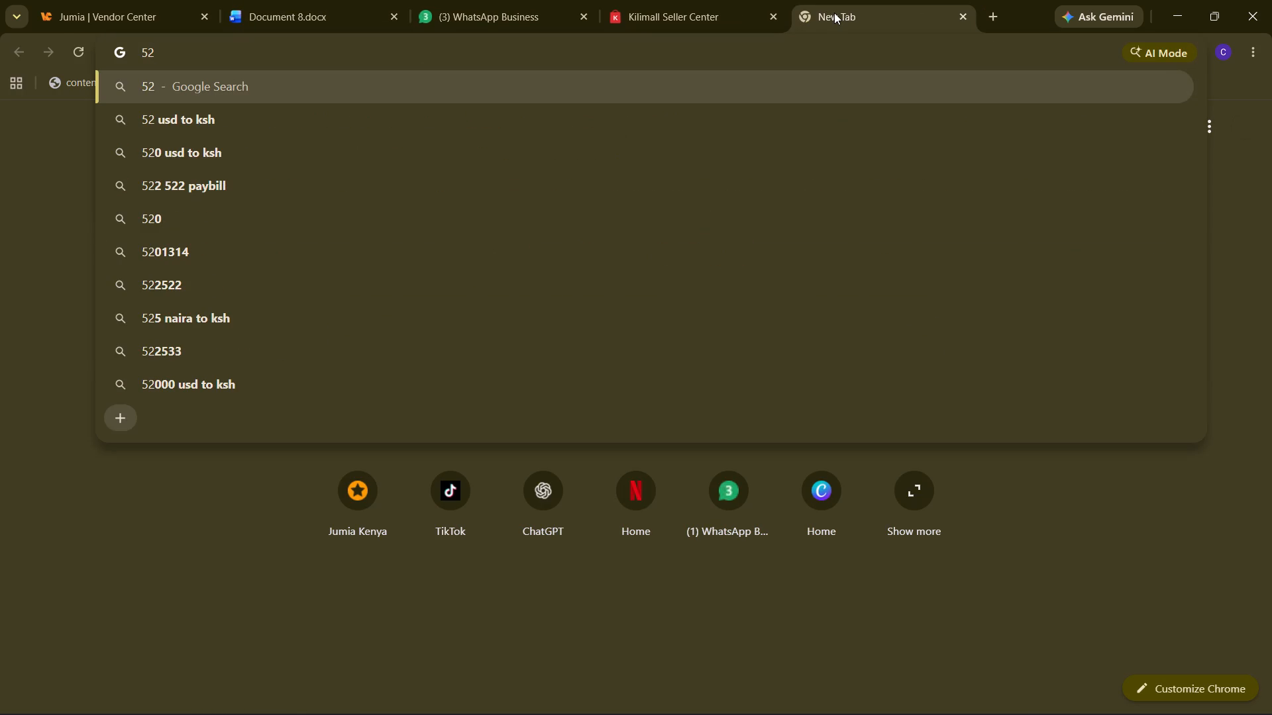
{"action": "type", "text": "X25"}
{"action": "key", "text": "Return"}
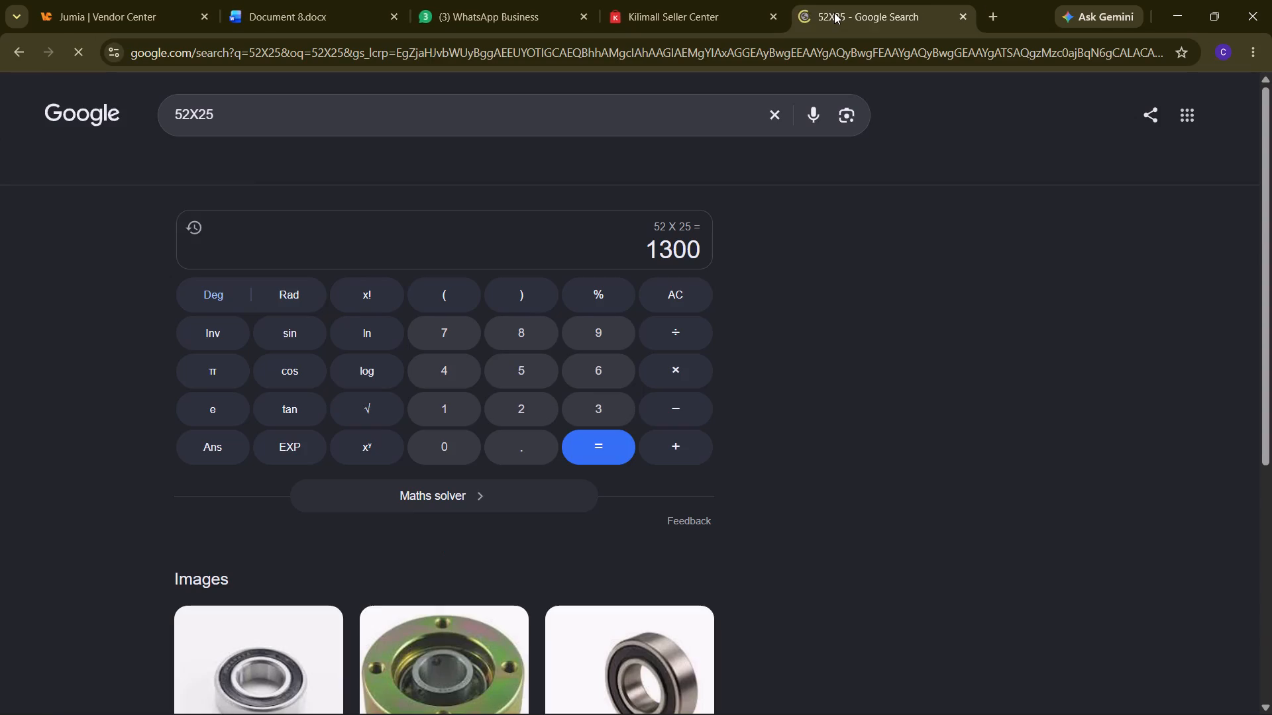
{"action": "left_click", "coordinate": [325, 0]}
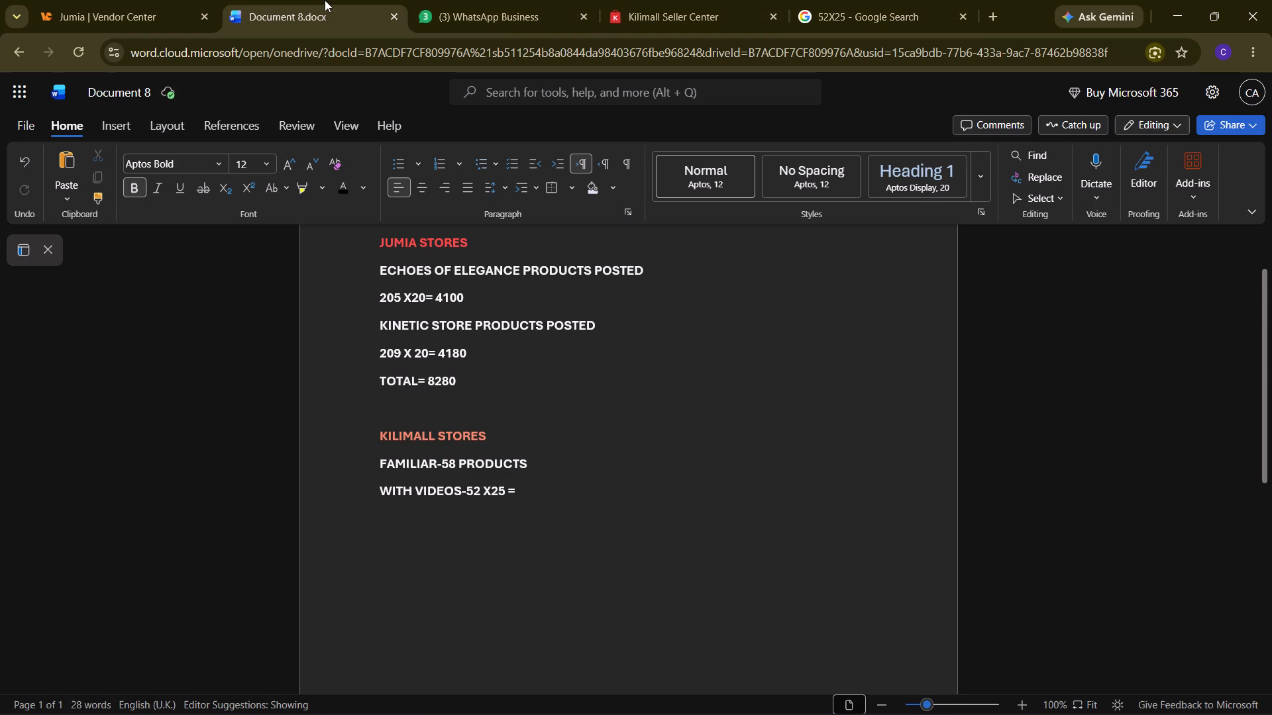
{"action": "type", "text": "1300"}
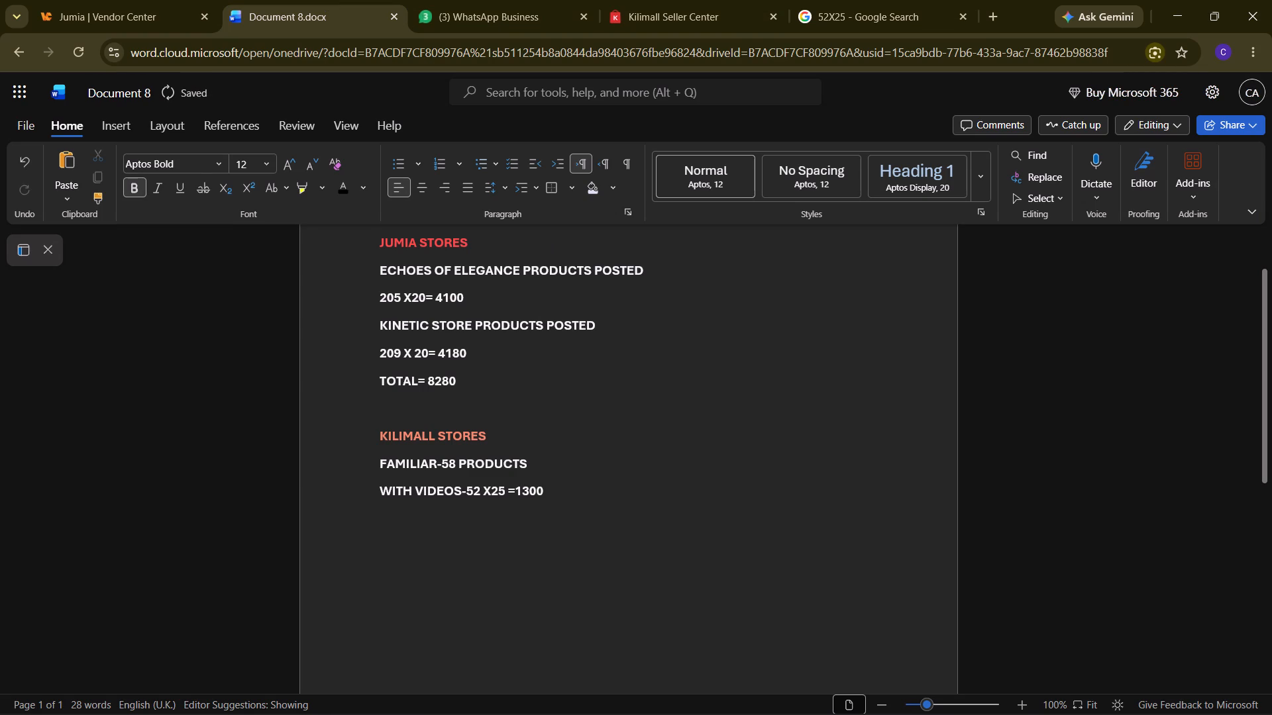
Add the line "WITHOUT VIDEOS 6 X20=120" below the WITH VIDEOS line in the Kilimall section.
{"action": "key", "text": "Return"}
{"action": "type", "text": "WITHOUT VIDEOS"}
{"action": "key", "text": "space"}
{"action": "key", "text": "6"}
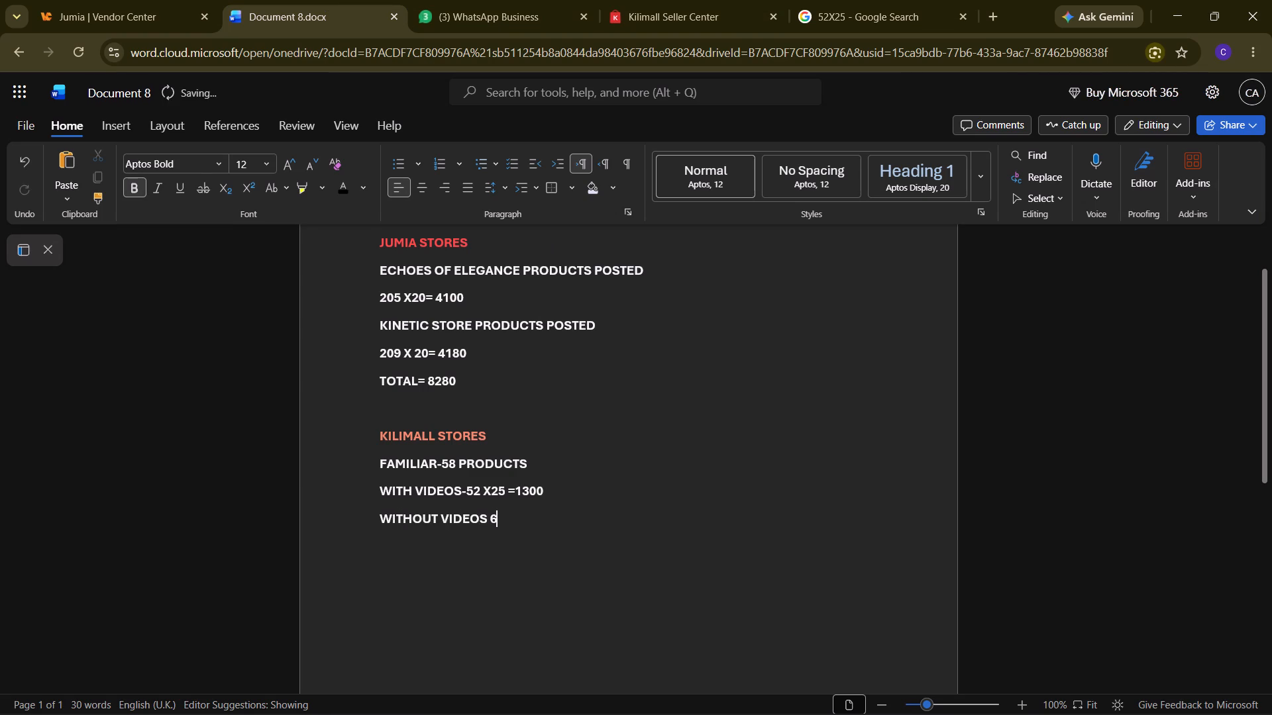
{"action": "key", "text": "space"}
{"action": "type", "text": "X"}
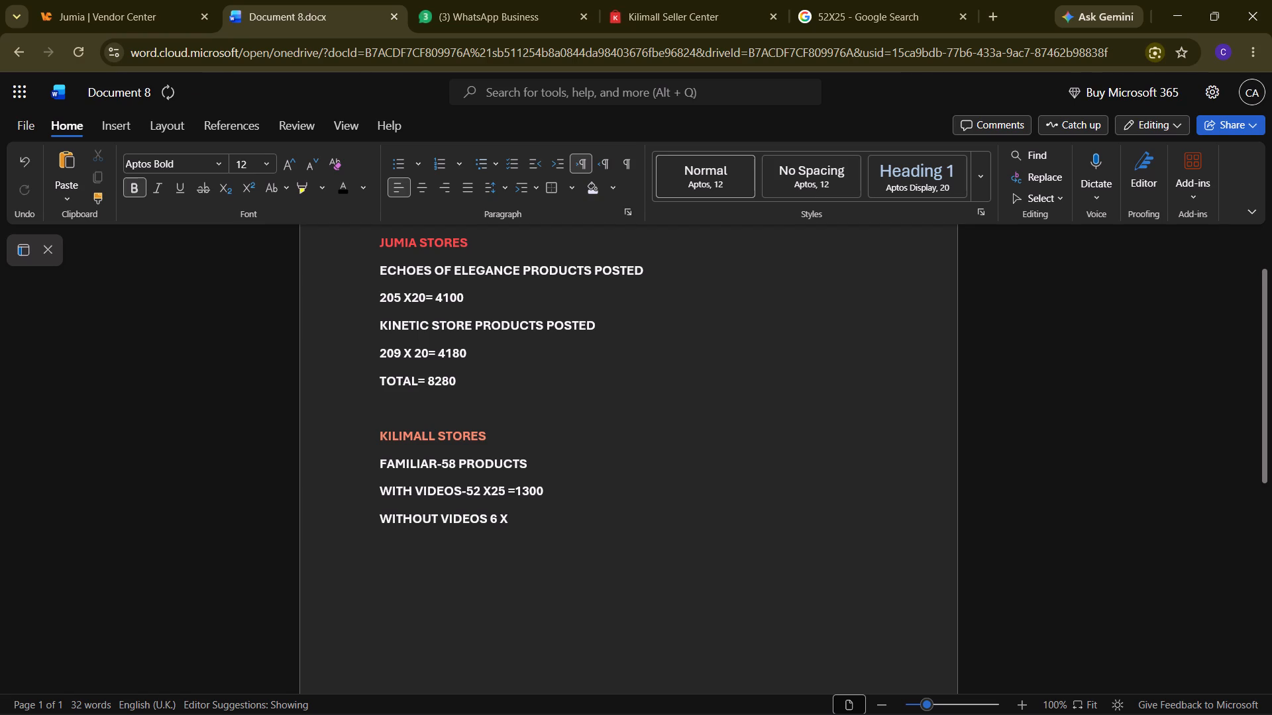
{"action": "type", "text": "20="}
{"action": "key", "text": "1"}
{"action": "type", "text": "20"}
Add a new line "BERMUDAS STORE – PRODUCTS POSTED-" under the Familiar entries.
{"action": "key", "text": "Return"}
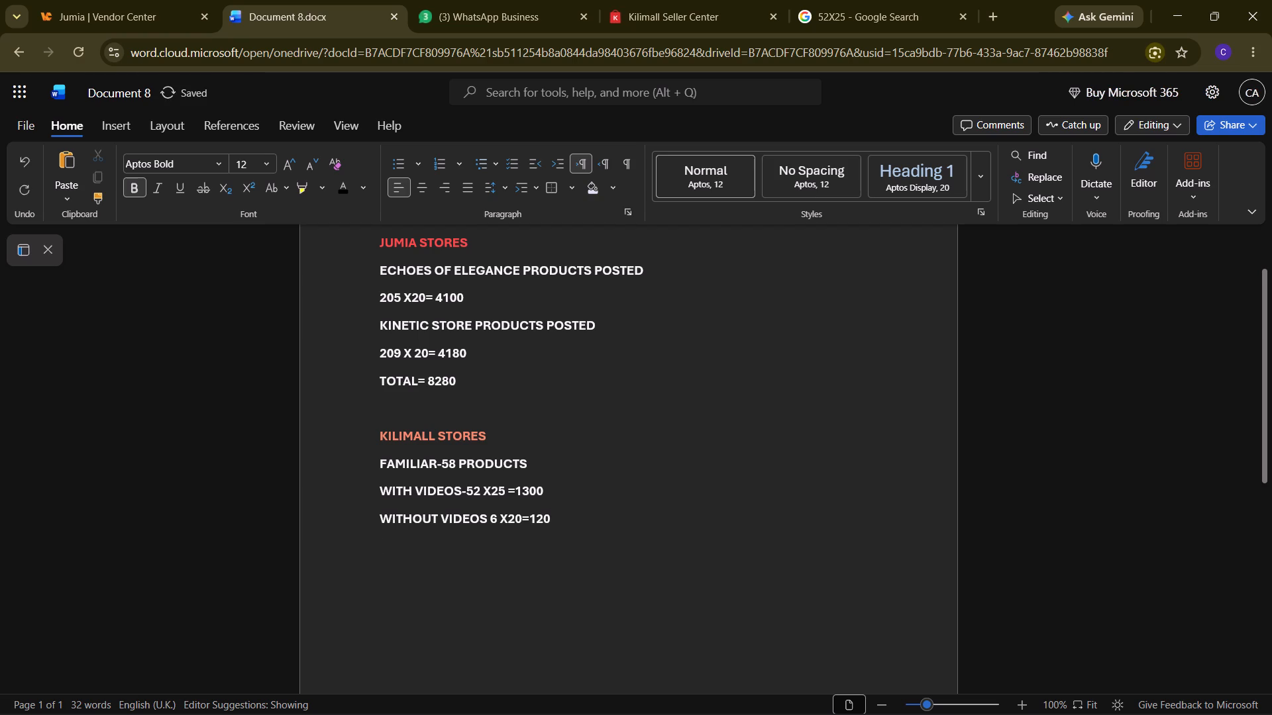
{"action": "type", "text": "BERMUDAS STORE"}
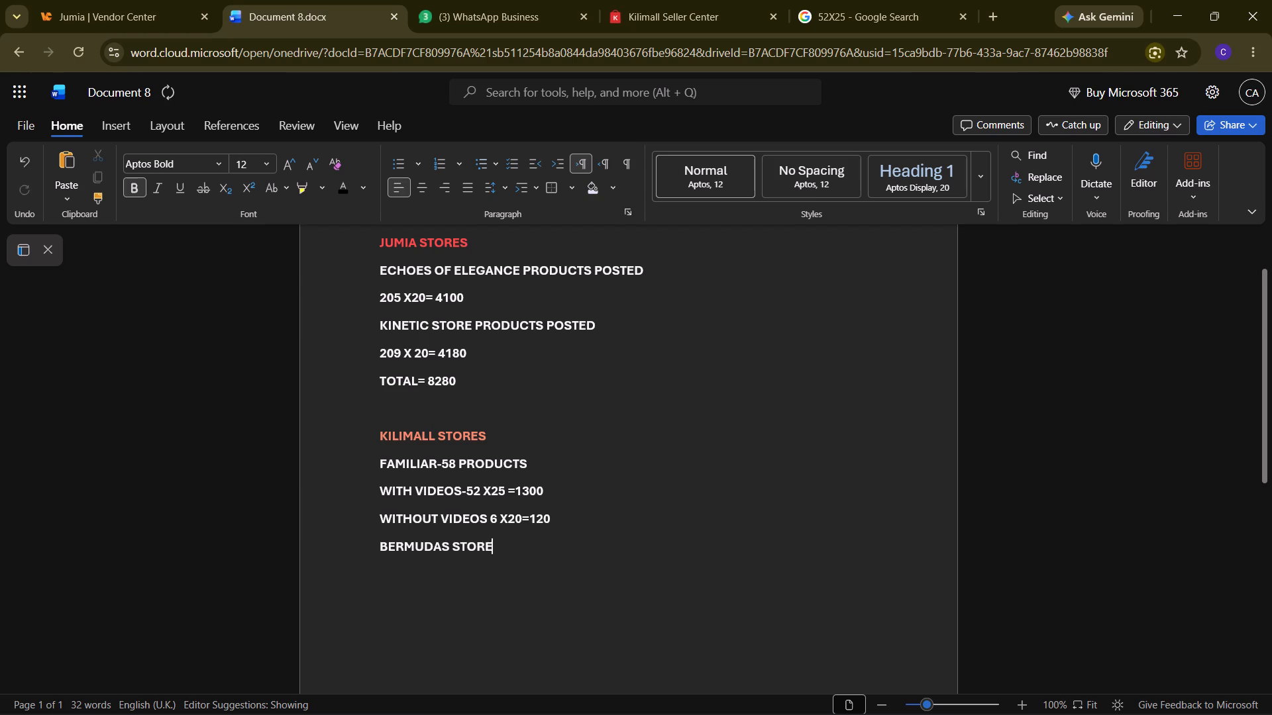
{"action": "key", "text": "space"}
{"action": "type", "text": "- PRODUCTS POSTD"}
{"action": "key", "text": "BackSpace"}
{"action": "type", "text": "ED"}
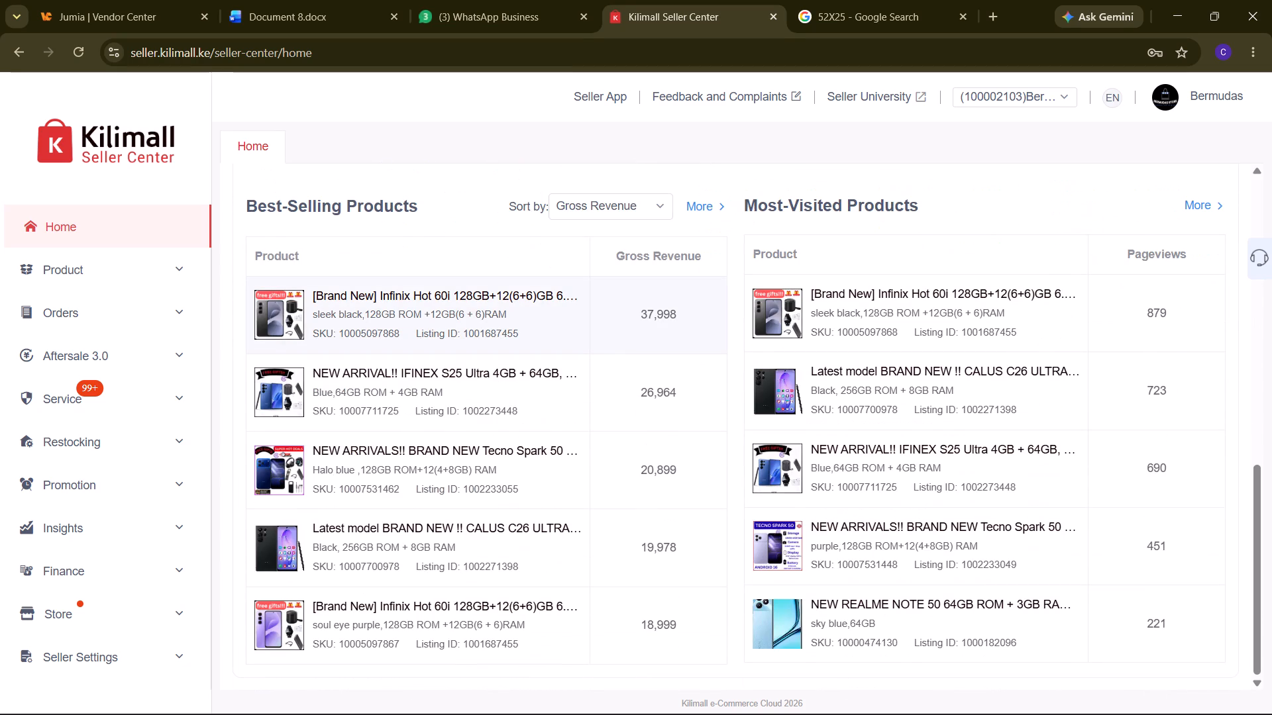
In the Bermudas store's Kilimall Seller Center, check create dates on product pages 1, 5, 7 and 8 to count the October 2026 listings.
{"action": "left_click", "coordinate": [120, 265]}
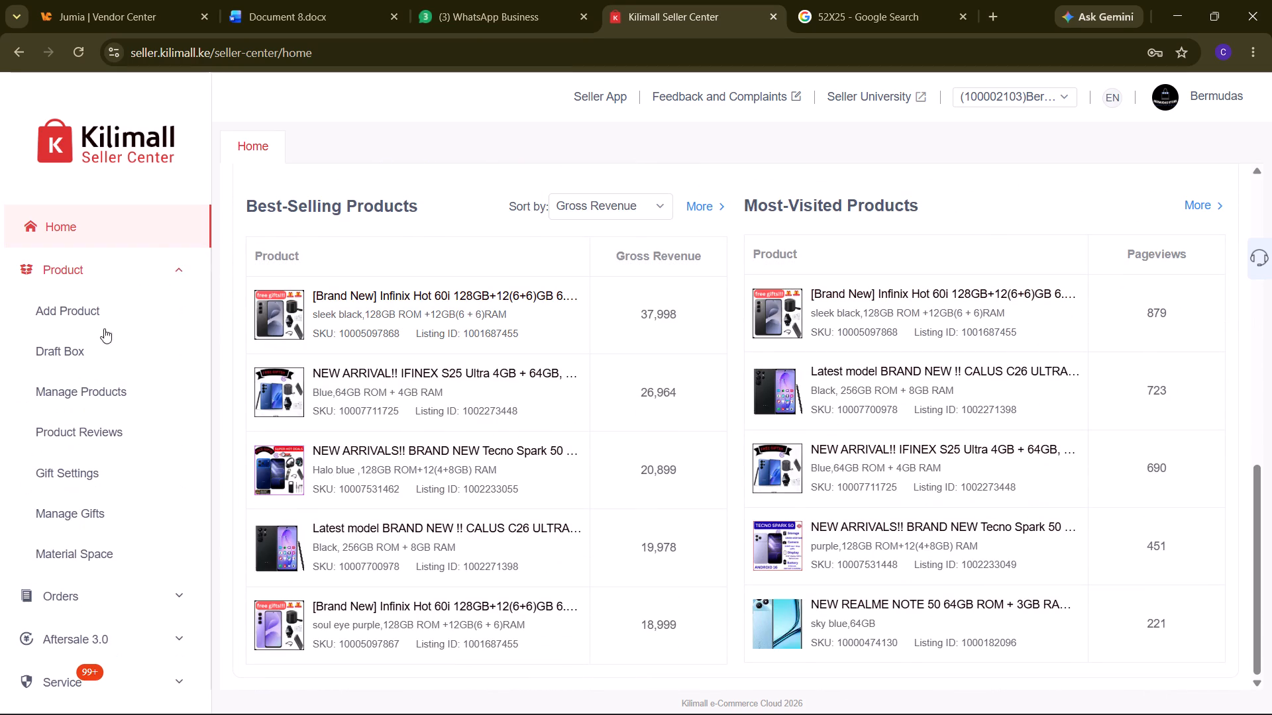
{"action": "left_click", "coordinate": [70, 396]}
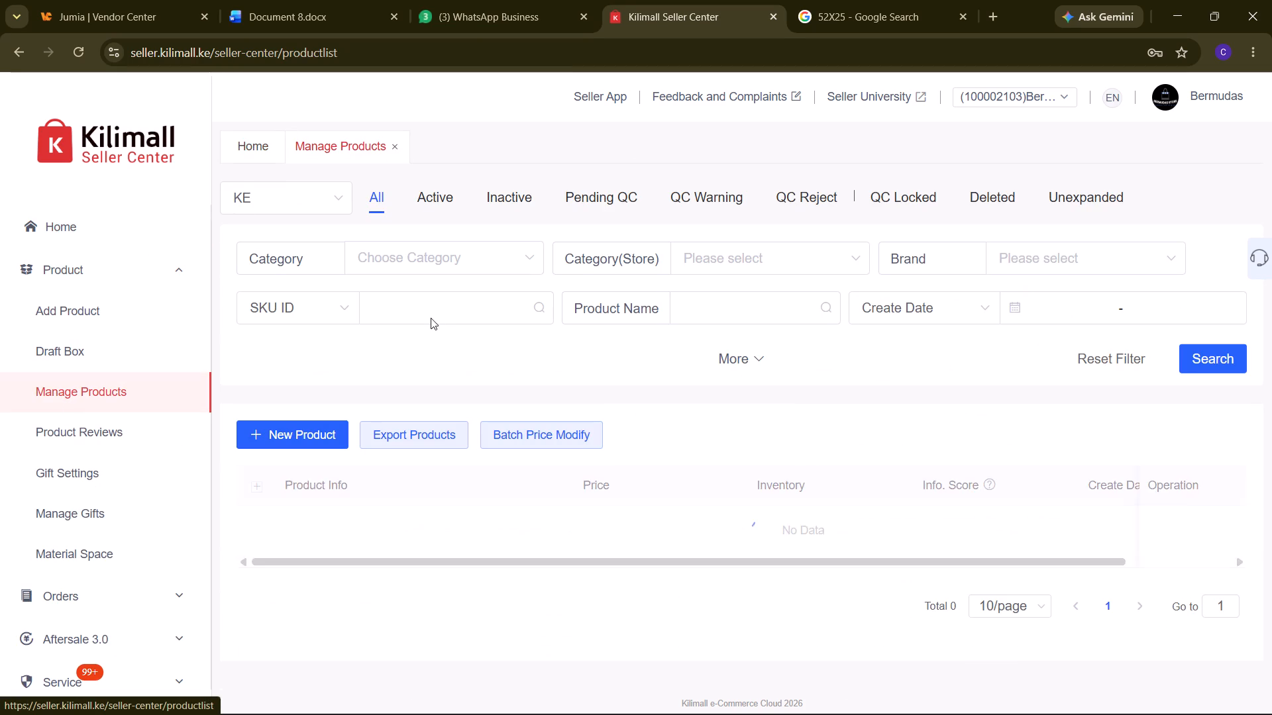
{"action": "scroll", "coordinate": [611, 320], "scroll_direction": "down", "scroll_amount": 4}
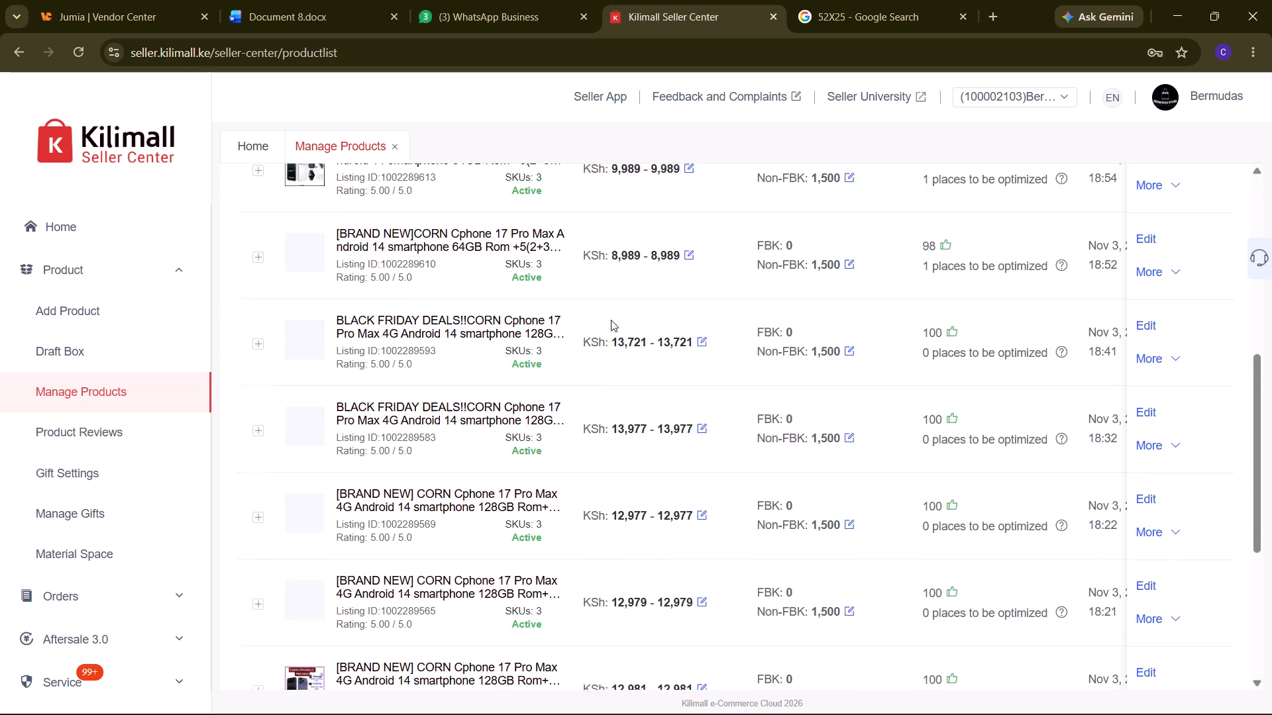
{"action": "scroll", "coordinate": [611, 320], "scroll_direction": "down", "scroll_amount": 3}
{"action": "scroll", "coordinate": [877, 373], "scroll_direction": "left", "scroll_amount": 5}
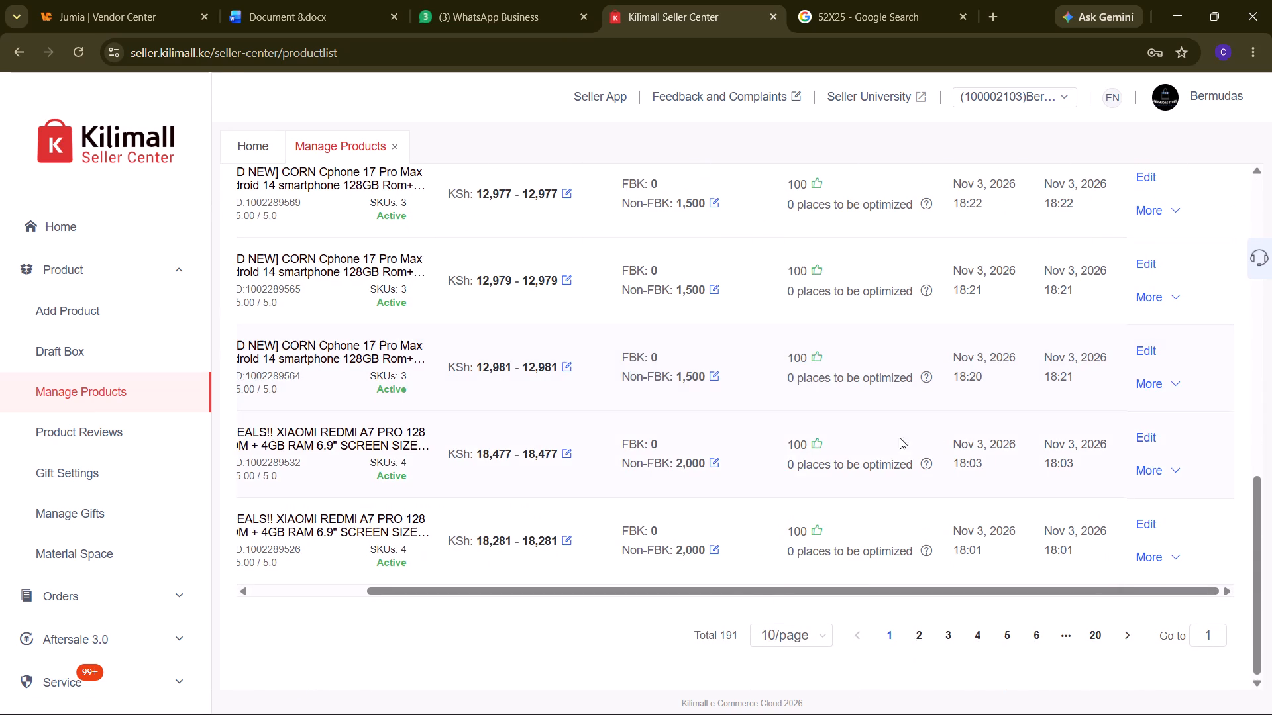
{"action": "scroll", "coordinate": [829, 424], "scroll_direction": "up", "scroll_amount": 5}
{"action": "scroll", "coordinate": [829, 424], "scroll_direction": "left", "scroll_amount": 2}
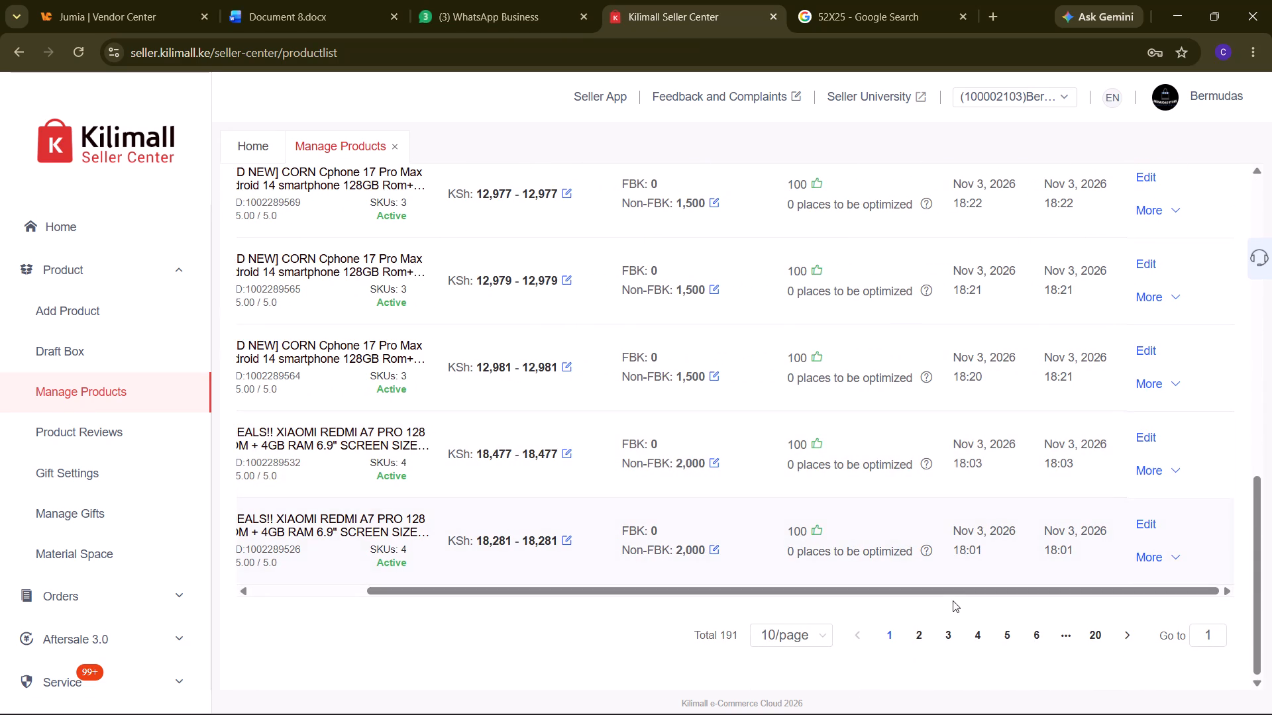
{"action": "left_click", "coordinate": [997, 635]}
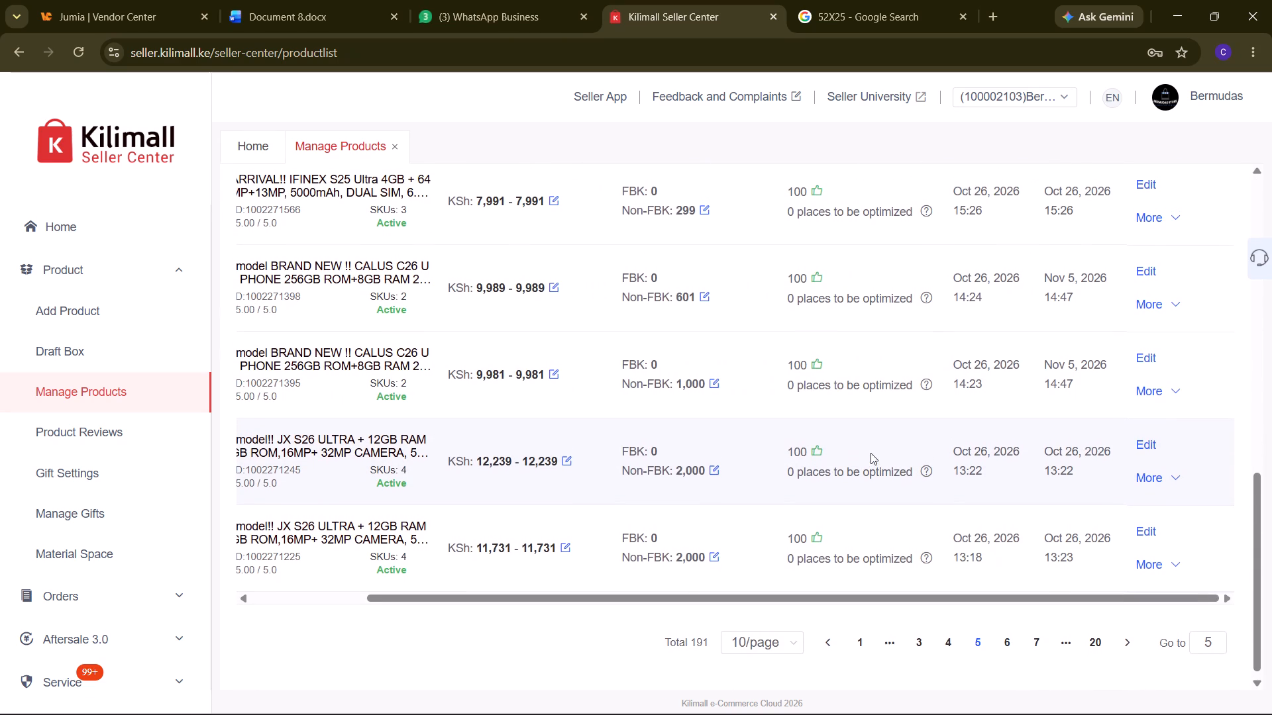
{"action": "left_click", "coordinate": [1038, 635]}
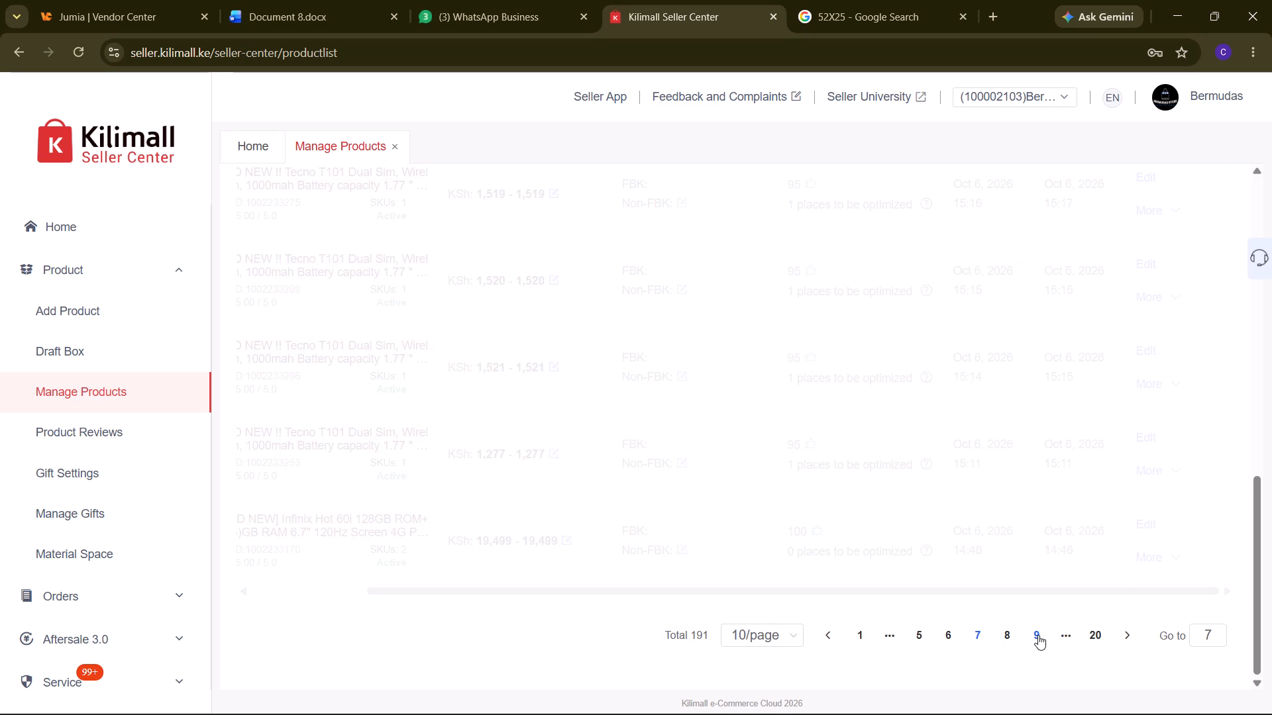
{"action": "scroll", "coordinate": [982, 474], "scroll_direction": "up", "scroll_amount": 2}
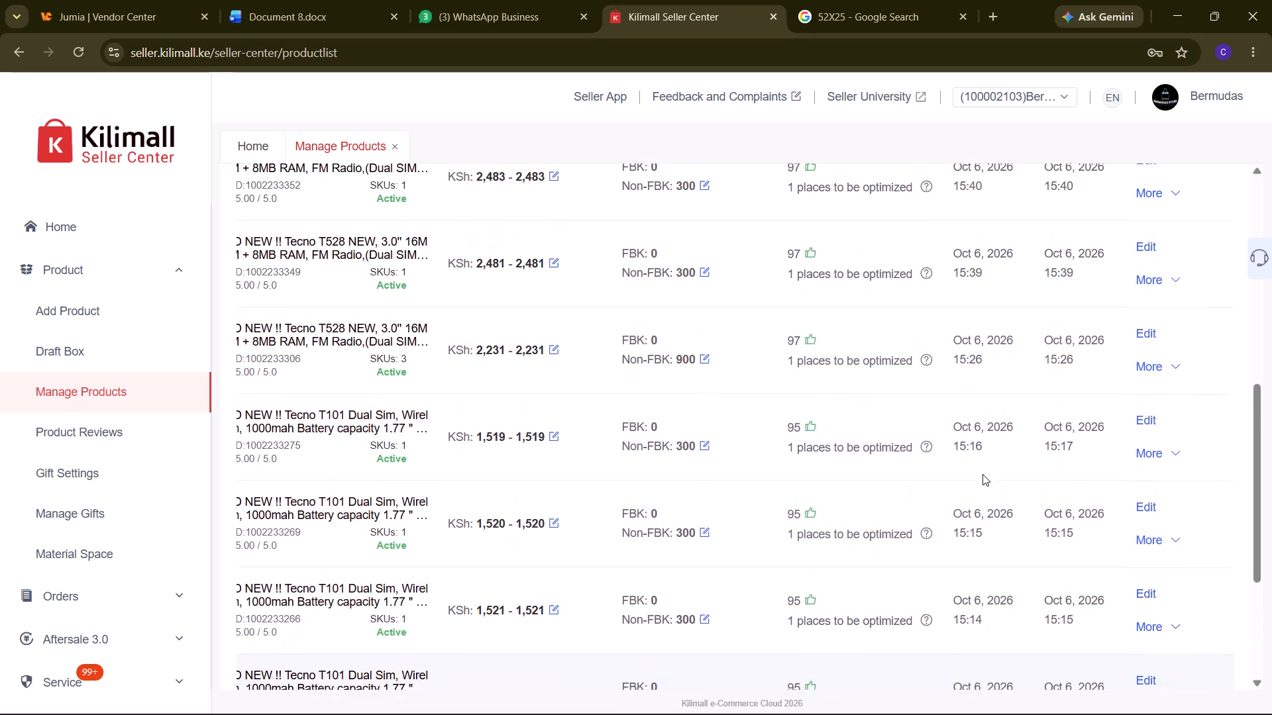
{"action": "scroll", "coordinate": [982, 474], "scroll_direction": "up", "scroll_amount": 3}
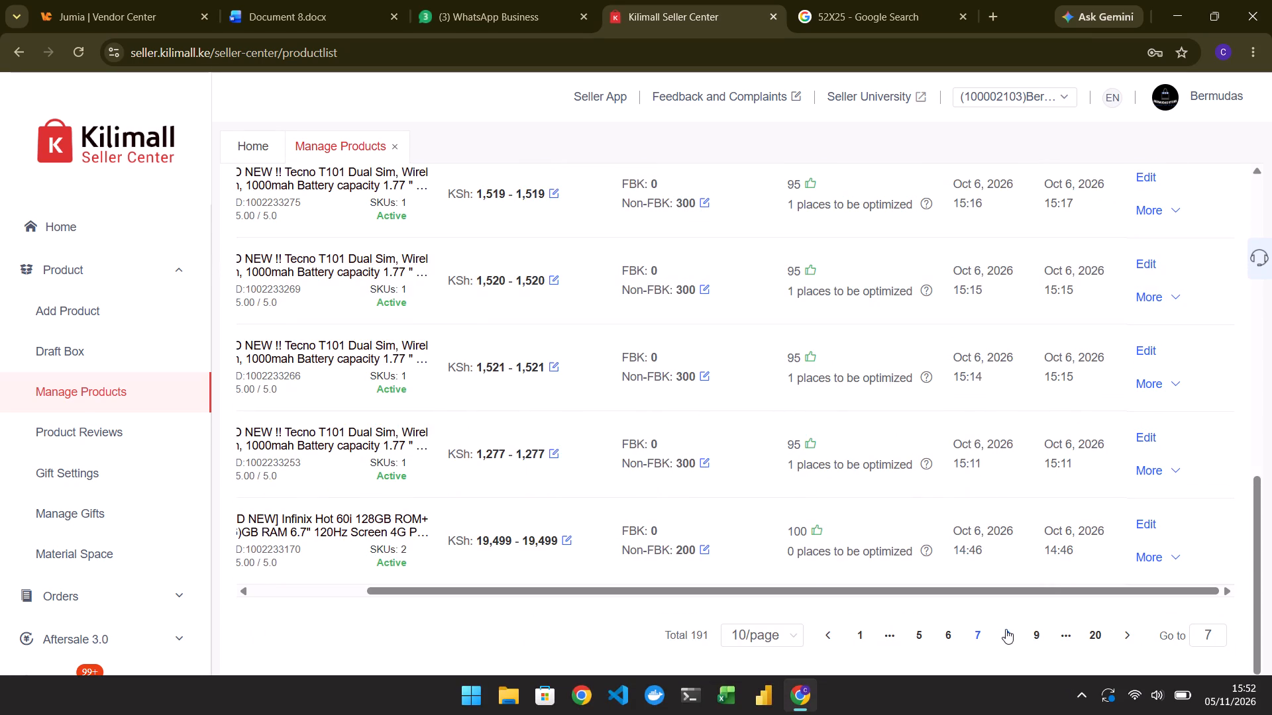
{"action": "left_click", "coordinate": [1006, 629]}
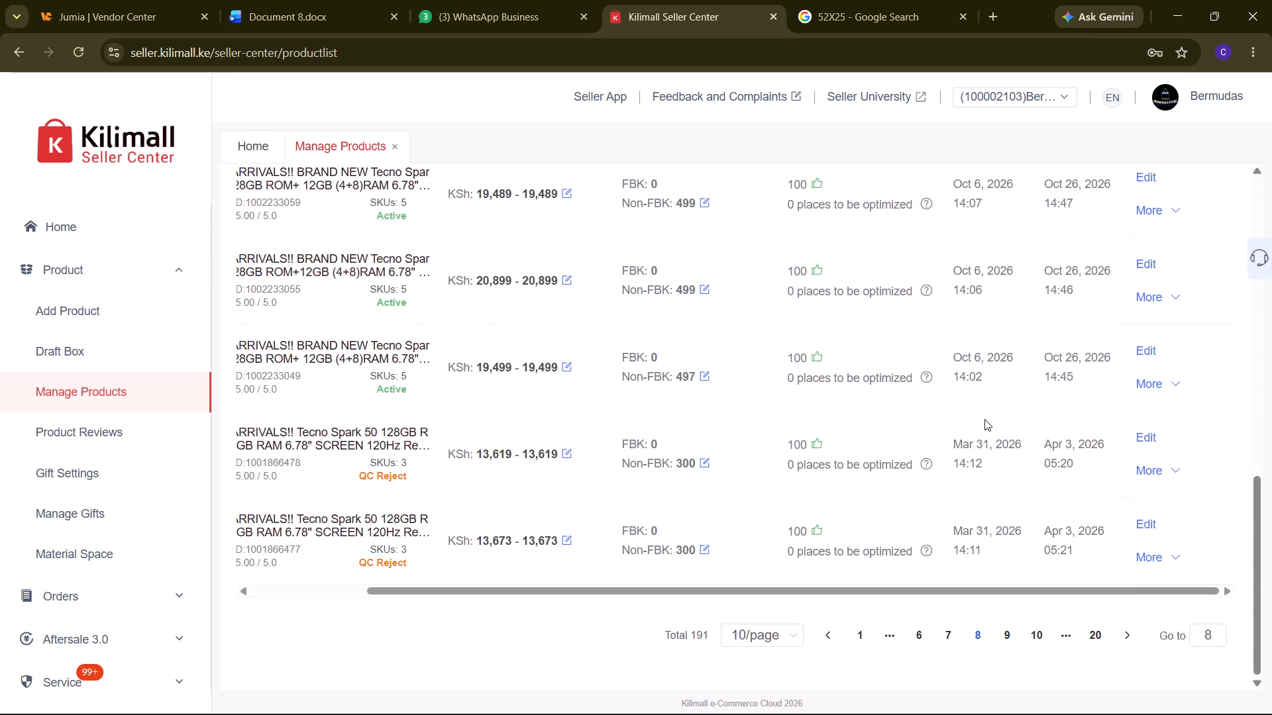
{"action": "scroll", "coordinate": [992, 440], "scroll_direction": "right", "scroll_amount": 1}
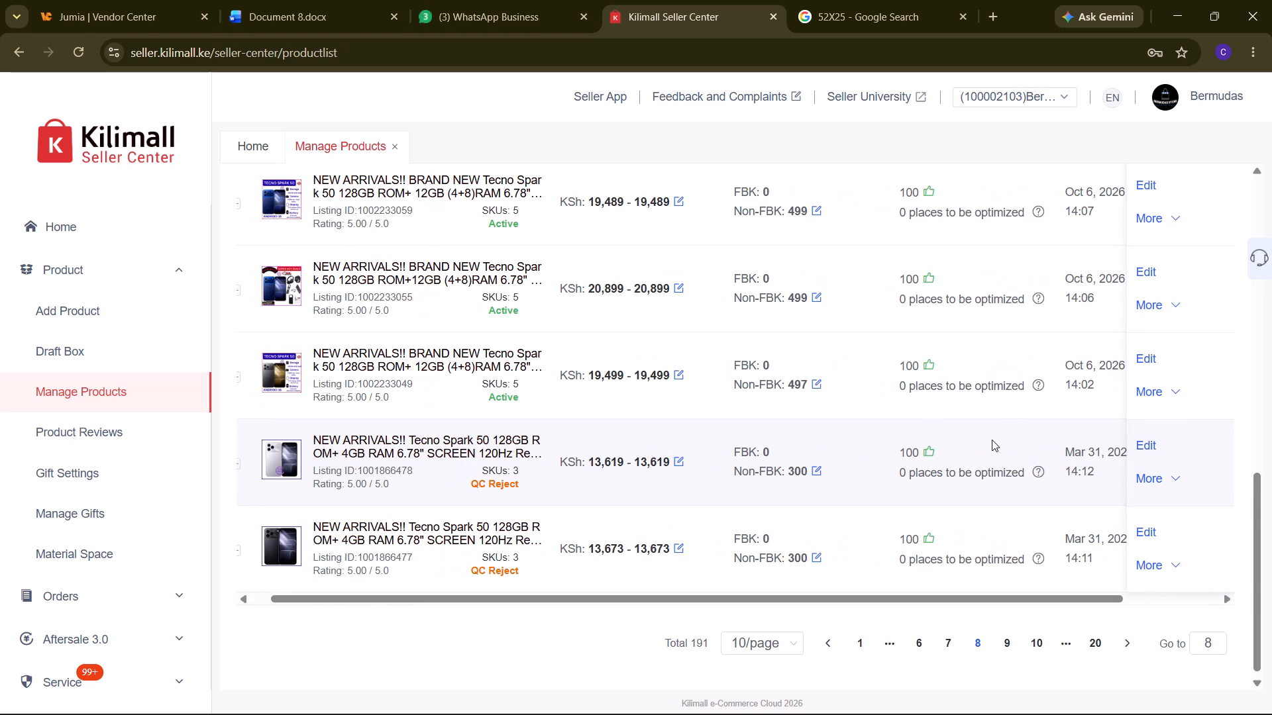
{"action": "scroll", "coordinate": [992, 440], "scroll_direction": "right", "scroll_amount": 1}
{"action": "scroll", "coordinate": [992, 440], "scroll_direction": "up", "scroll_amount": 1}
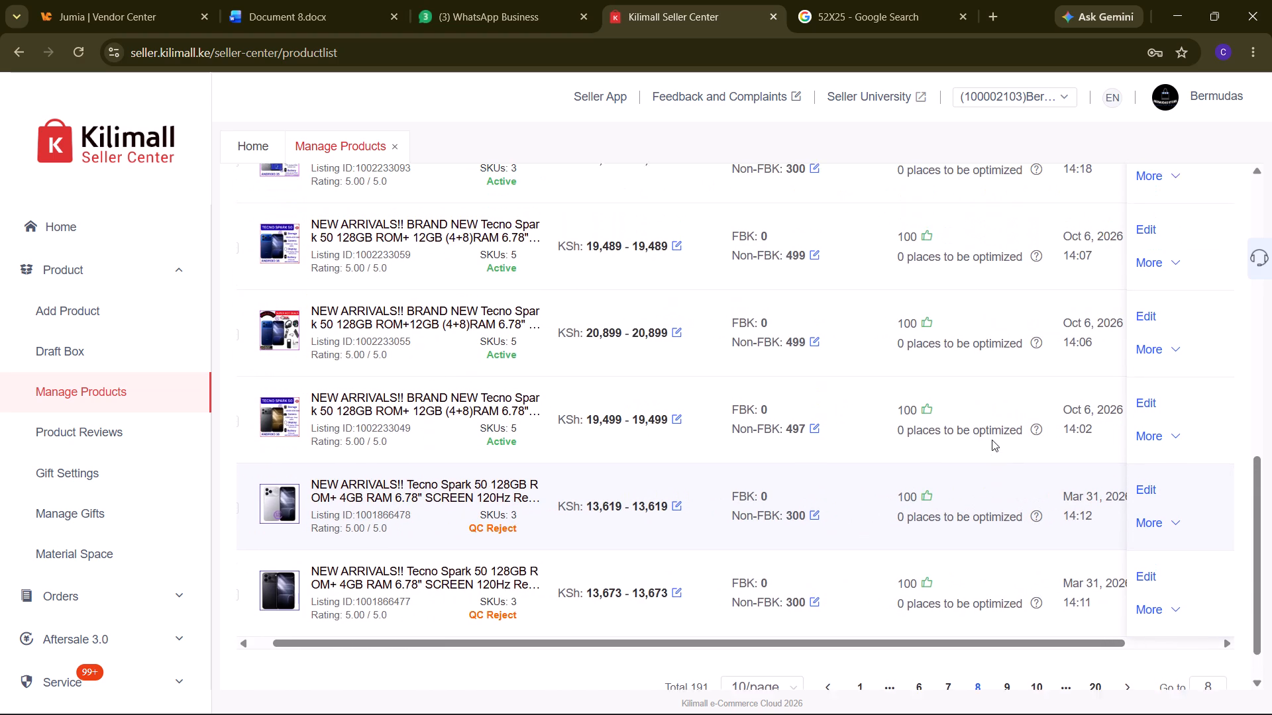
{"action": "scroll", "coordinate": [992, 440], "scroll_direction": "up", "scroll_amount": 1}
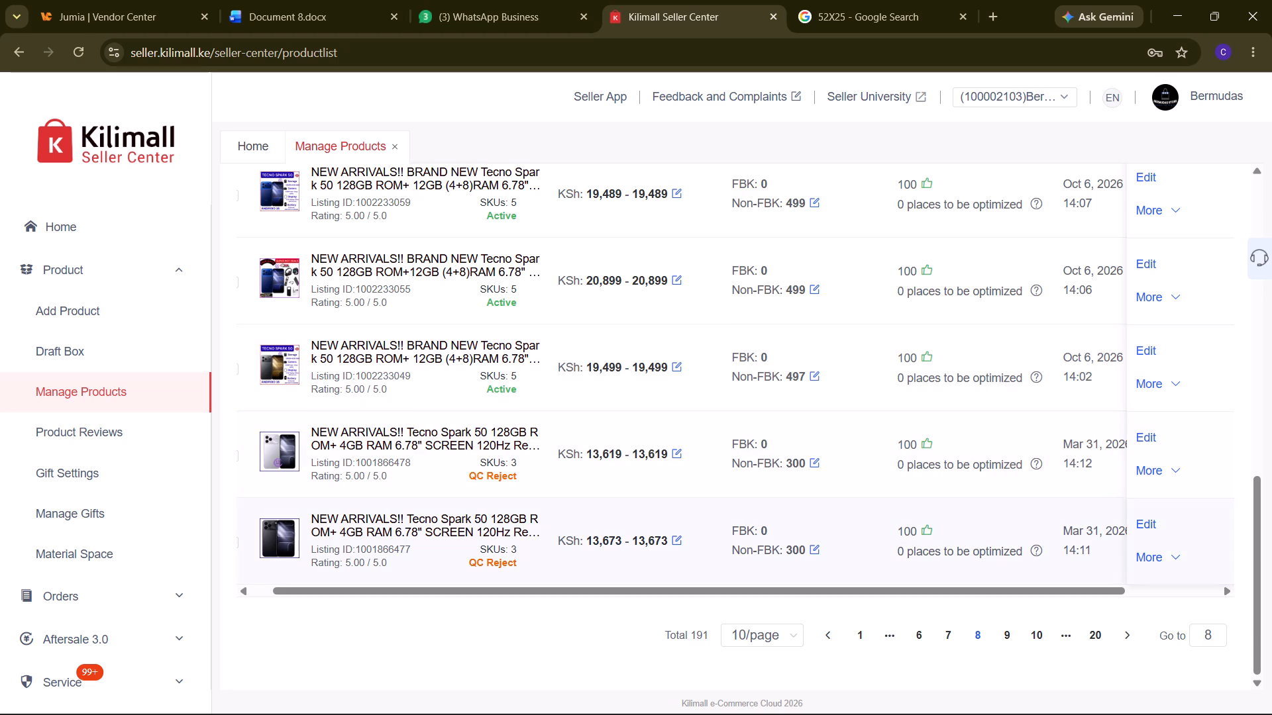
In Document 8, replace the PRODUCTS POSTED wording on the Bermudas line so it reads "BERMUDAS STORE – 78 PRODUCTS".
{"action": "left_click", "coordinate": [375, 0]}
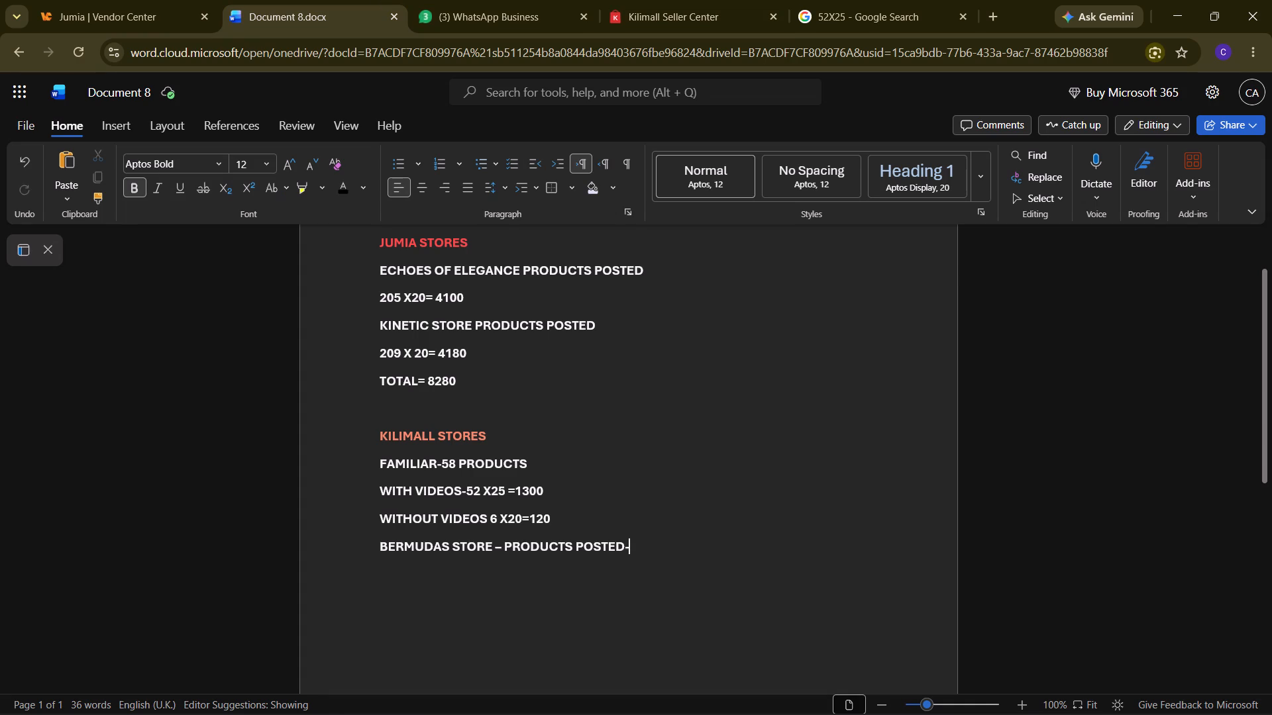
{"action": "key", "text": "5"}
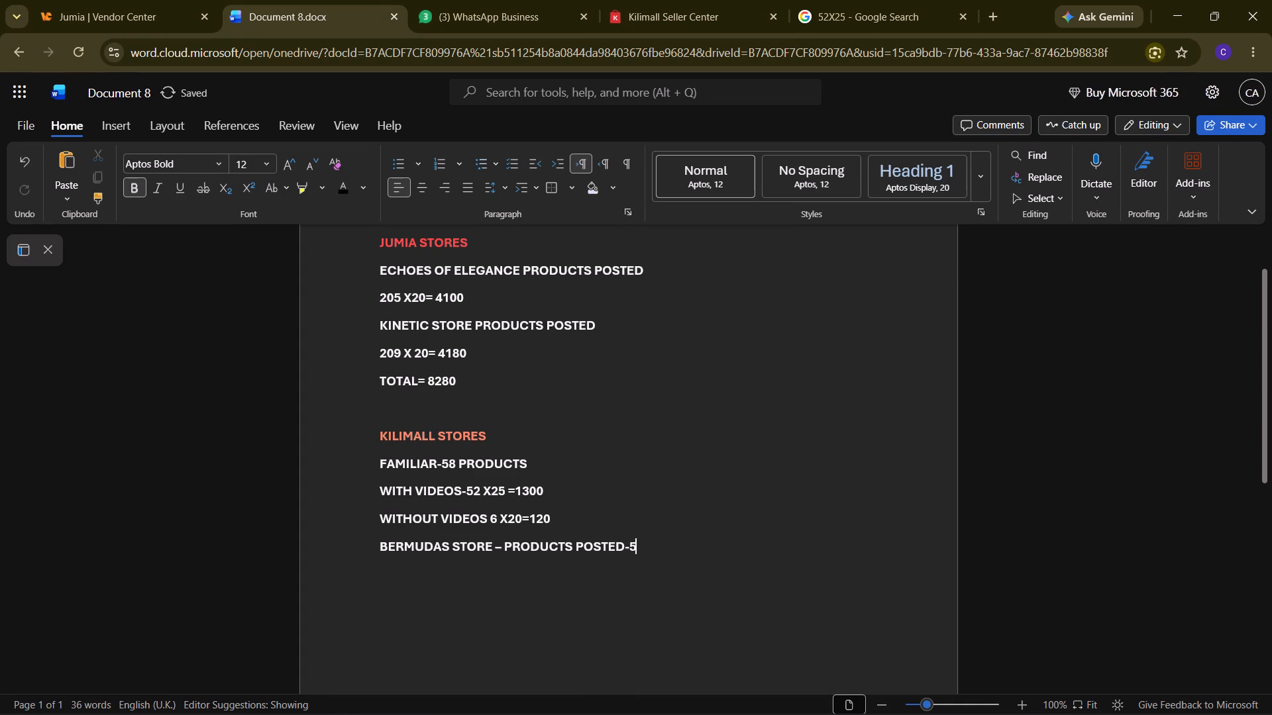
{"action": "key", "text": "BackSpace"}
{"action": "key", "text": "BackSpace"}
{"action": "key", "text": "BackSpace"}
{"action": "key", "text": "BackSpace"}
{"action": "key", "text": "BackSpace"}
{"action": "key", "text": "BackSpace"}
{"action": "key", "text": "BackSpace"}
{"action": "key", "text": "BackSpace"}
{"action": "key", "text": "BackSpace"}
{"action": "key", "text": "BackSpace"}
{"action": "key", "text": "BackSpace"}
{"action": "key", "text": "BackSpace"}
{"action": "key", "text": "BackSpace"}
{"action": "key", "text": "BackSpace"}
{"action": "key", "text": "BackSpace"}
{"action": "key", "text": "BackSpace"}
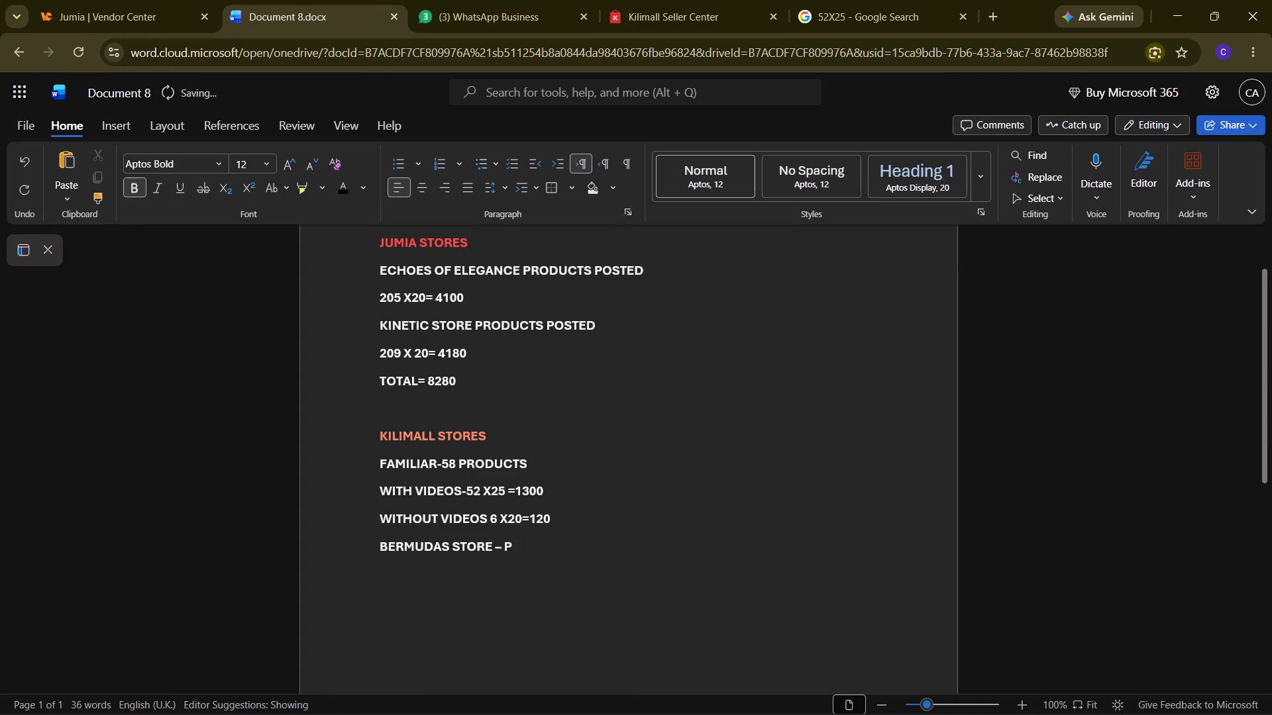
{"action": "key", "text": "BackSpace"}
{"action": "type", "text": "78 PRODUC"}
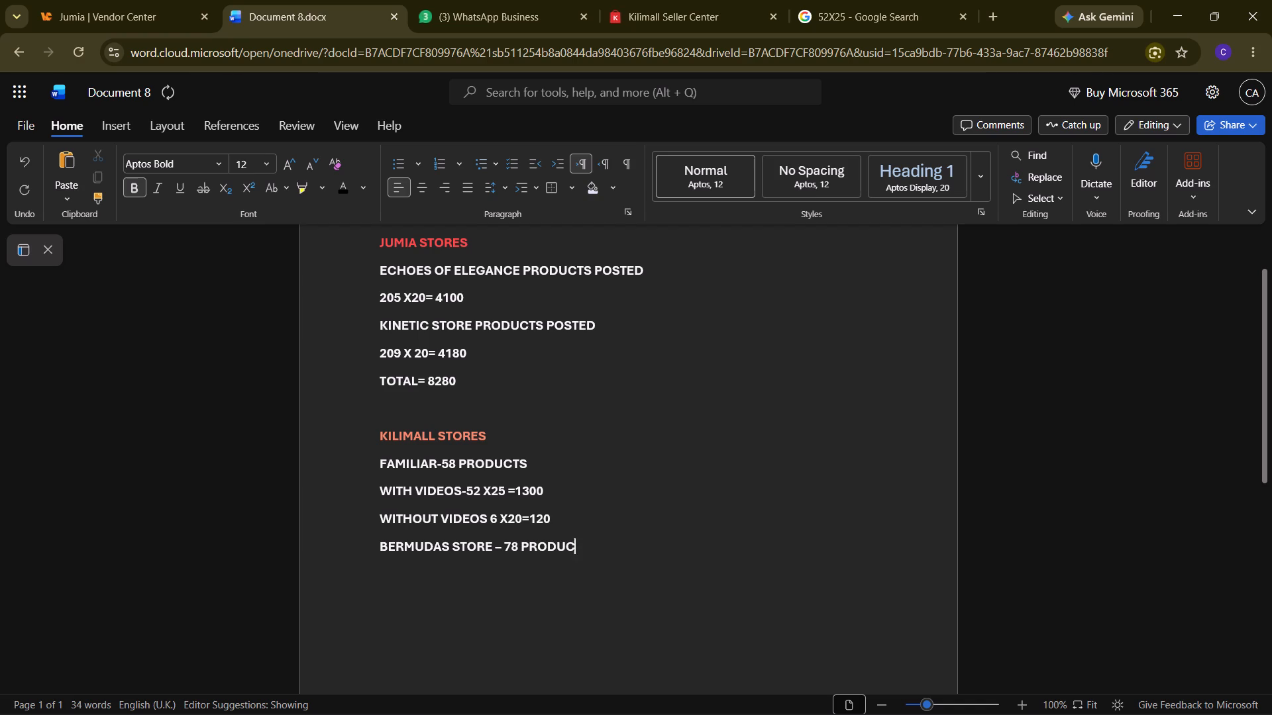
{"action": "type", "text": "TS"}
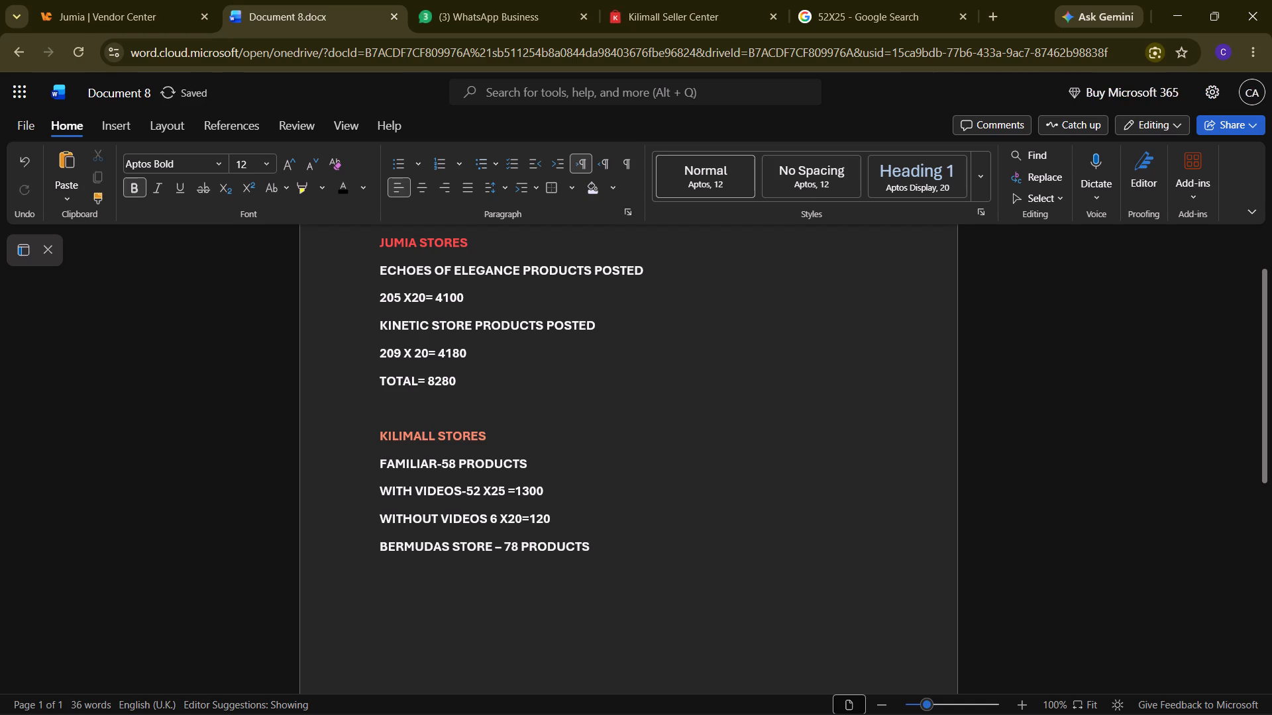
Start a new line "WITH VIDEOS-" below the Bermudas store line.
{"action": "key", "text": "Return"}
{"action": "type", "text": "WITH VIDEOS"}
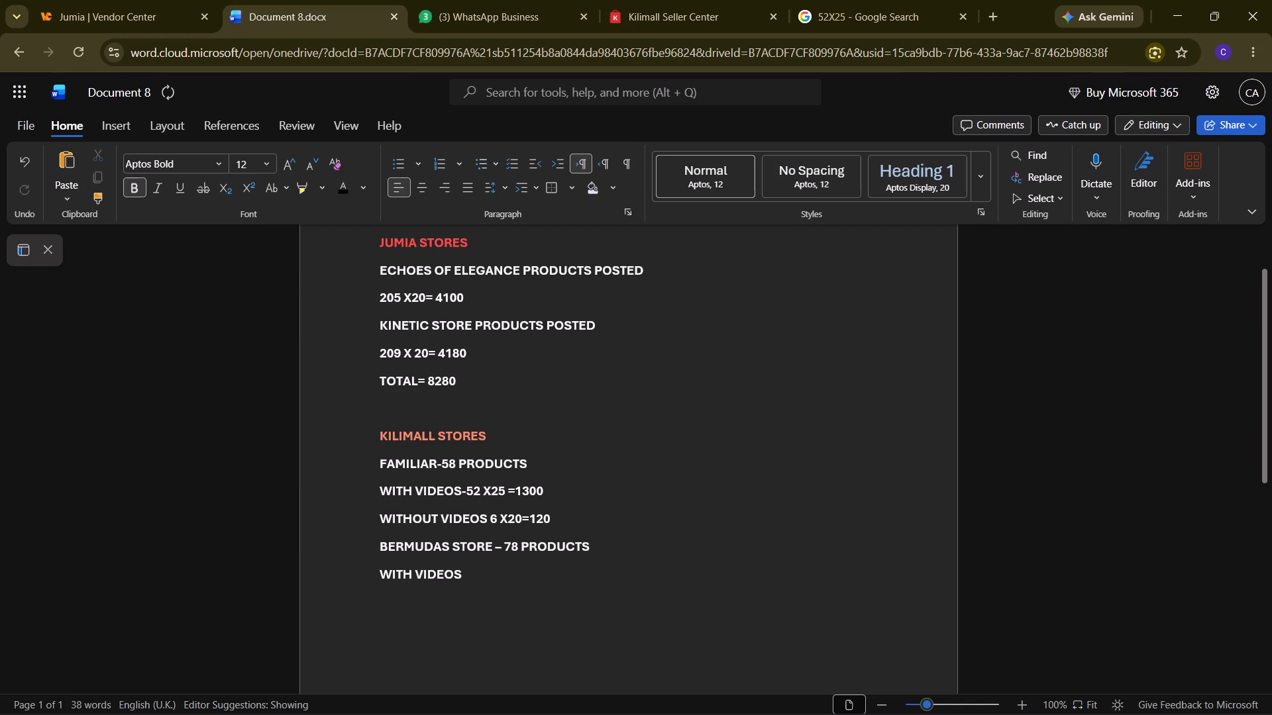
{"action": "key", "text": "minus"}
In Kilimall Seller Center, review the Bermudas store's product listings and their create dates from page 8 back to page 1.
{"action": "left_click", "coordinate": [643, 13]}
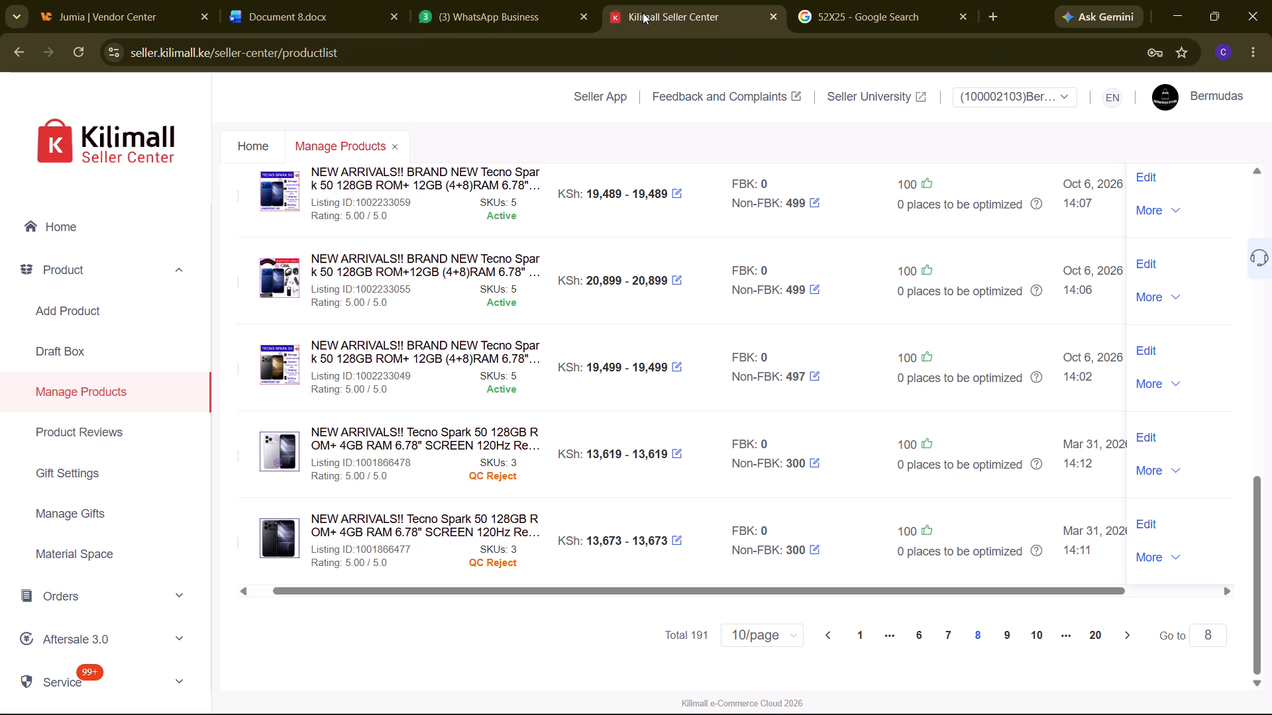
{"action": "scroll", "coordinate": [582, 330], "scroll_direction": "up", "scroll_amount": 2}
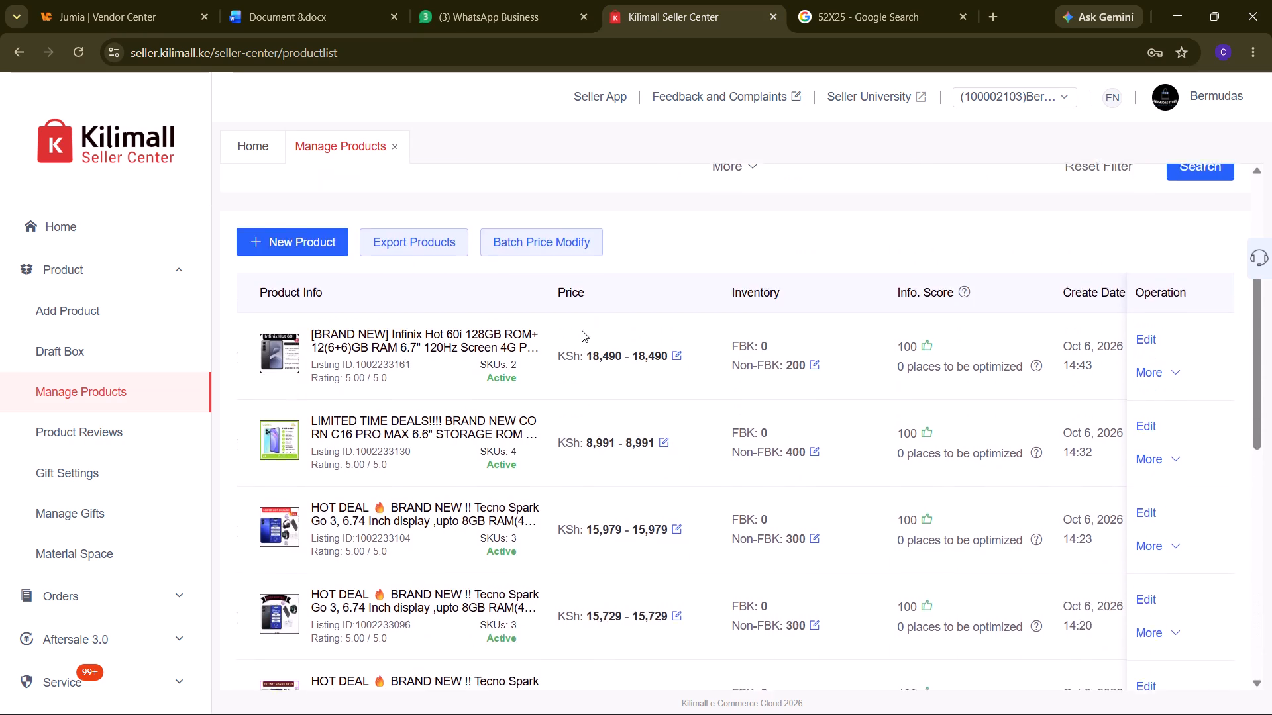
{"action": "scroll", "coordinate": [582, 330], "scroll_direction": "up", "scroll_amount": 1}
{"action": "scroll", "coordinate": [835, 407], "scroll_direction": "up", "scroll_amount": 1}
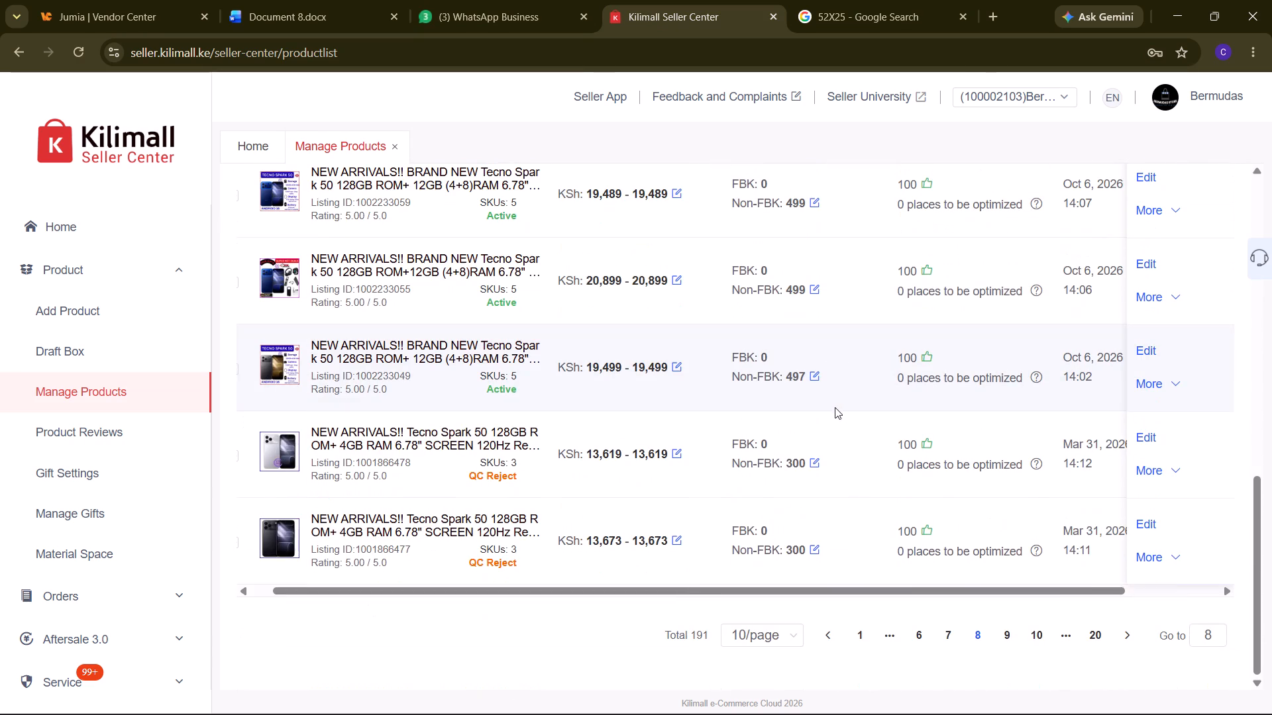
{"action": "left_click", "coordinate": [945, 632]}
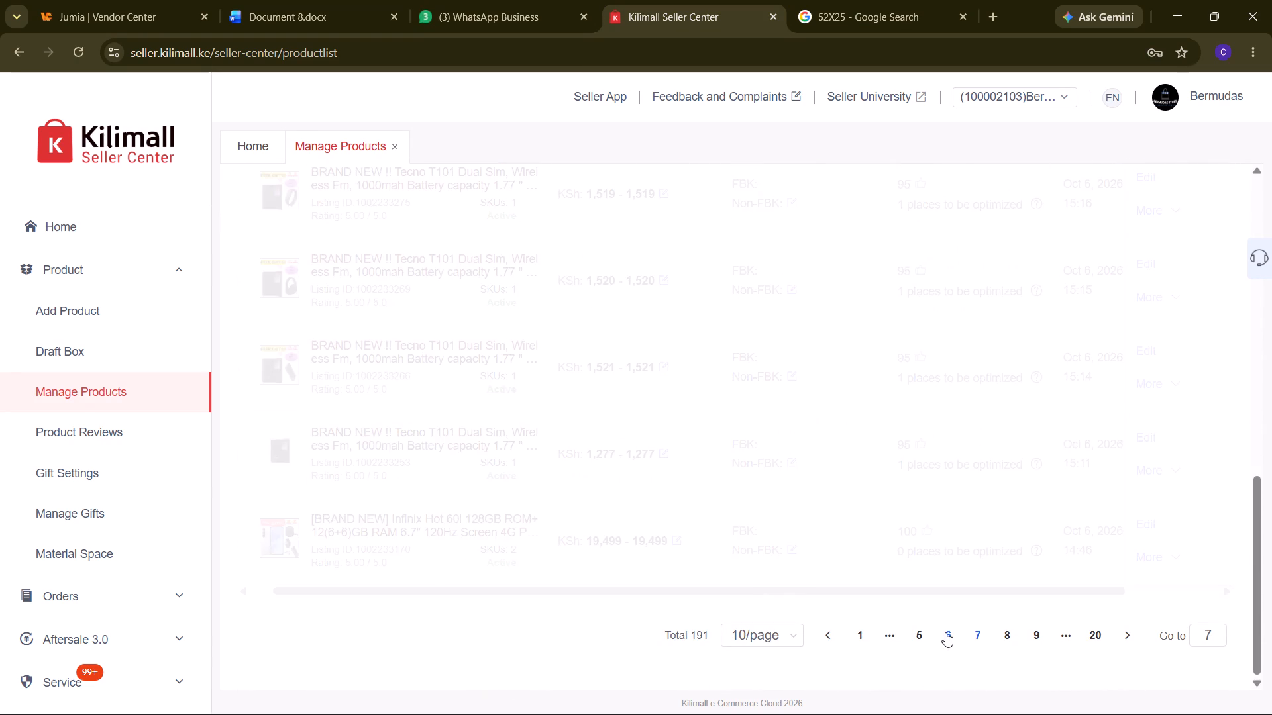
{"action": "scroll", "coordinate": [849, 481], "scroll_direction": "up", "scroll_amount": 6}
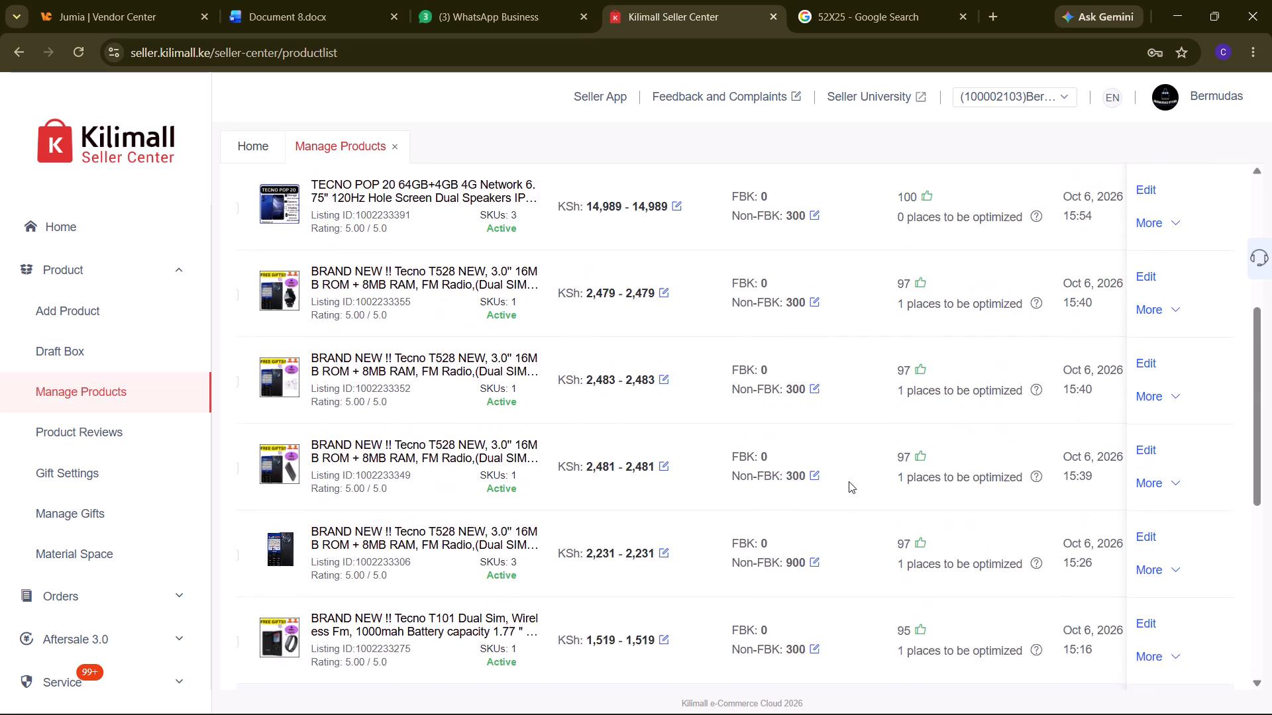
{"action": "scroll", "coordinate": [849, 481], "scroll_direction": "up", "scroll_amount": 1}
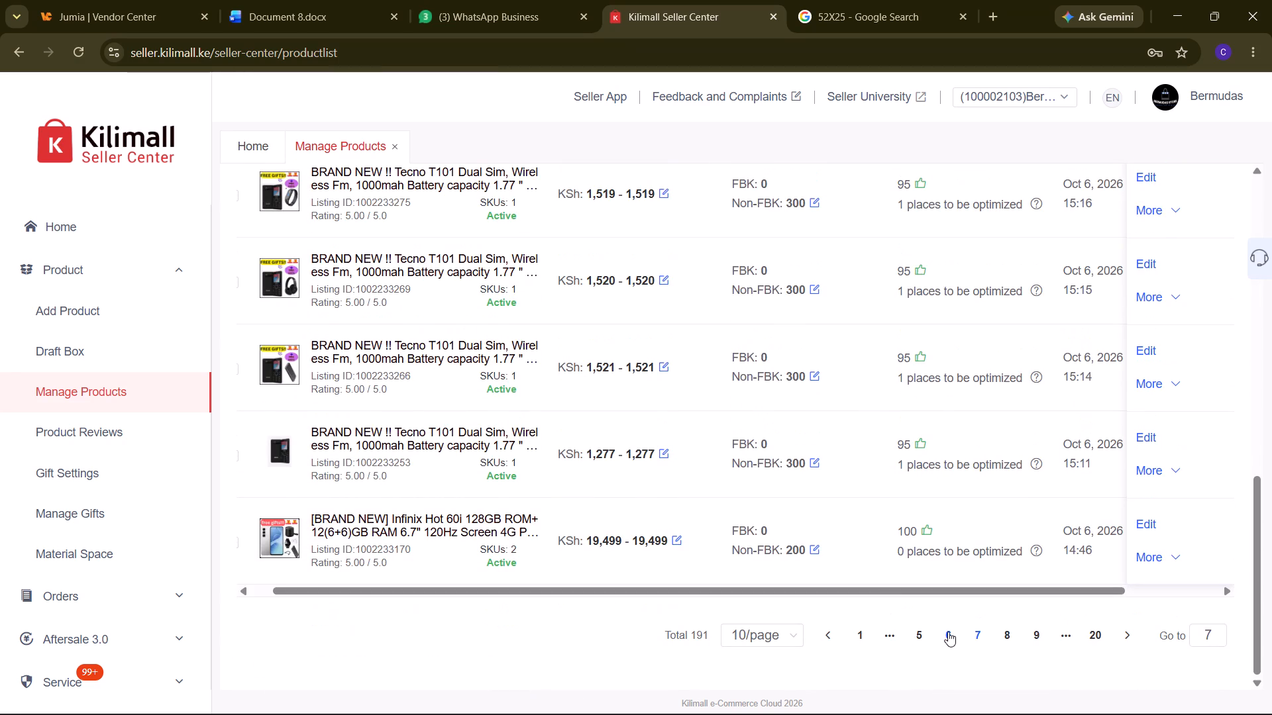
{"action": "left_click", "coordinate": [948, 632]}
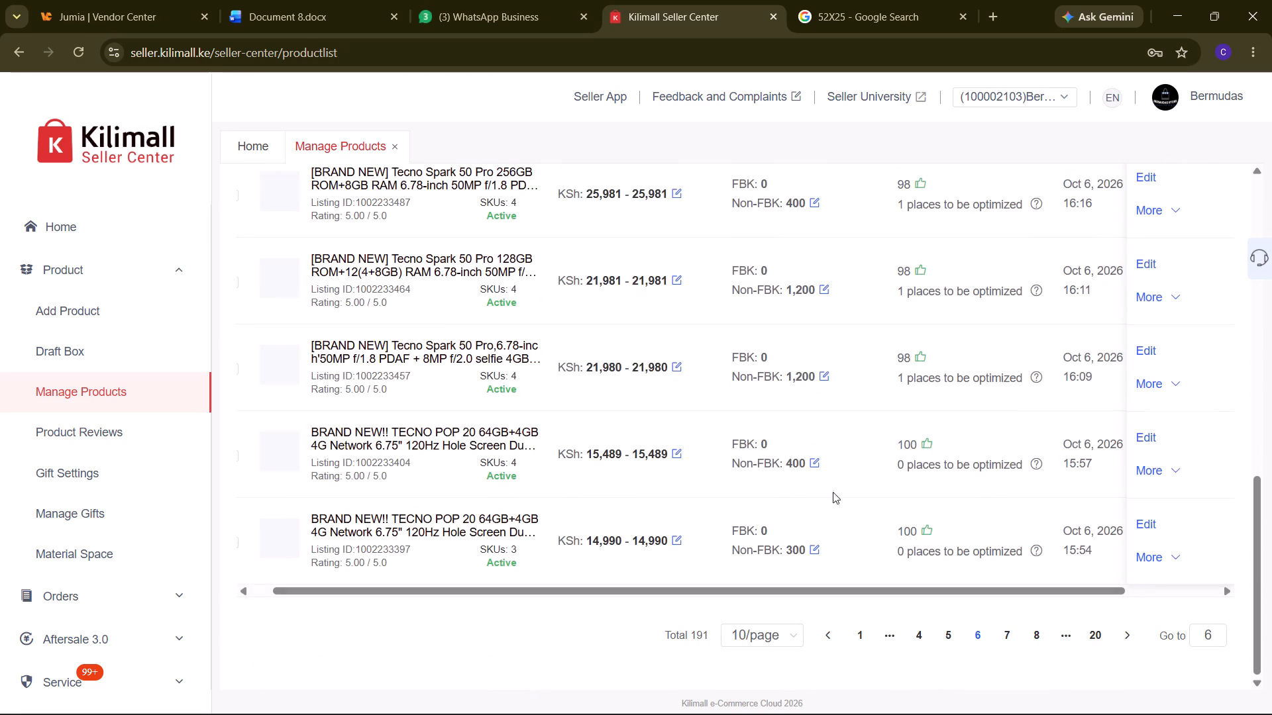
{"action": "scroll", "coordinate": [769, 397], "scroll_direction": "up", "scroll_amount": 4}
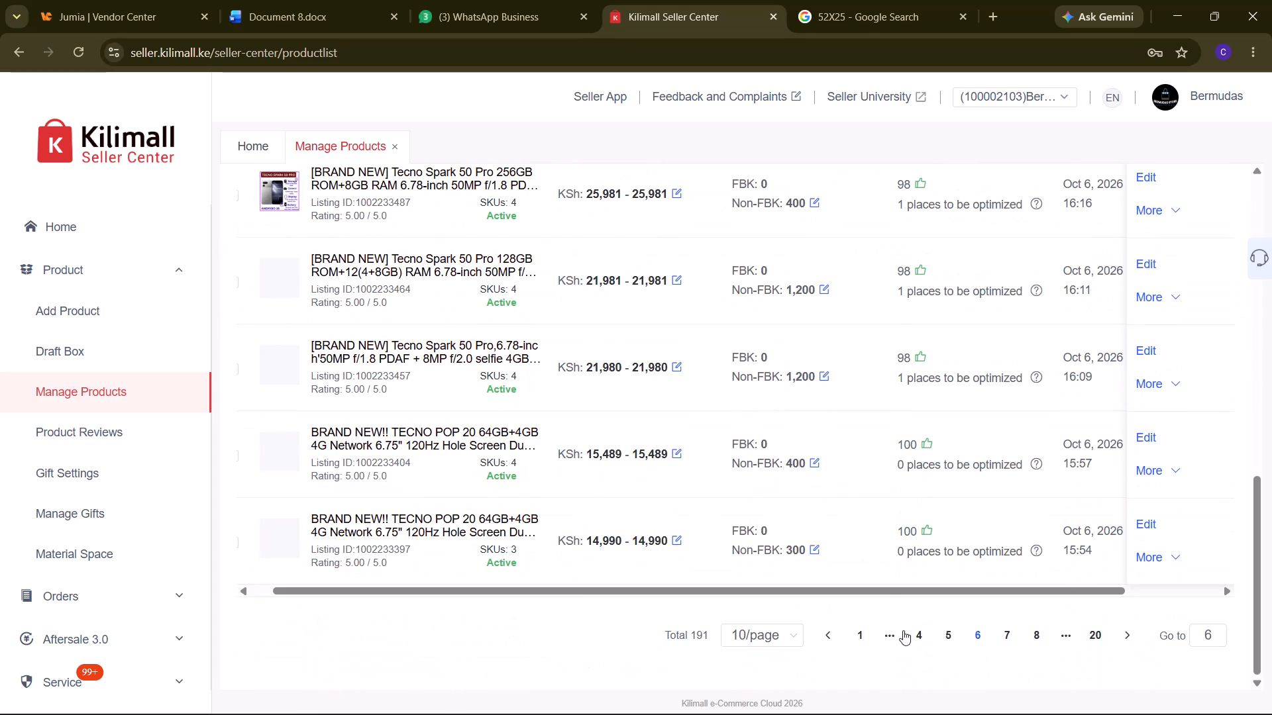
{"action": "left_click", "coordinate": [941, 637]}
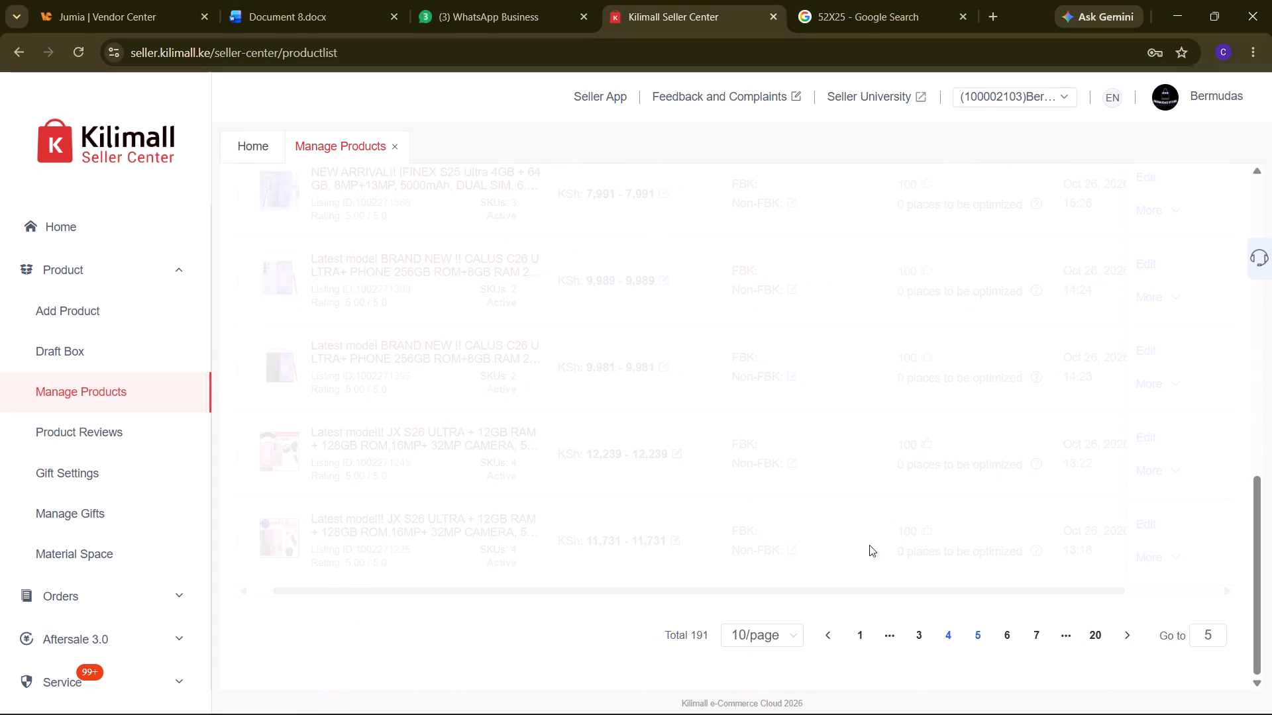
{"action": "scroll", "coordinate": [787, 371], "scroll_direction": "up", "scroll_amount": 4}
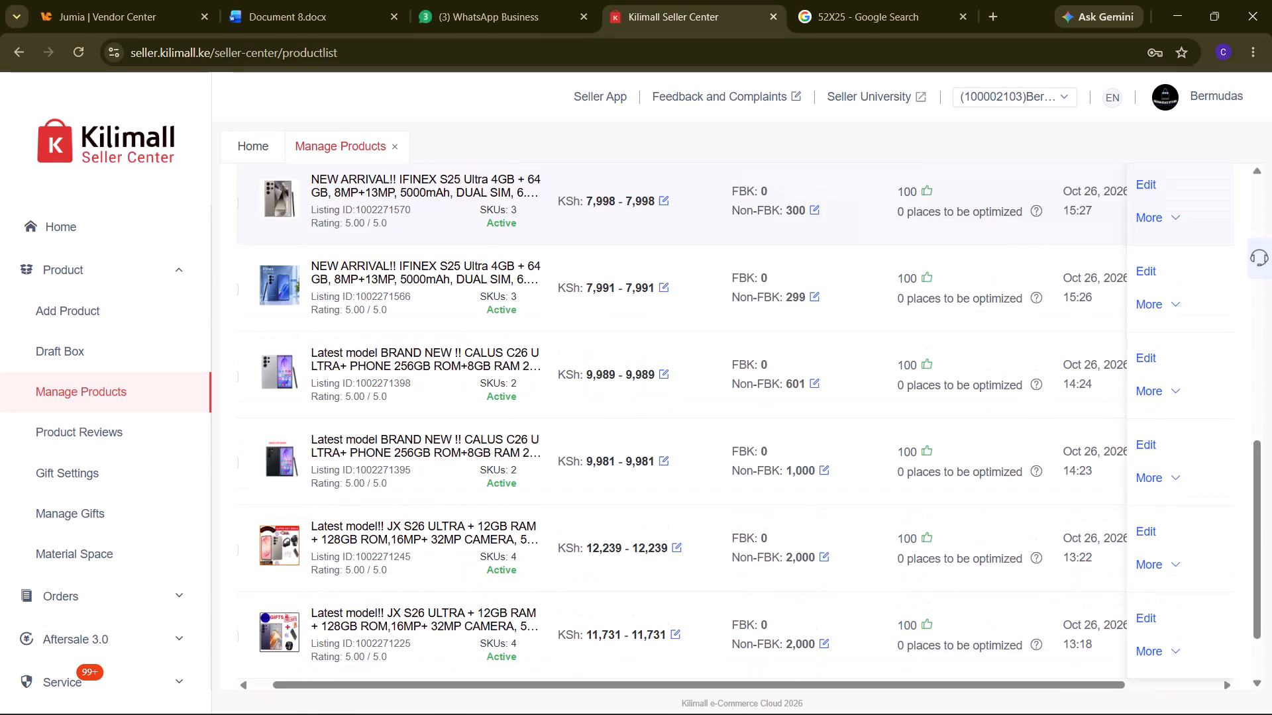
{"action": "left_click", "coordinate": [941, 635]}
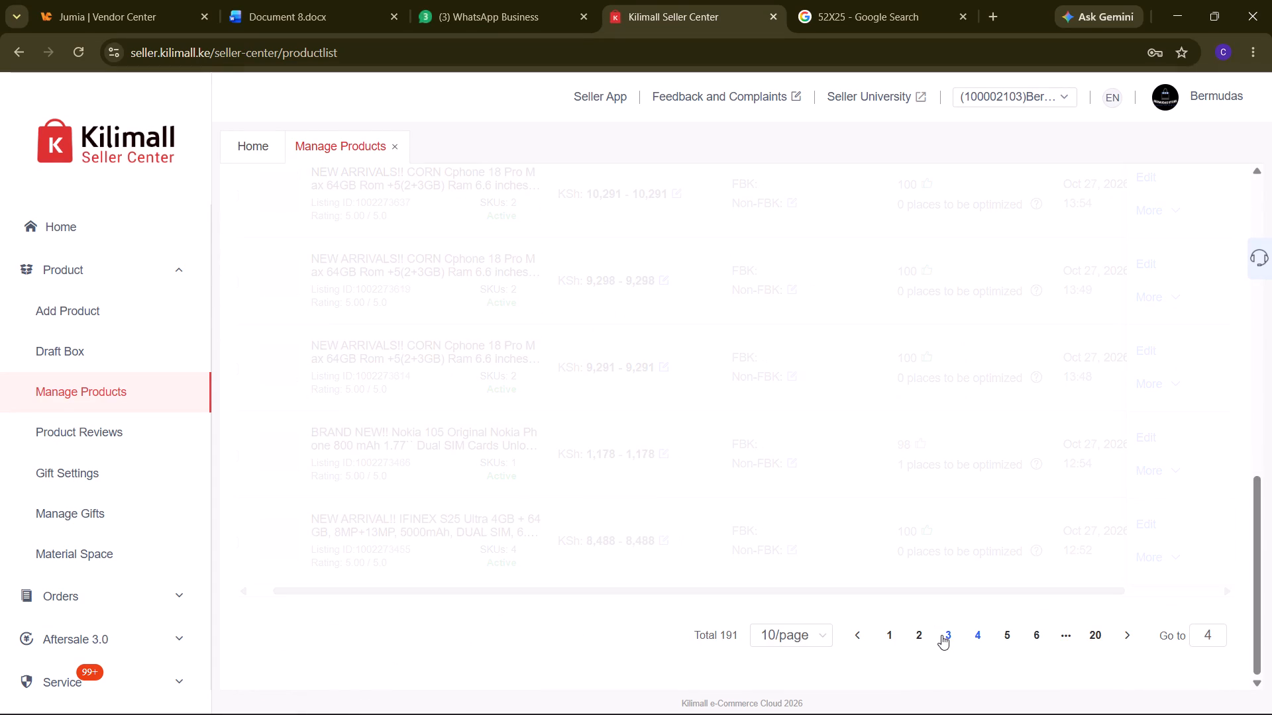
{"action": "scroll", "coordinate": [802, 403], "scroll_direction": "up", "scroll_amount": 3}
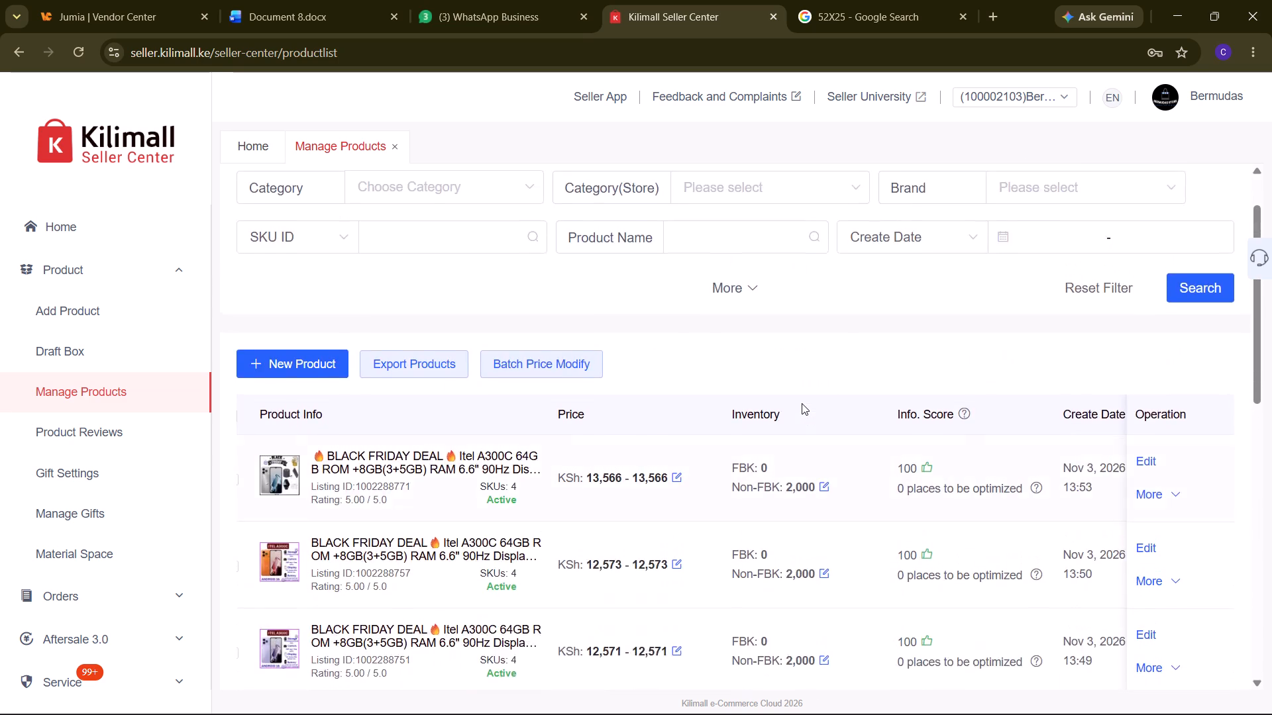
{"action": "scroll", "coordinate": [802, 403], "scroll_direction": "up", "scroll_amount": 1}
{"action": "left_click", "coordinate": [945, 636]}
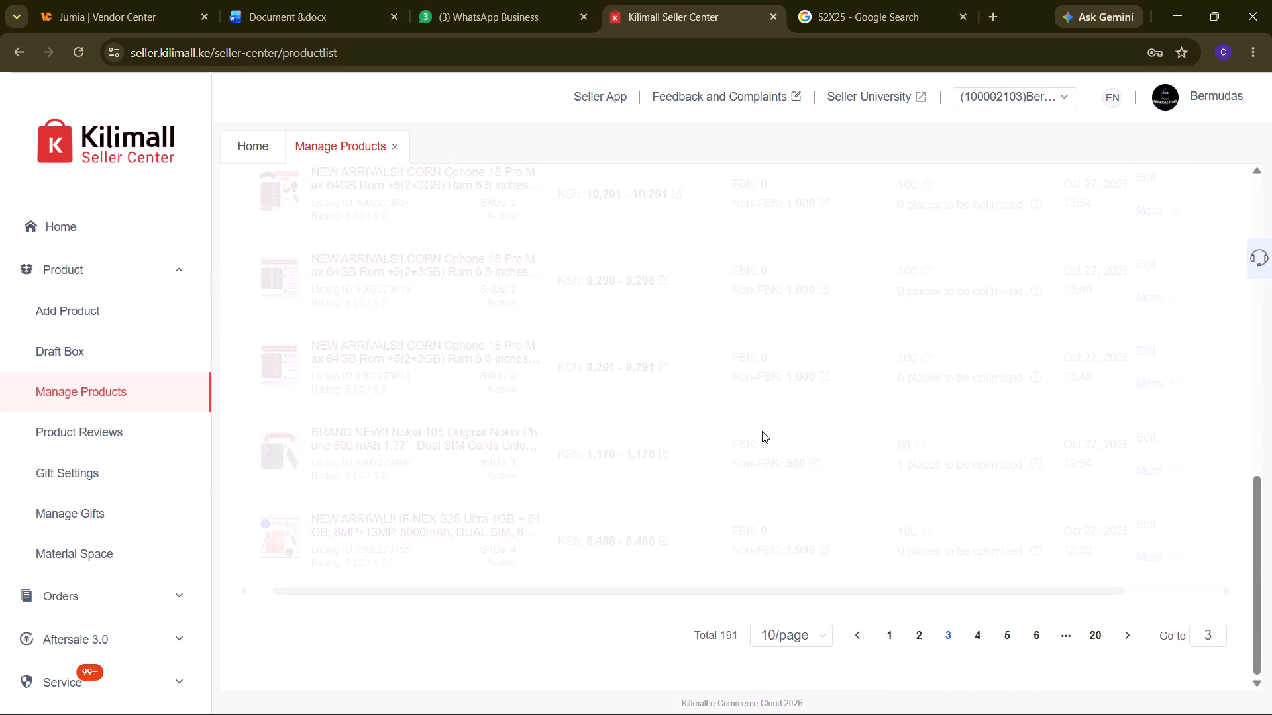
{"action": "scroll", "coordinate": [762, 431], "scroll_direction": "up", "scroll_amount": 3}
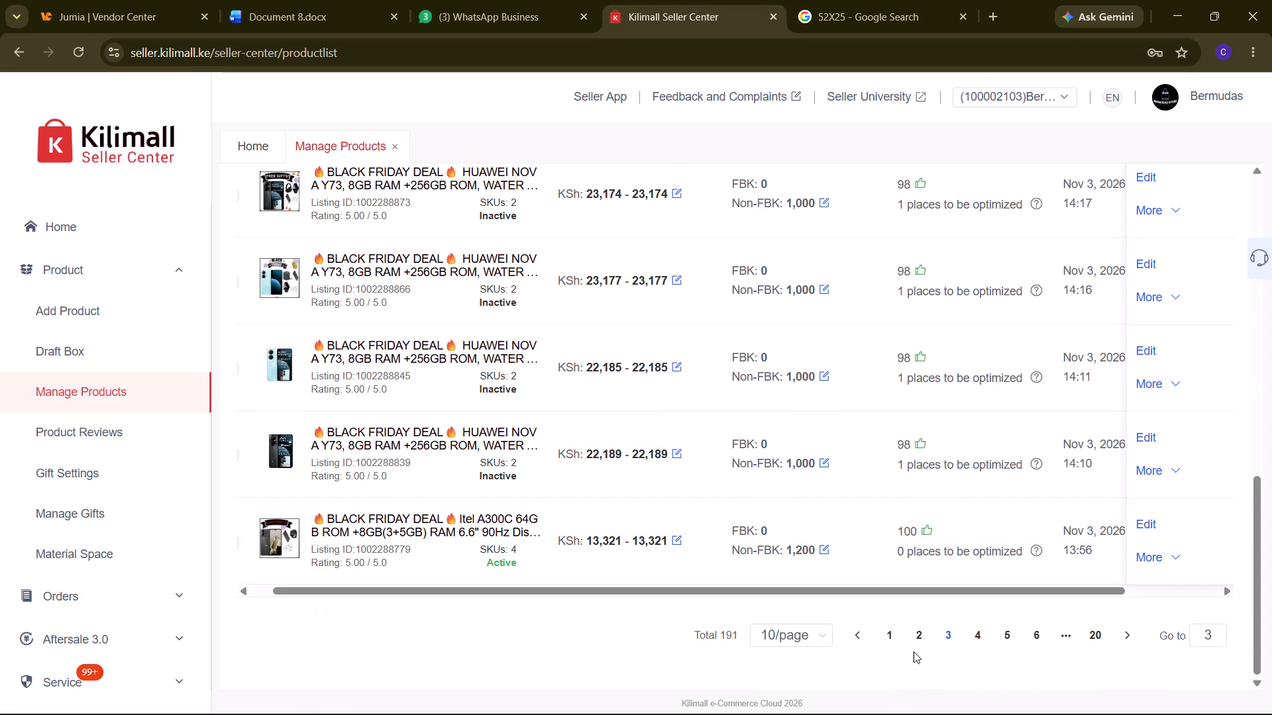
{"action": "left_click", "coordinate": [914, 623]}
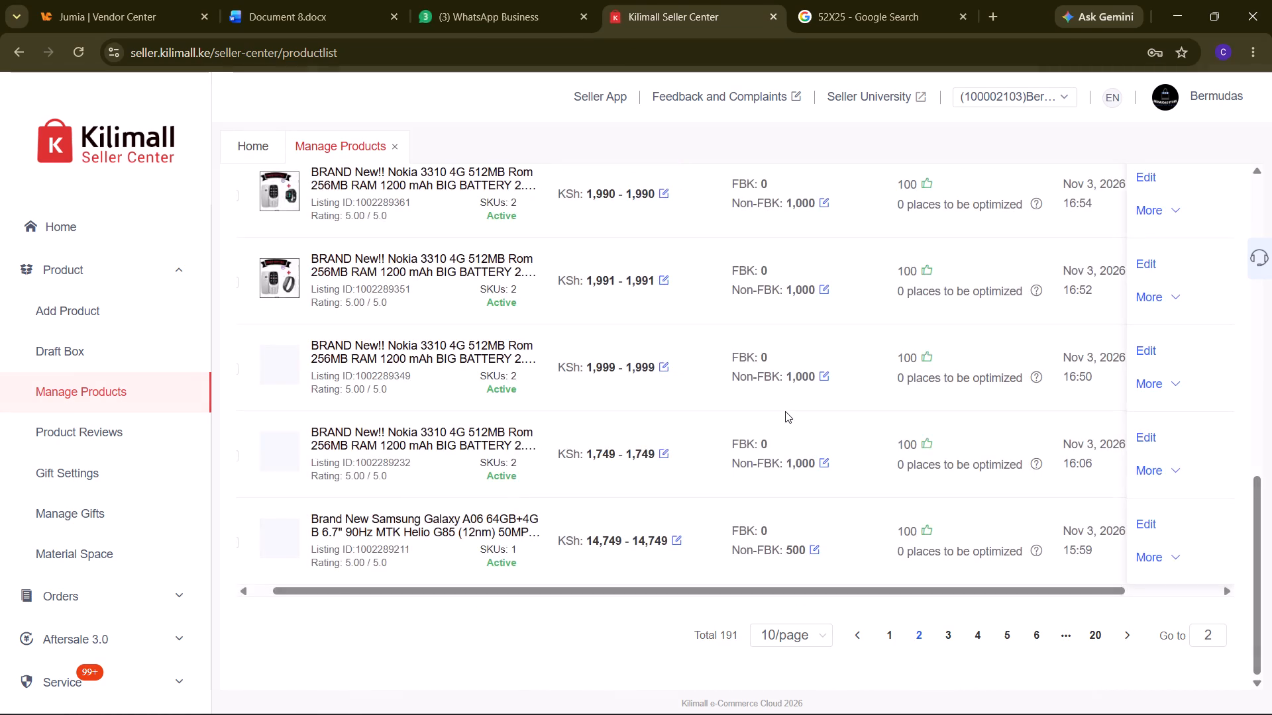
{"action": "scroll", "coordinate": [785, 411], "scroll_direction": "up", "scroll_amount": 4}
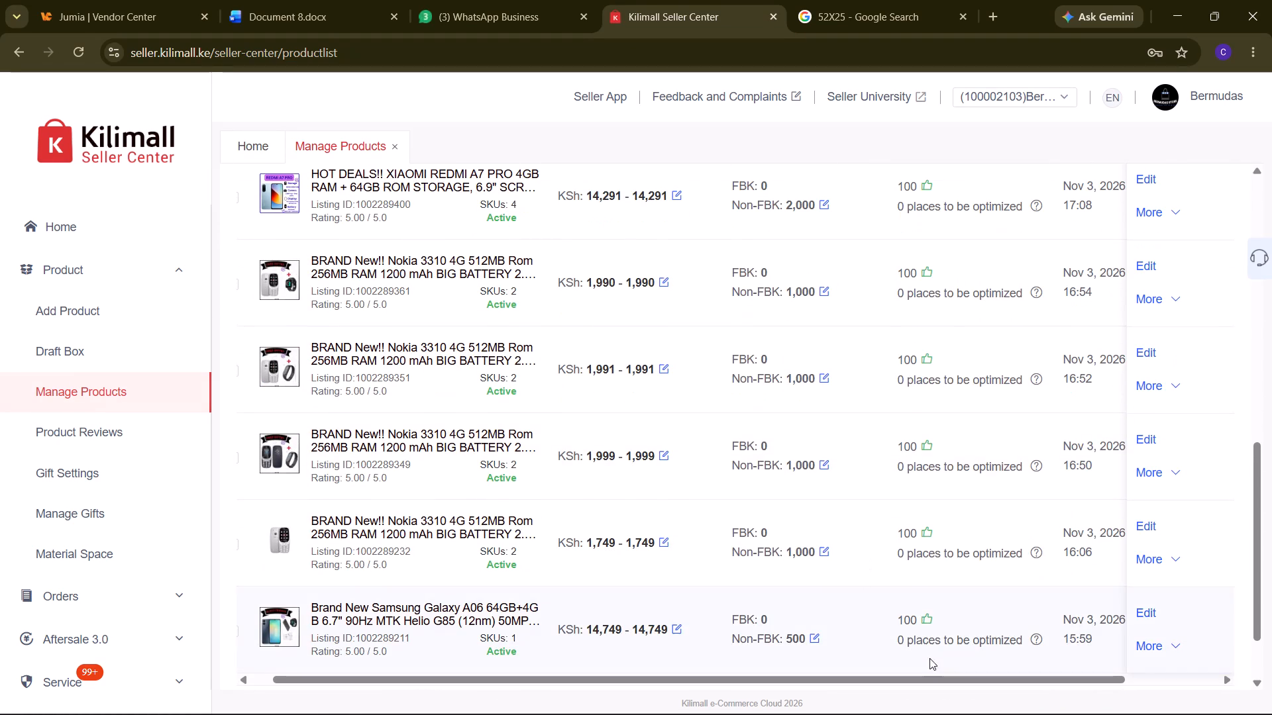
{"action": "scroll", "coordinate": [843, 533], "scroll_direction": "down", "scroll_amount": 2}
{"action": "left_click", "coordinate": [887, 646]}
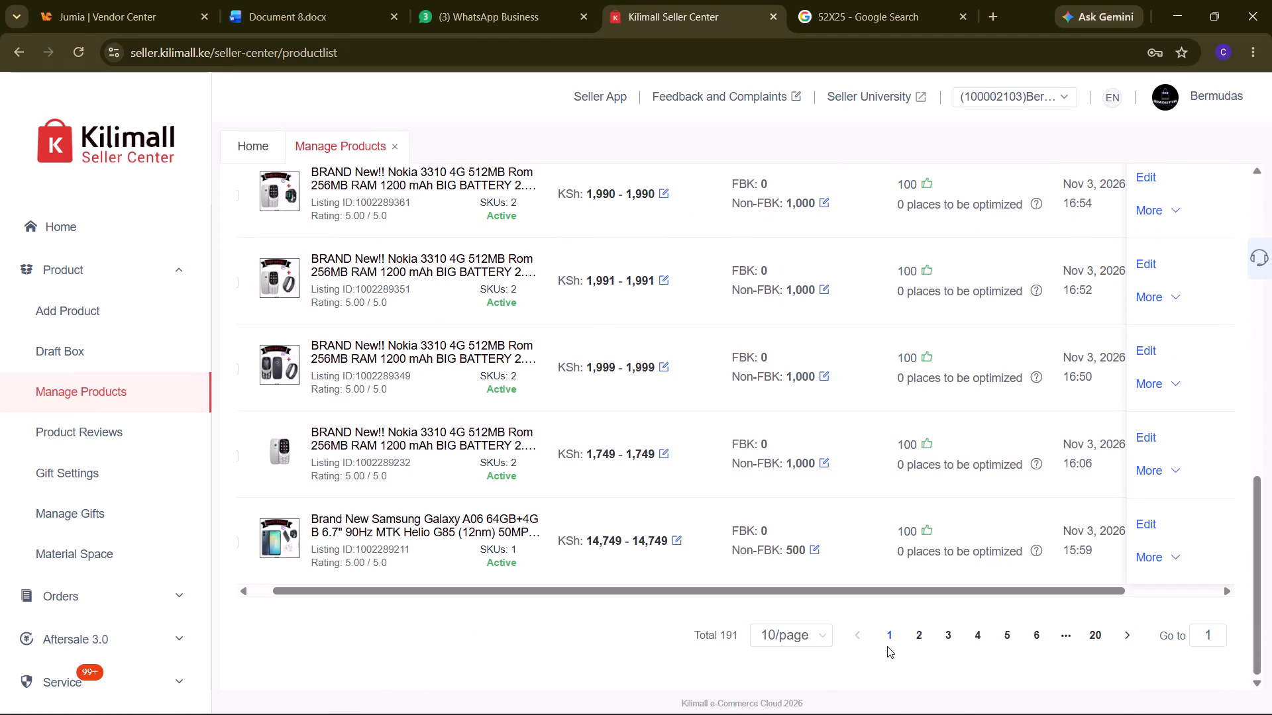
{"action": "scroll", "coordinate": [776, 478], "scroll_direction": "up", "scroll_amount": 2}
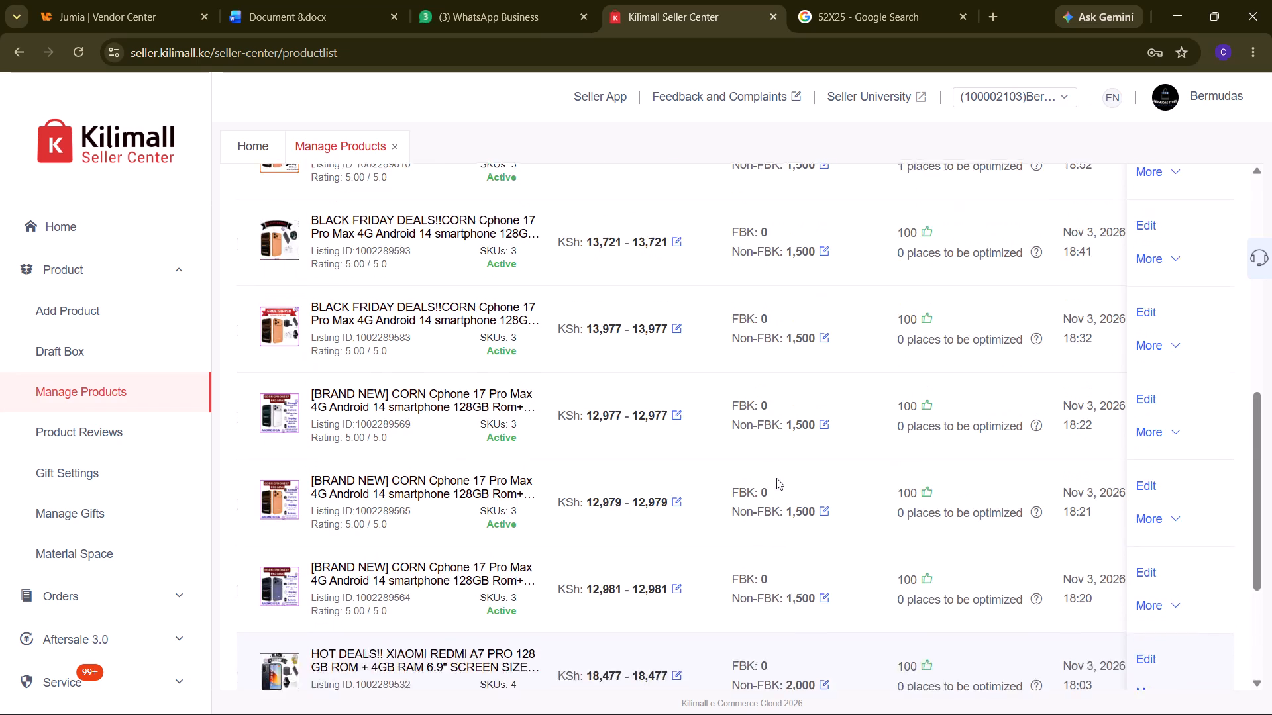
{"action": "scroll", "coordinate": [776, 478], "scroll_direction": "up", "scroll_amount": 4}
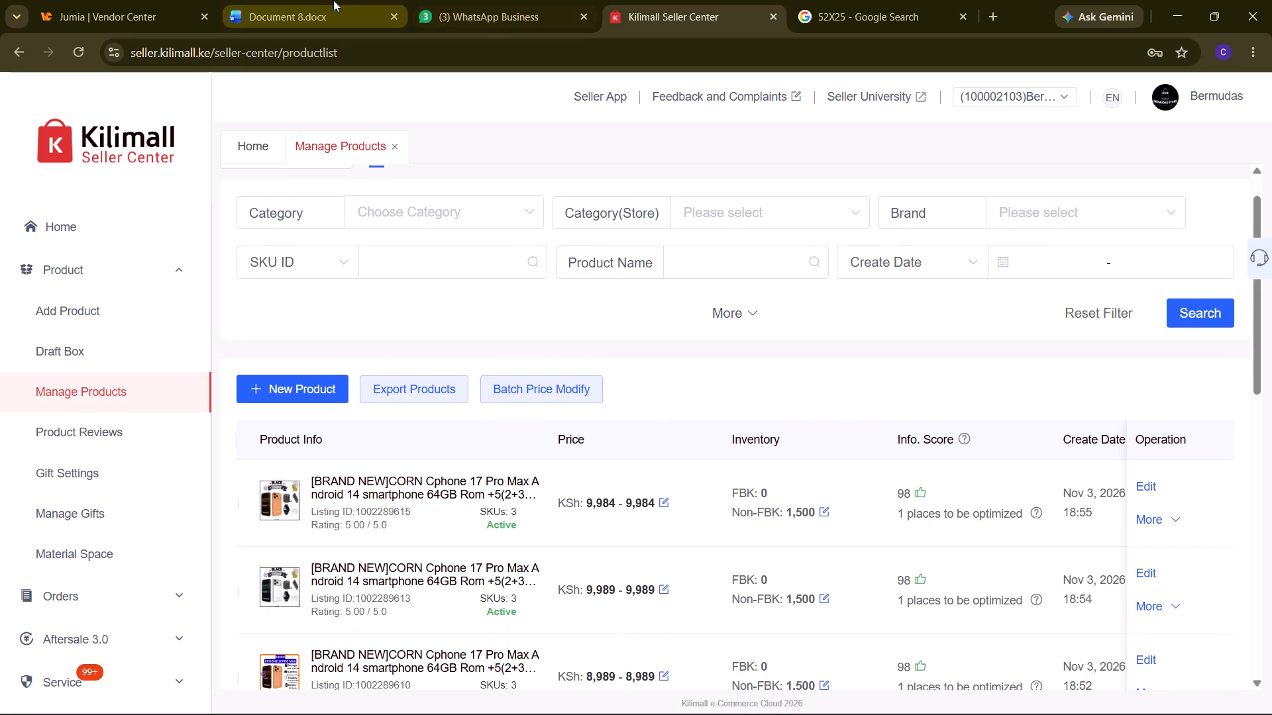
In Document 8, replace the WITH VIDEOS line under the Bermudas store with "ALL WITH VIDEOS 78X25=".
{"action": "left_click", "coordinate": [325, 0]}
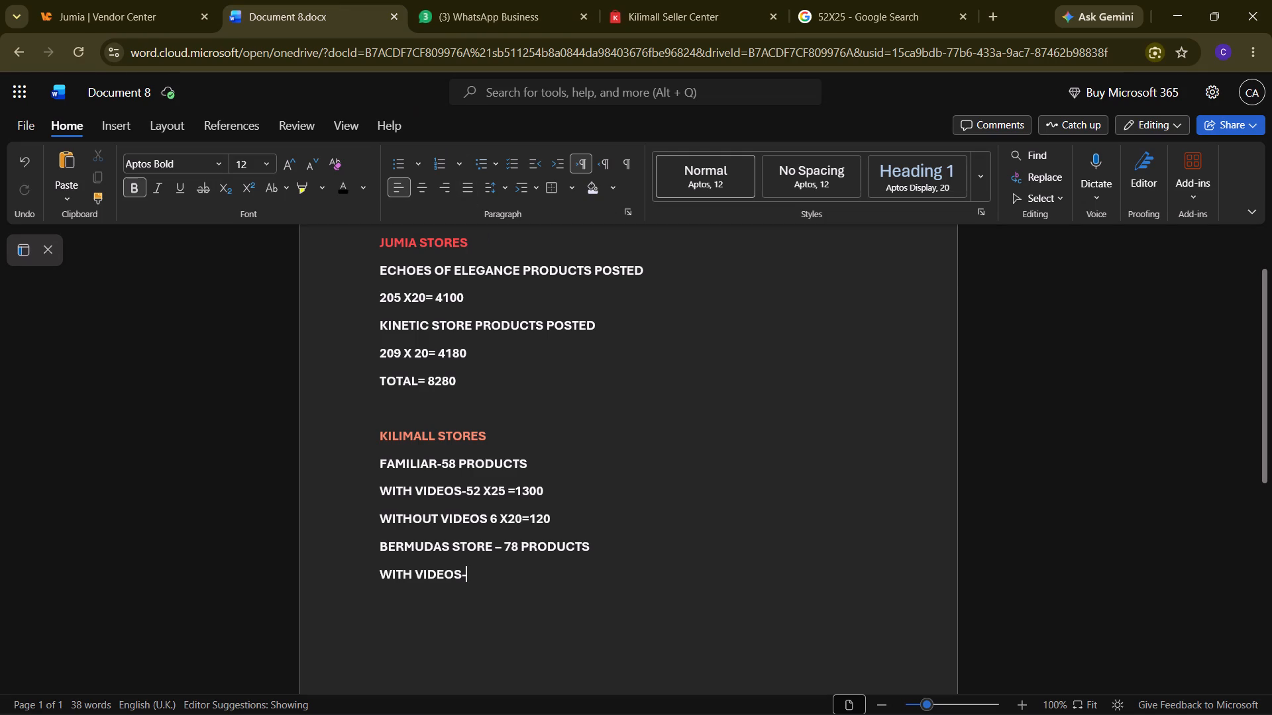
{"action": "left_click", "coordinate": [506, 585]}
{"action": "left_click", "coordinate": [498, 569]}
{"action": "left_click", "coordinate": [498, 569]}
{"action": "key", "text": "space"}
{"action": "key", "text": "BackSpace"}
{"action": "key", "text": "BackSpace"}
{"action": "key", "text": "BackSpace"}
{"action": "key", "text": "BackSpace"}
{"action": "key", "text": "BackSpace"}
{"action": "key", "text": "BackSpace"}
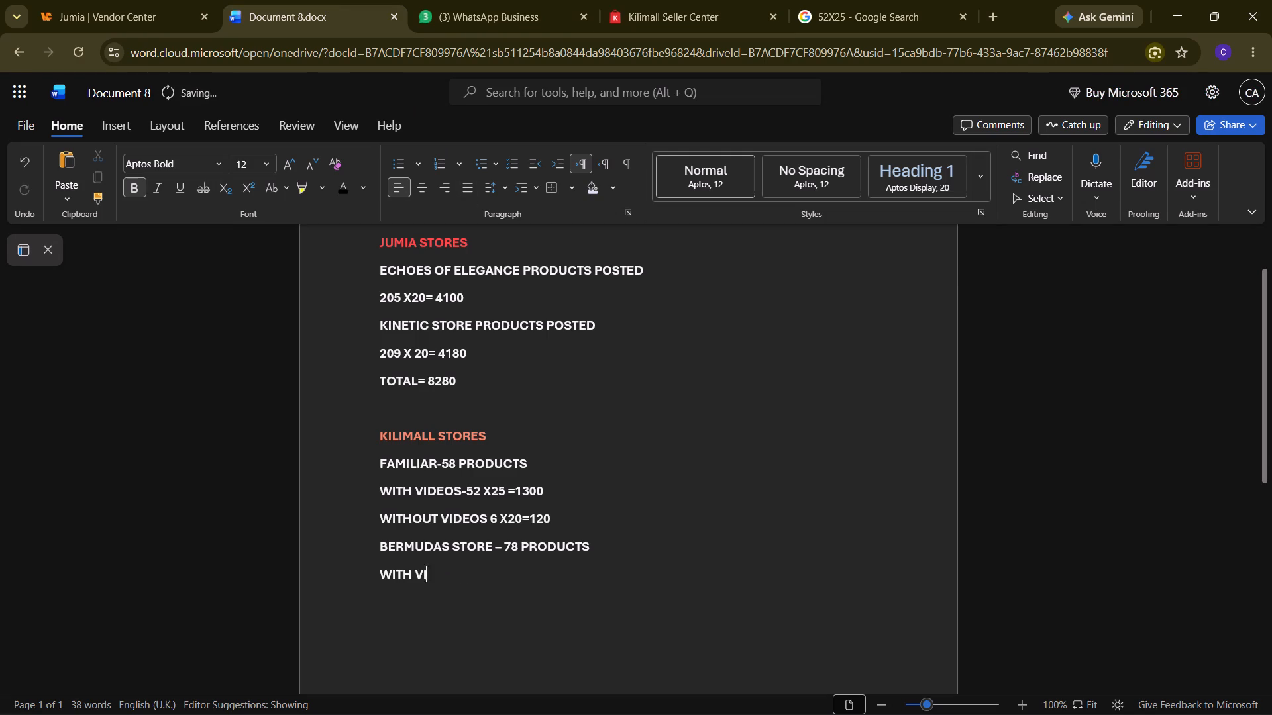
{"action": "key", "text": "BackSpace"}
{"action": "key", "text": "BackSpace"}
{"action": "key", "text": "BackSpace"}
{"action": "key", "text": "BackSpace"}
{"action": "key", "text": "BackSpace"}
{"action": "key", "text": "BackSpace"}
{"action": "key", "text": "BackSpace"}
{"action": "type", "text": "ALL WITH VIE"}
{"action": "key", "text": "BackSpace"}
{"action": "type", "text": "DEOS"}
{"action": "key", "text": "space"}
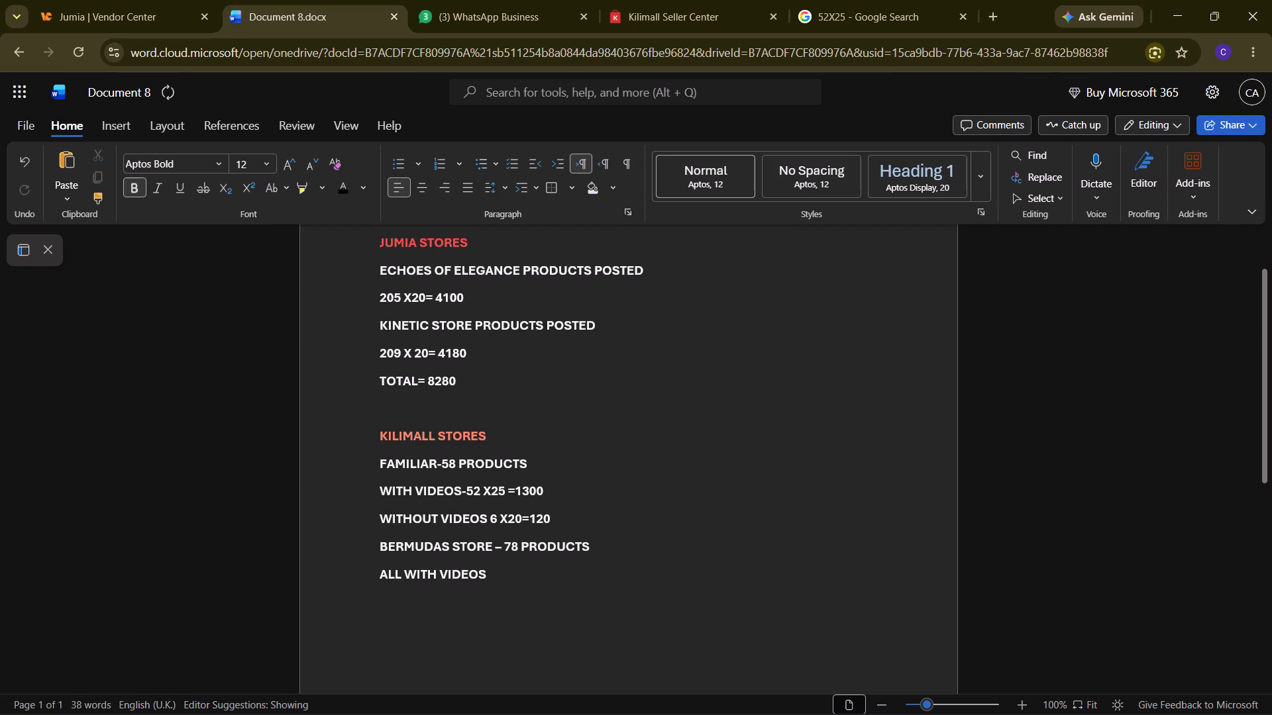
{"action": "type", "text": "78"}
{"action": "type", "text": "X25"}
{"action": "key", "text": "equal"}
Calculate 78X25 with a Google search, replacing the earlier 52X25 query.
{"action": "left_click", "coordinate": [894, 3]}
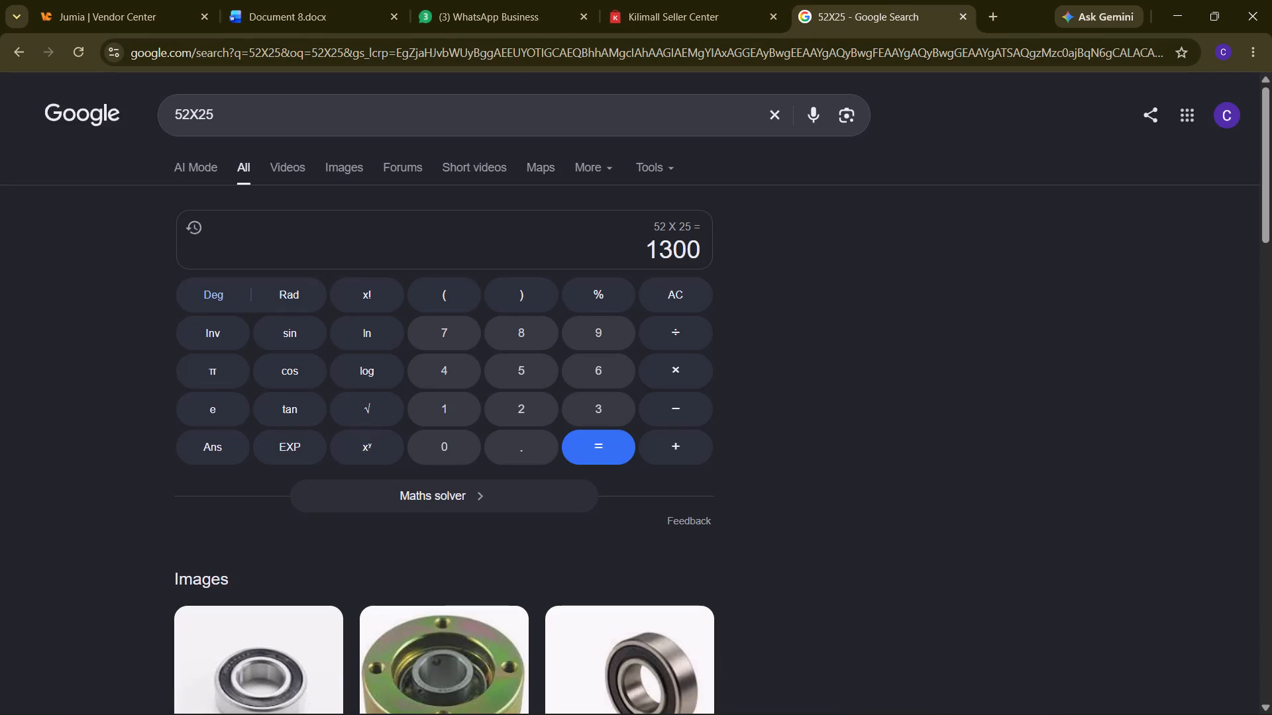
{"action": "left_click", "coordinate": [187, 113]}
{"action": "key", "text": "BackSpace"}
{"action": "key", "text": "BackSpace"}
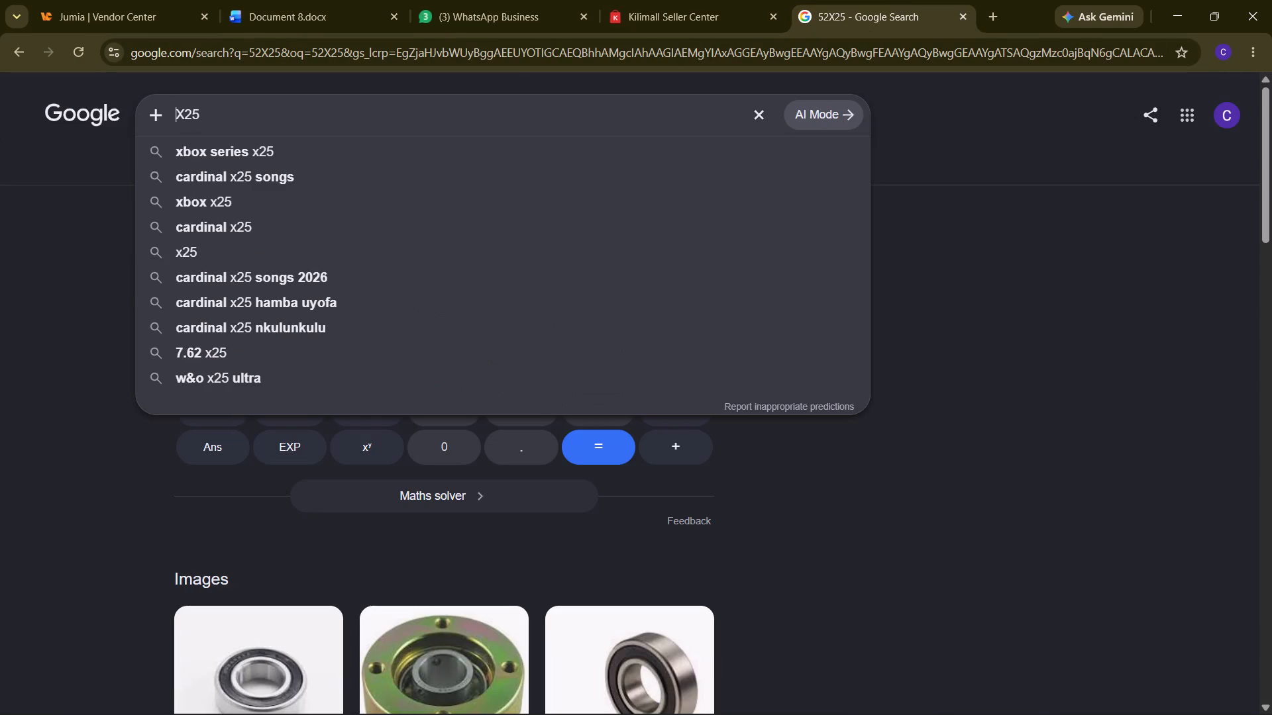
{"action": "type", "text": "78"}
{"action": "key", "text": "Return"}
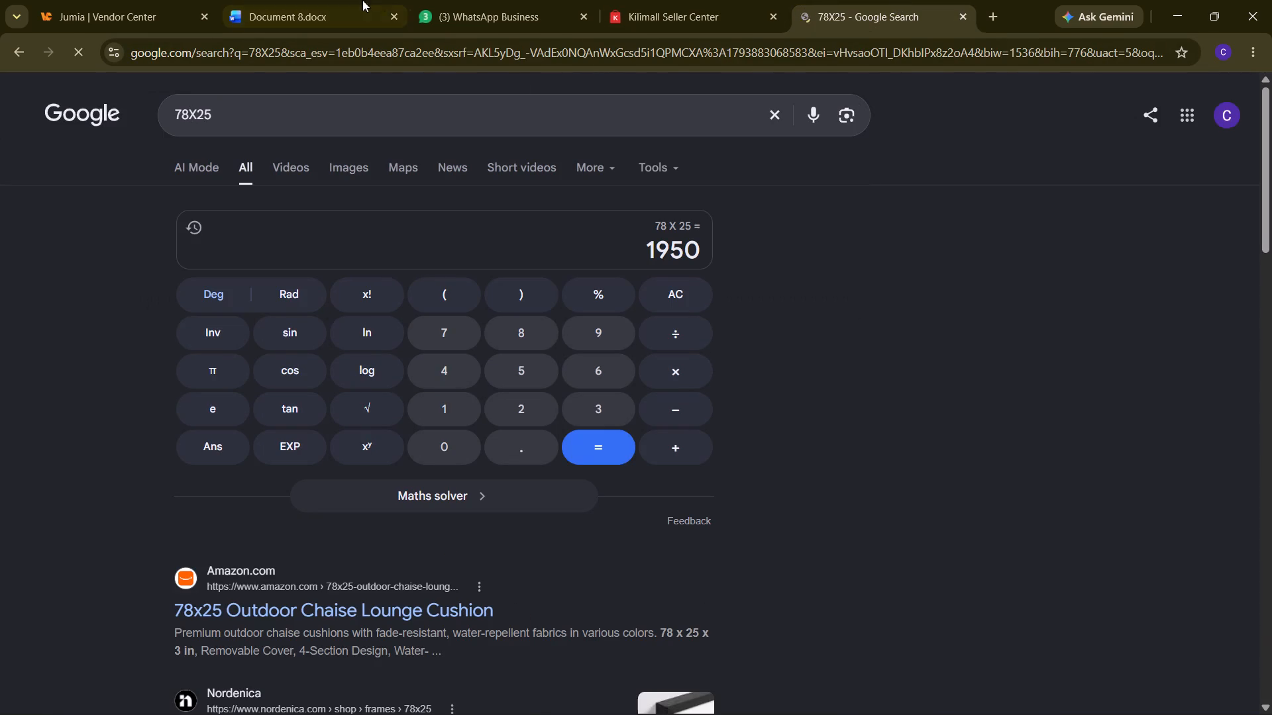
In Document 8, complete the Bermudas "ALL WITH VIDEOS 78X25=" line with the amount 1950 and start a new line below.
{"action": "left_click", "coordinate": [317, 0]}
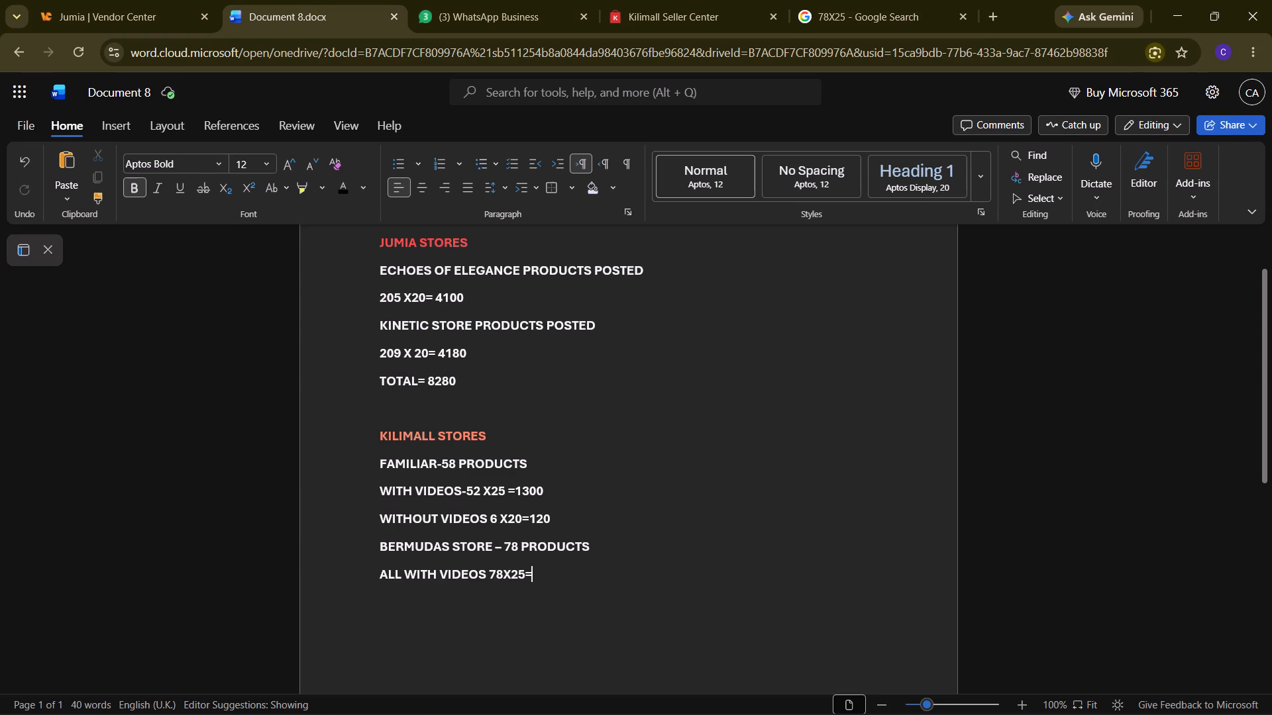
{"action": "key", "text": "space"}
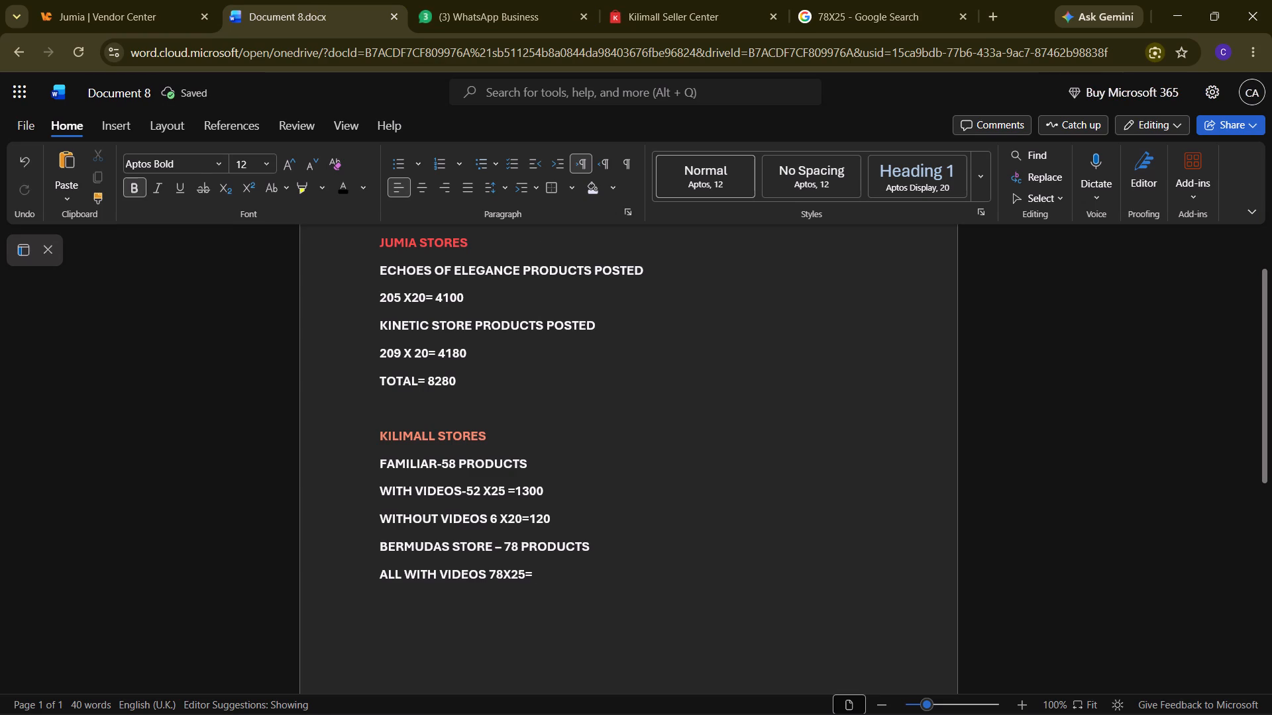
{"action": "key", "text": "1"}
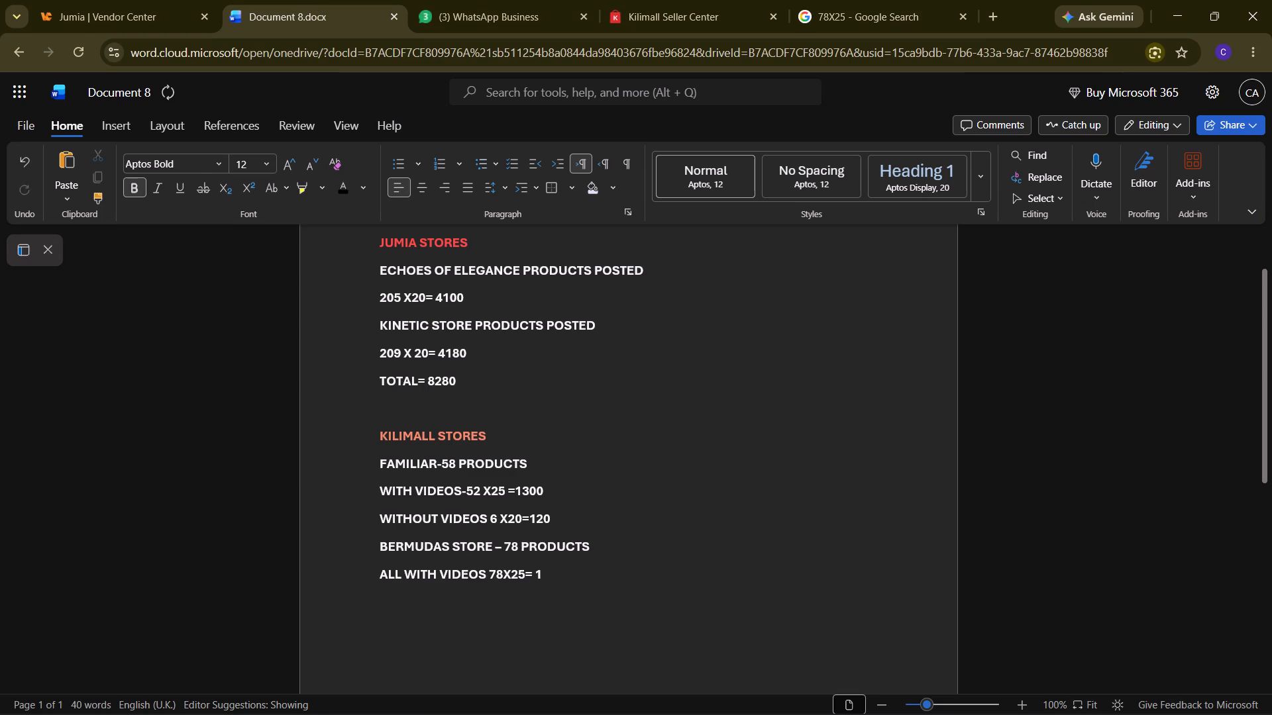
{"action": "type", "text": "950"}
{"action": "key", "text": "Return"}
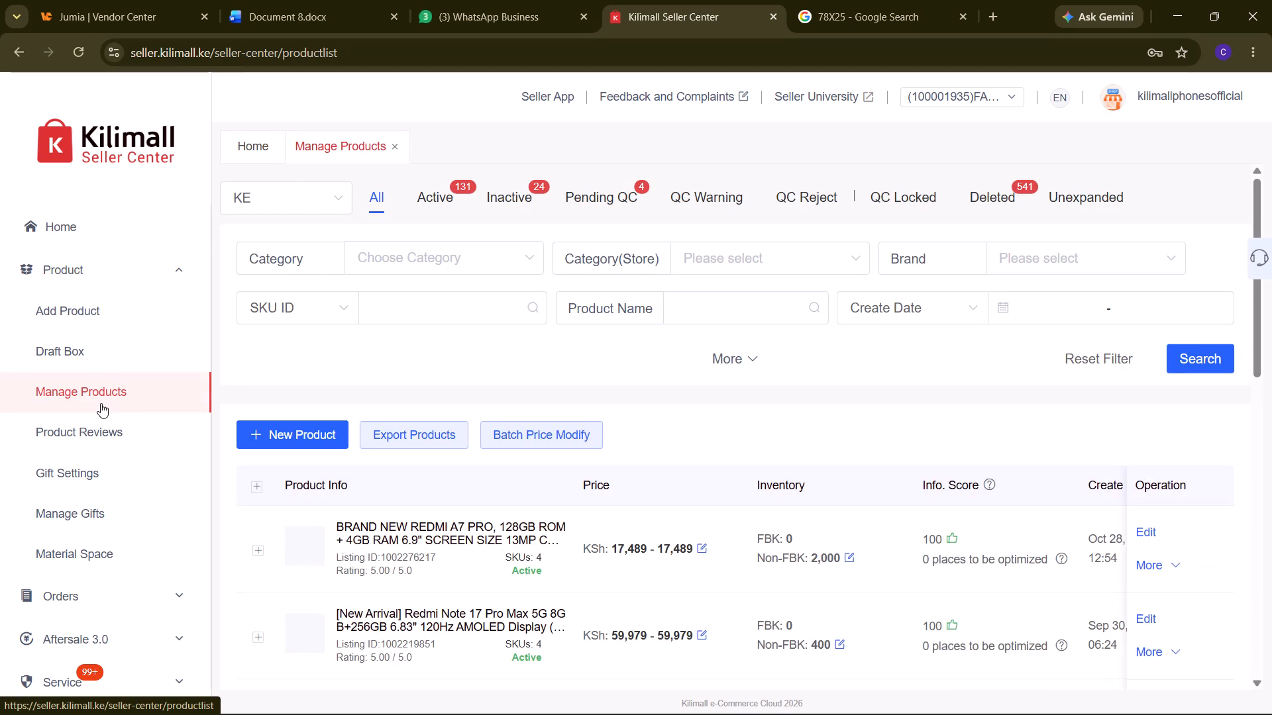
In Kilimall Seller Center, examine the create dates of the kilimallphonesofficial store's listings on the first product page.
{"action": "scroll", "coordinate": [367, 318], "scroll_direction": "down", "scroll_amount": 5}
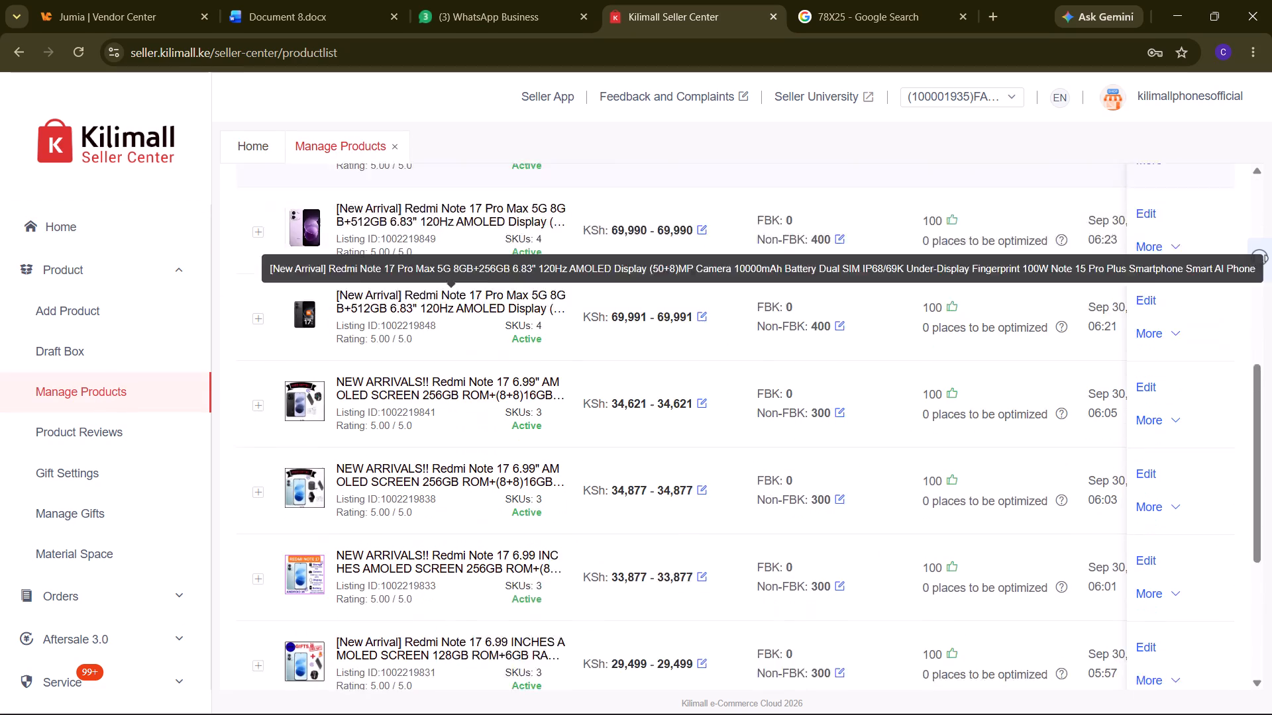
{"action": "scroll", "coordinate": [367, 318], "scroll_direction": "left", "scroll_amount": 3}
{"action": "scroll", "coordinate": [630, 352], "scroll_direction": "up", "scroll_amount": 2}
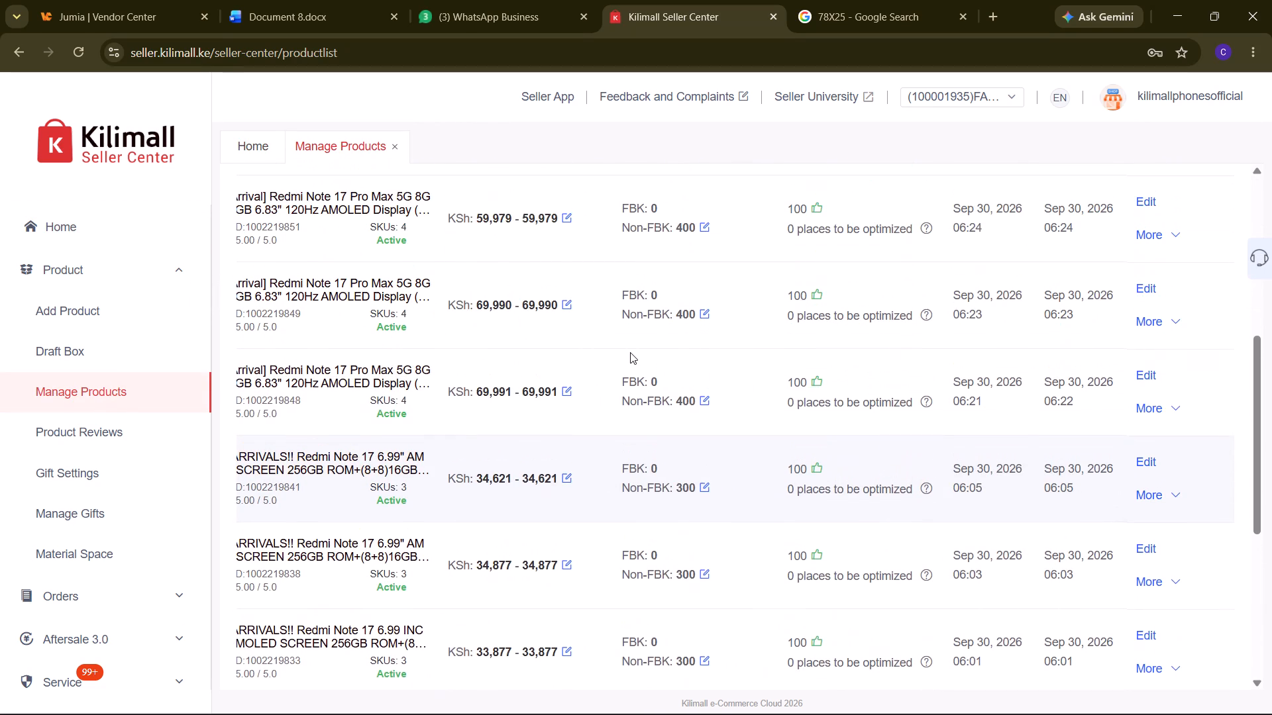
{"action": "scroll", "coordinate": [630, 352], "scroll_direction": "up", "scroll_amount": 3}
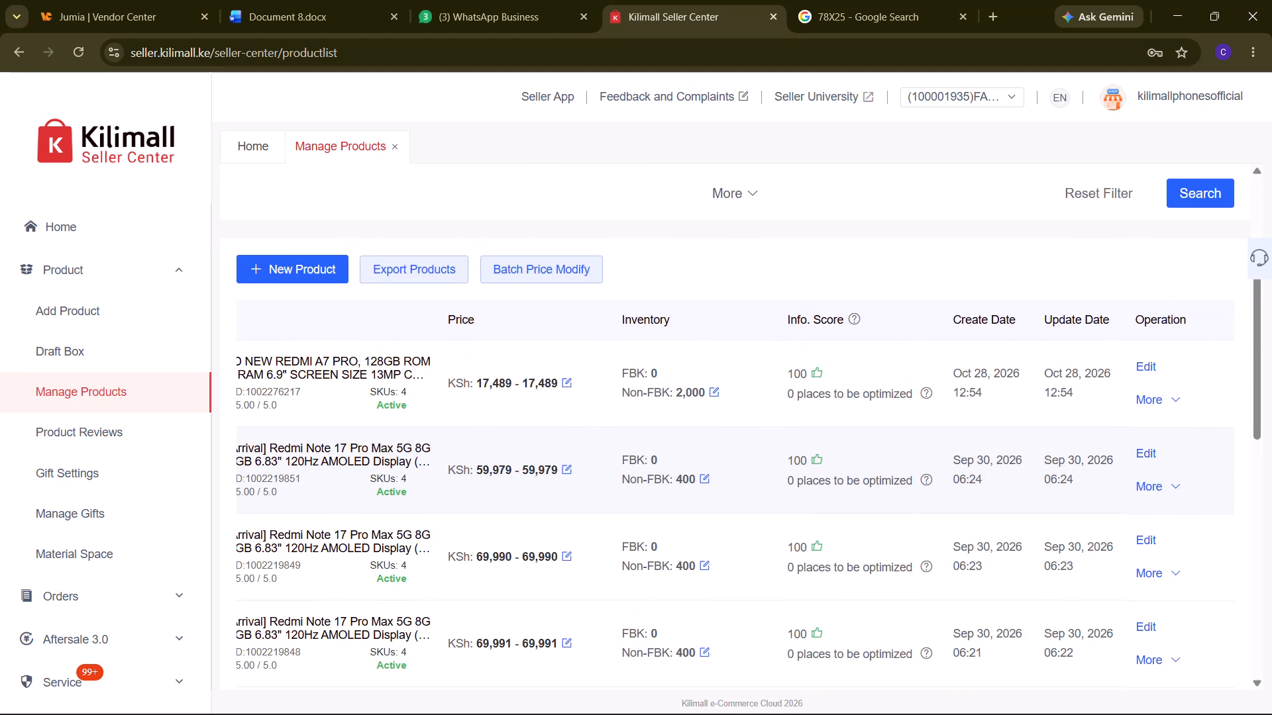
{"action": "scroll", "coordinate": [630, 352], "scroll_direction": "up", "scroll_amount": 1}
{"action": "scroll", "coordinate": [633, 336], "scroll_direction": "right", "scroll_amount": 2}
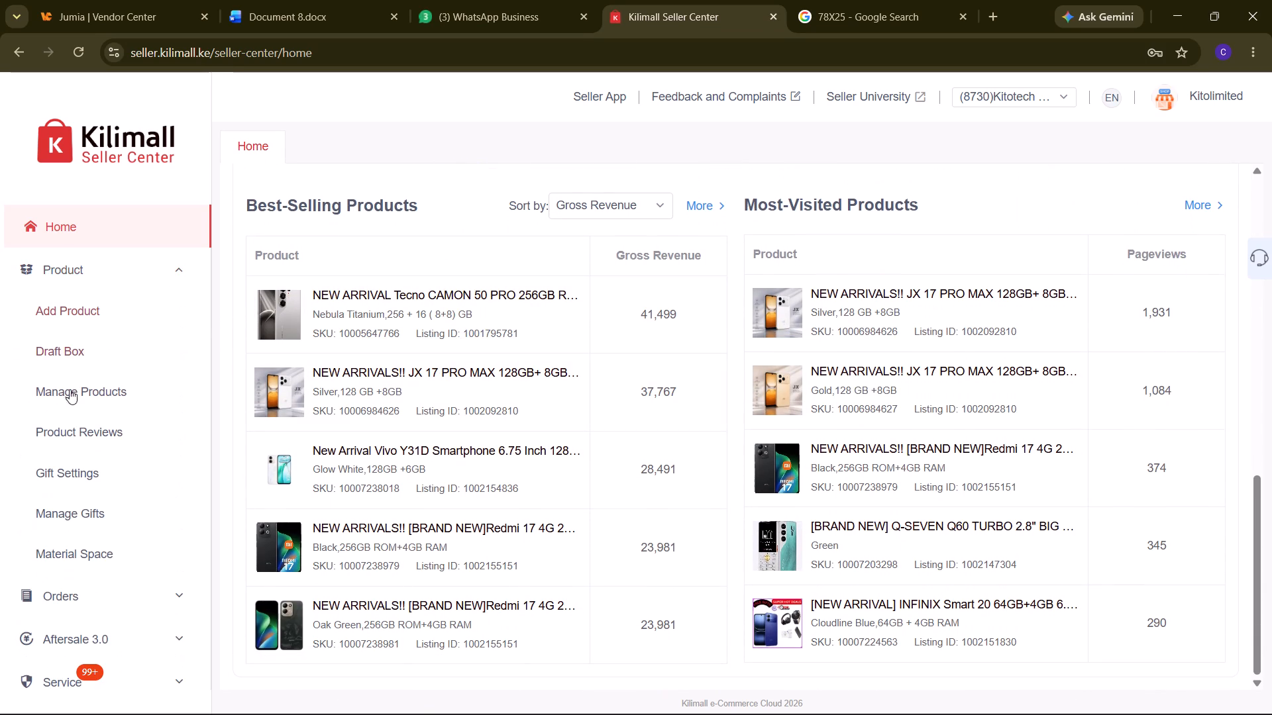
Open the Kitotech store's product management list and examine the listings' create dates on page 1, continuing to page 2.
{"action": "left_click", "coordinate": [66, 399]}
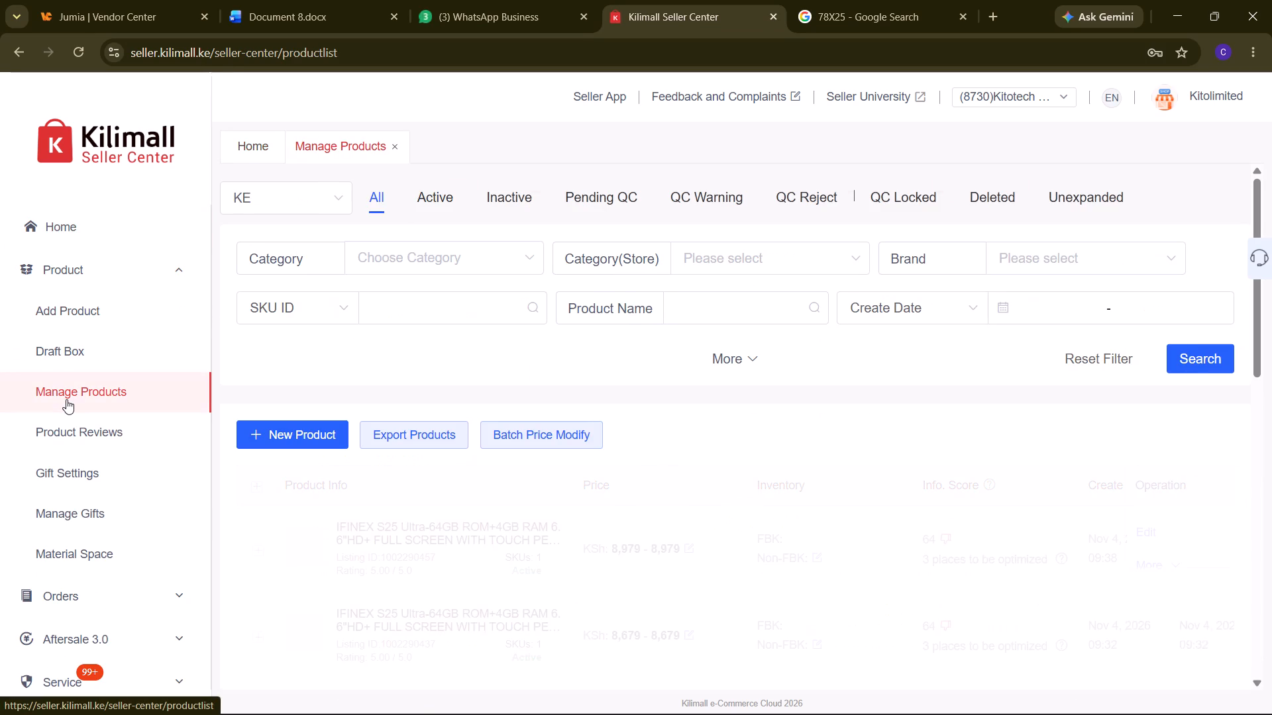
{"action": "scroll", "coordinate": [456, 383], "scroll_direction": "down", "scroll_amount": 4}
{"action": "scroll", "coordinate": [456, 383], "scroll_direction": "left", "scroll_amount": 4}
{"action": "scroll", "coordinate": [456, 383], "scroll_direction": "down", "scroll_amount": 7}
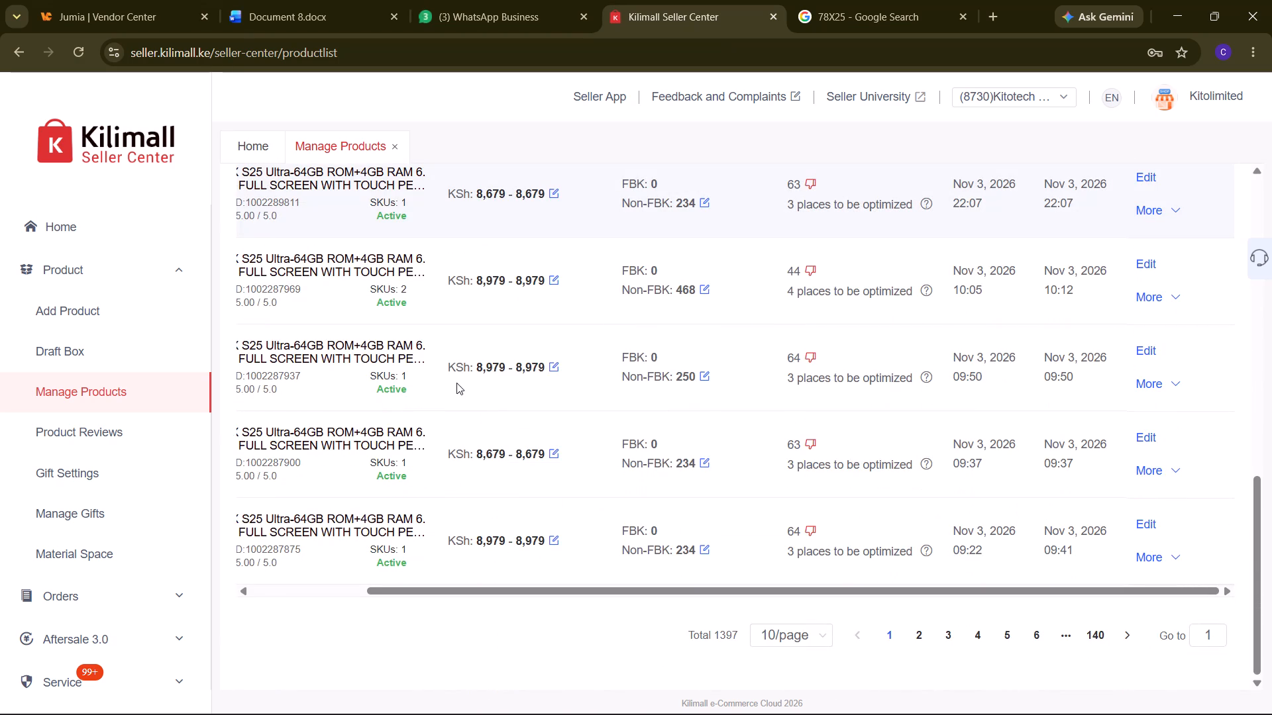
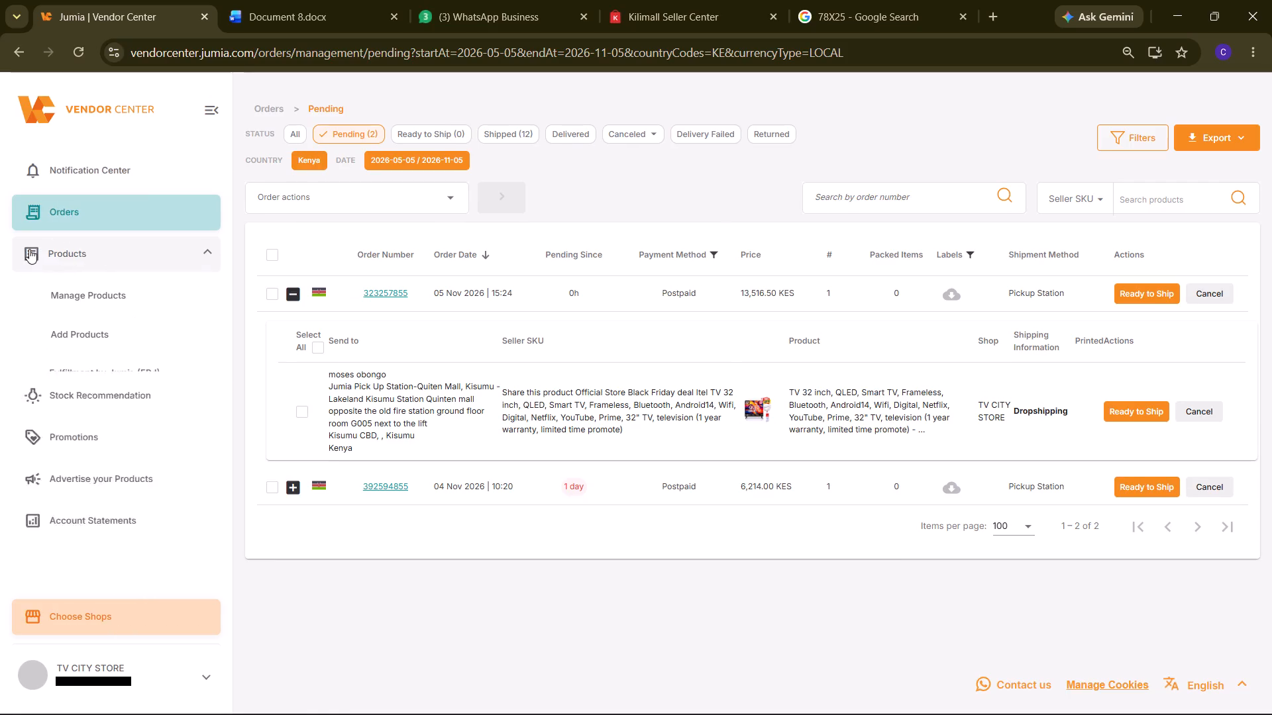
{"action": "left_click", "coordinate": [77, 290]}
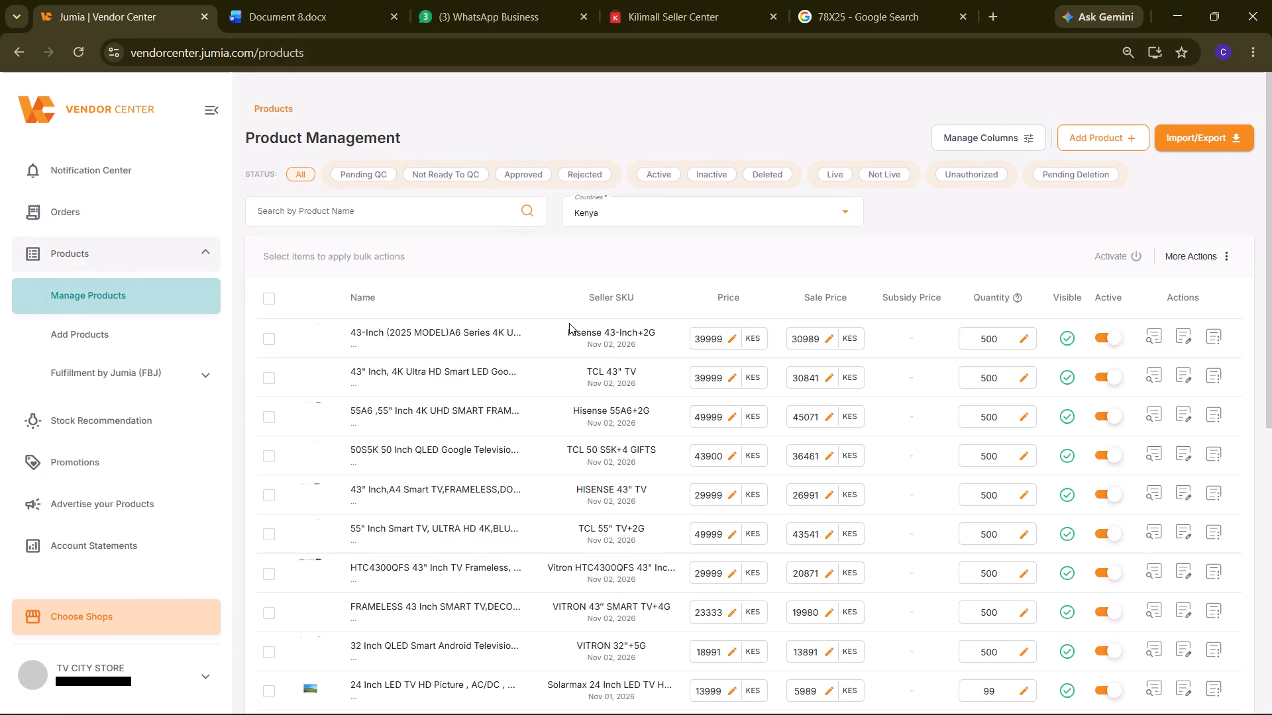
{"action": "scroll", "coordinate": [569, 323], "scroll_direction": "down", "scroll_amount": 2}
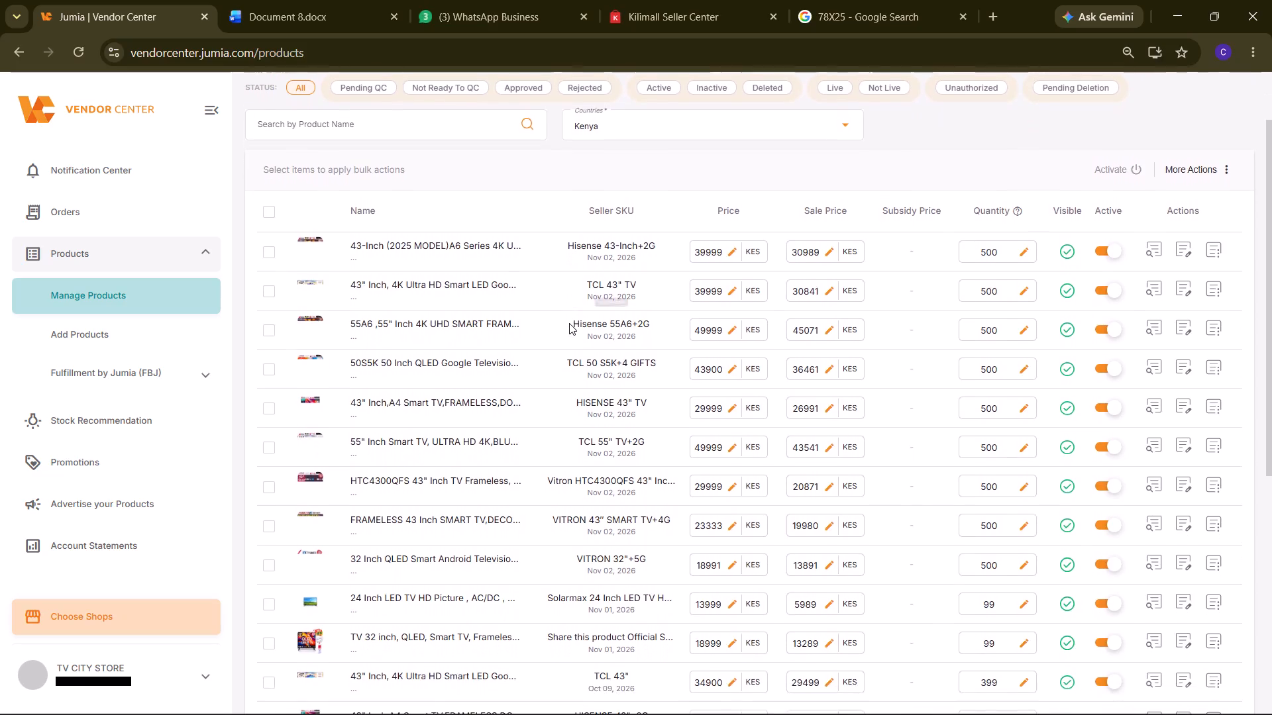
{"action": "scroll", "coordinate": [569, 323], "scroll_direction": "down", "scroll_amount": 5}
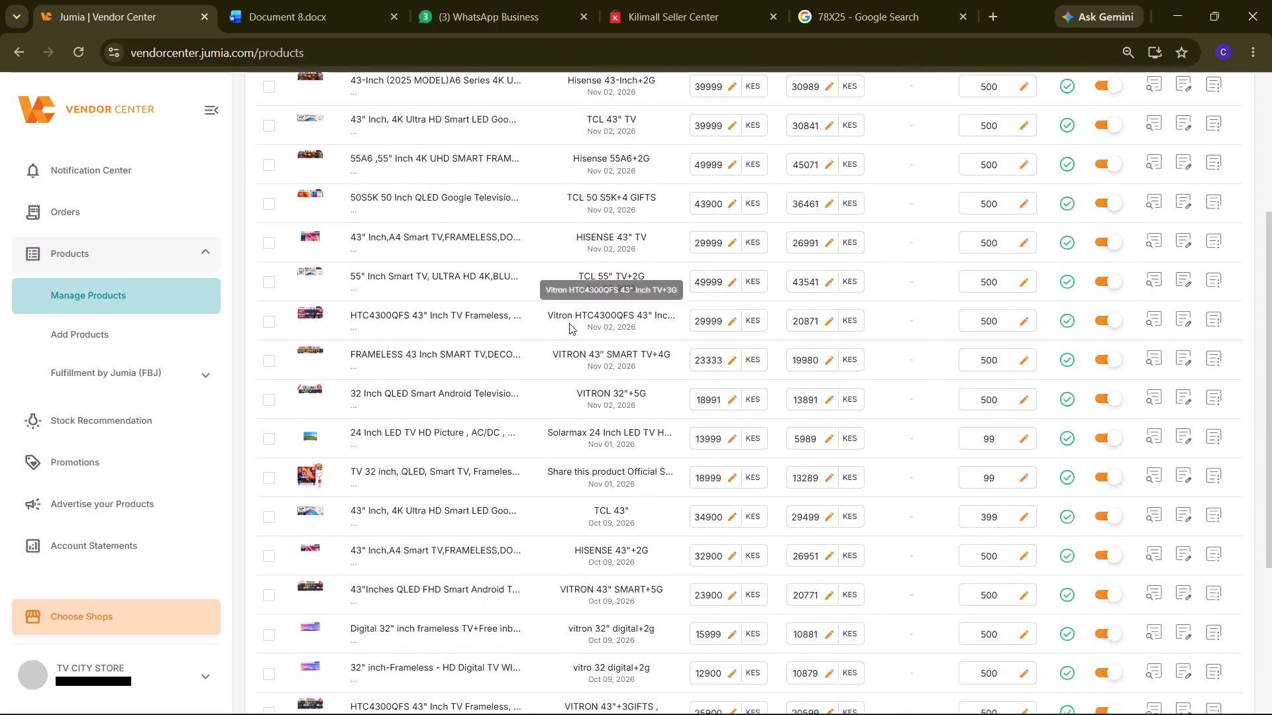
{"action": "scroll", "coordinate": [569, 323], "scroll_direction": "down", "scroll_amount": 1}
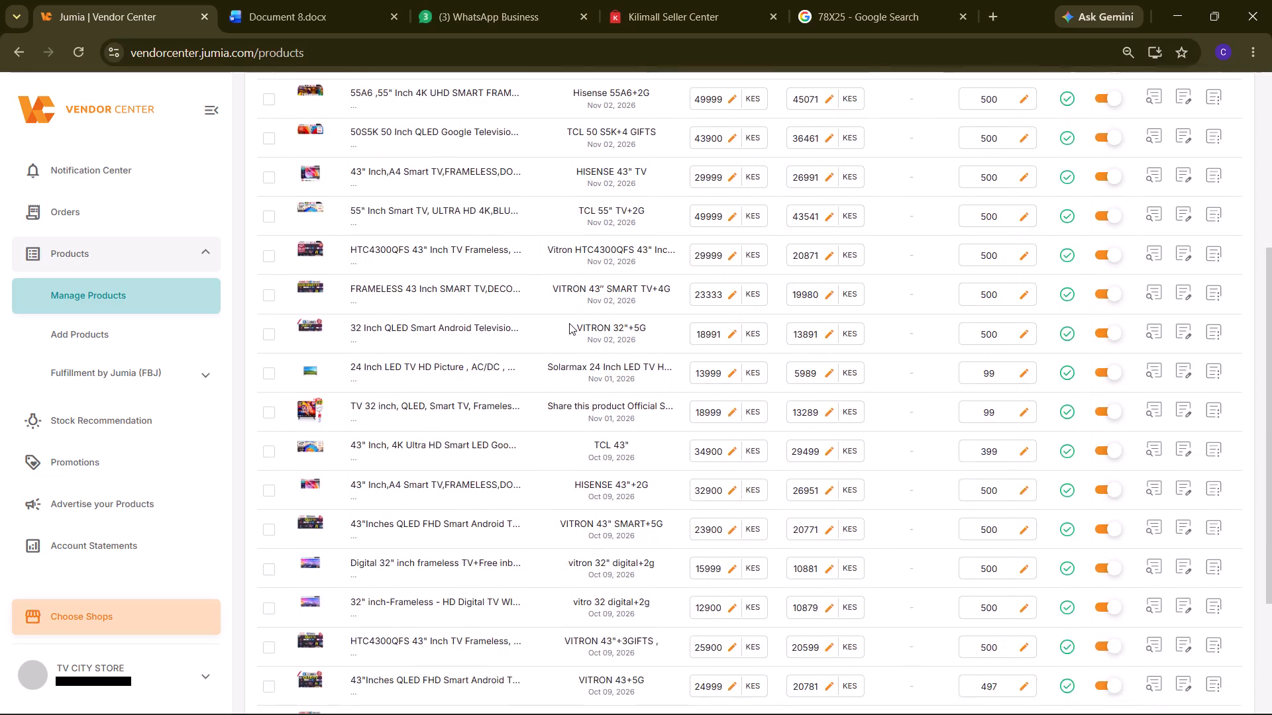
{"action": "scroll", "coordinate": [569, 323], "scroll_direction": "down", "scroll_amount": 2}
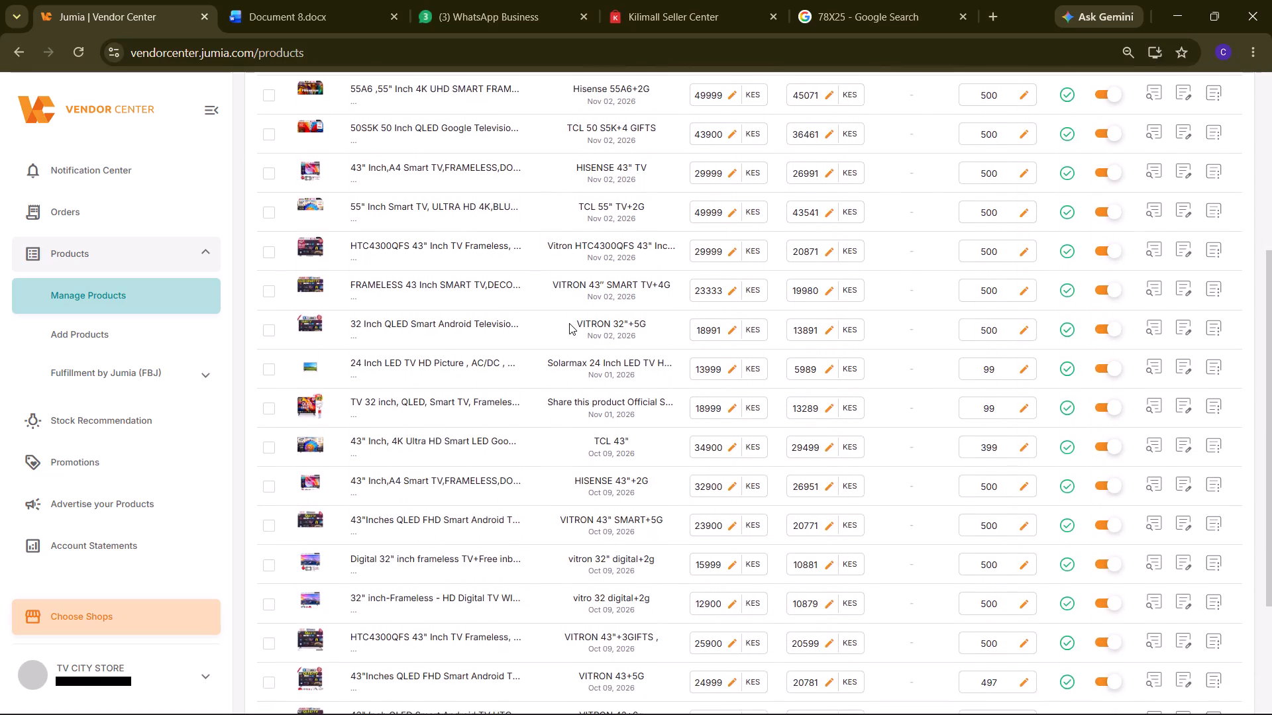
{"action": "scroll", "coordinate": [569, 323], "scroll_direction": "down", "scroll_amount": 1}
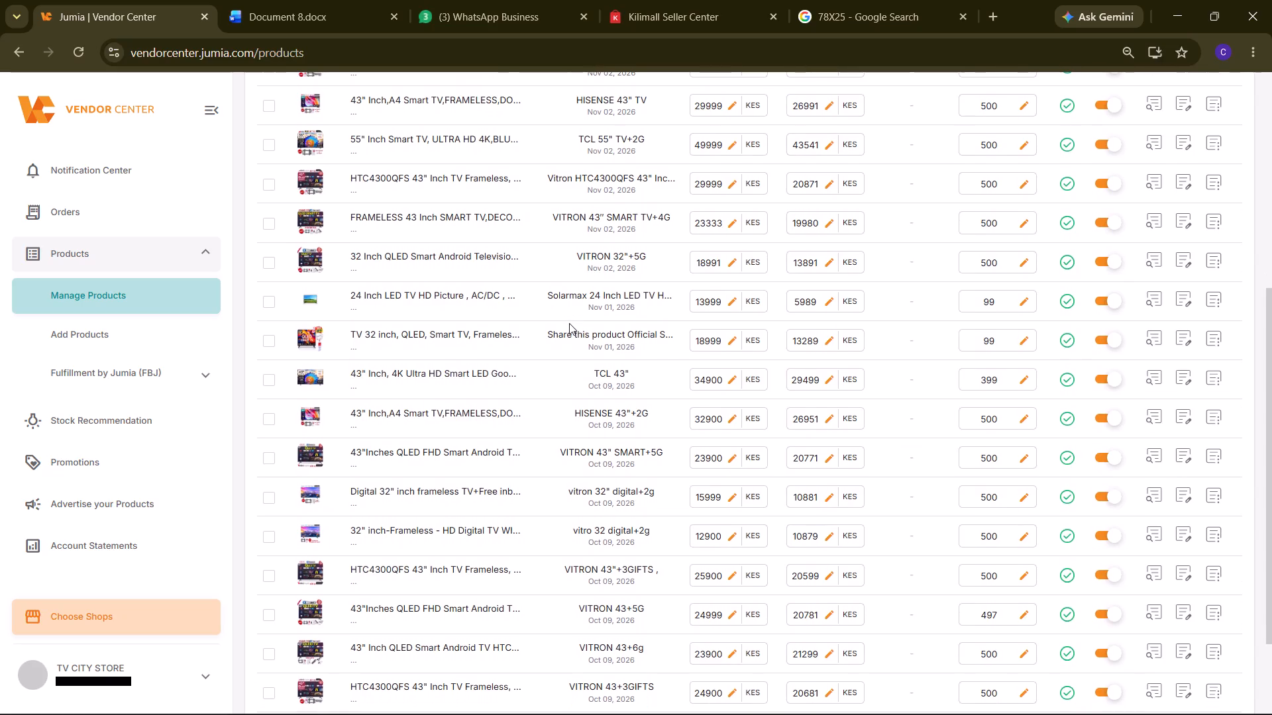
{"action": "scroll", "coordinate": [569, 323], "scroll_direction": "up", "scroll_amount": 3}
{"action": "scroll", "coordinate": [569, 323], "scroll_direction": "down", "scroll_amount": 1}
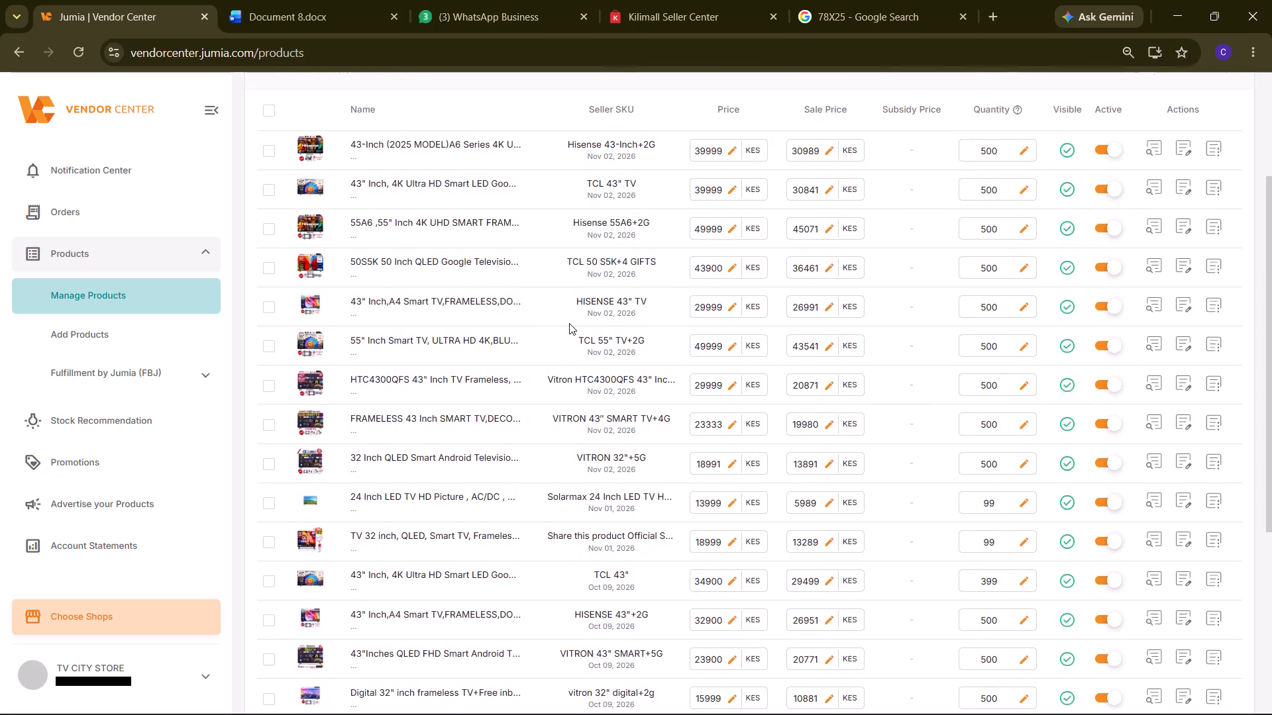
{"action": "scroll", "coordinate": [569, 323], "scroll_direction": "down", "scroll_amount": 3}
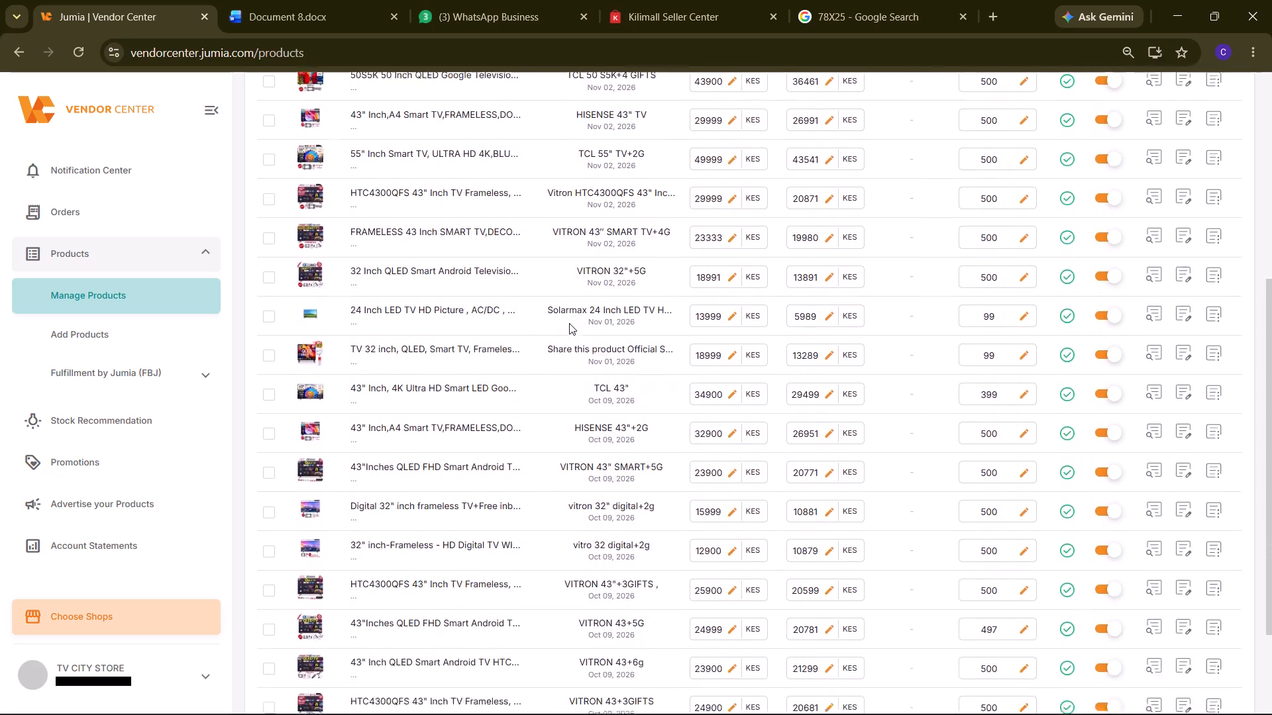
{"action": "scroll", "coordinate": [569, 323], "scroll_direction": "down", "scroll_amount": 1}
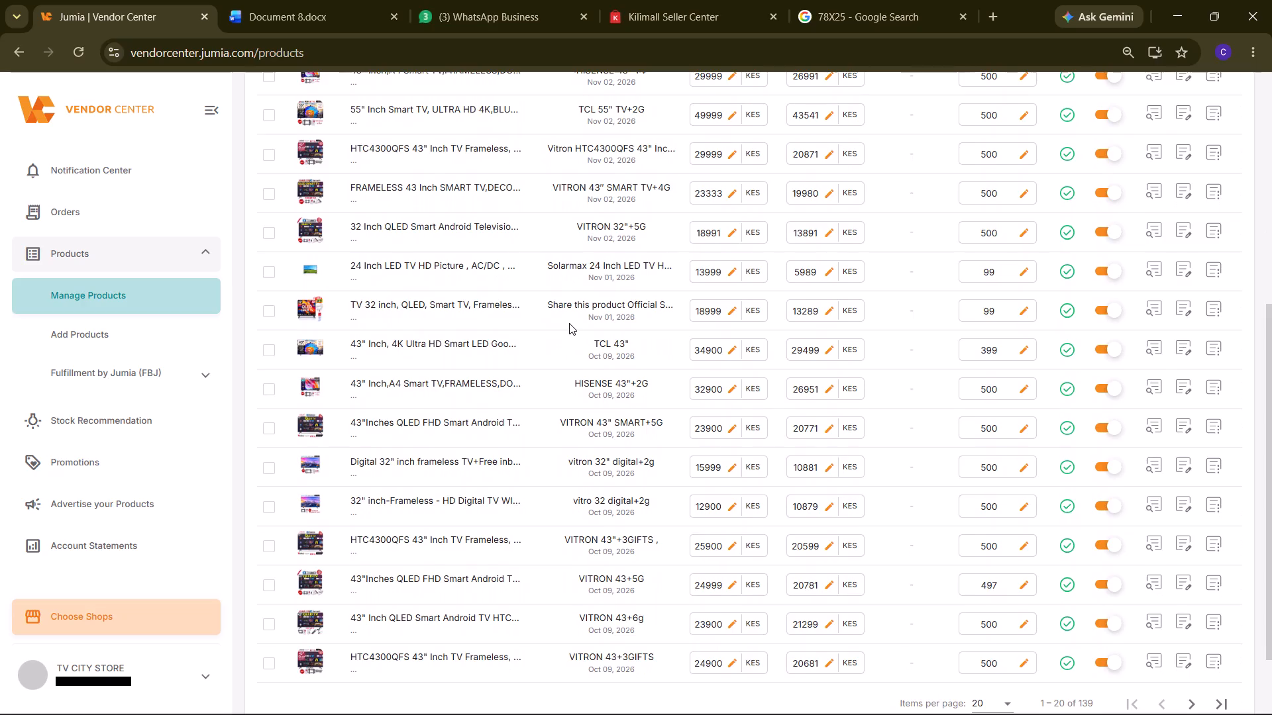
{"action": "scroll", "coordinate": [569, 323], "scroll_direction": "down", "scroll_amount": 3}
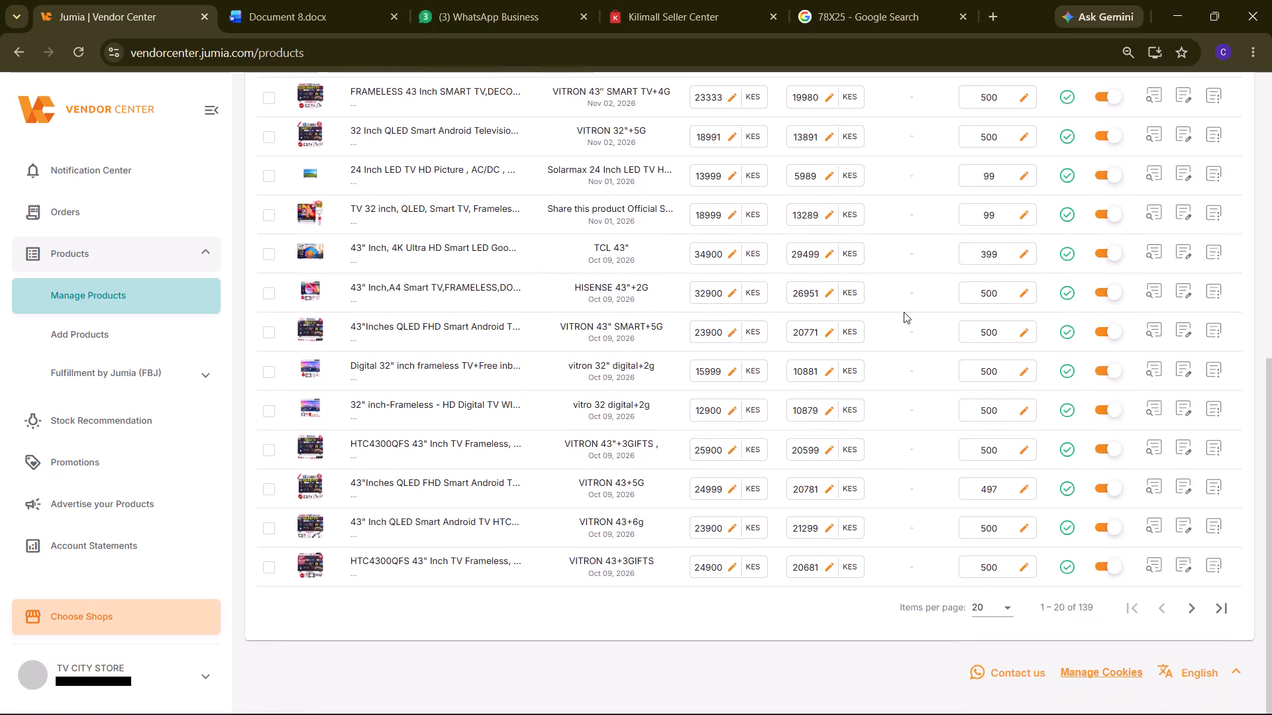
{"action": "scroll", "coordinate": [941, 311], "scroll_direction": "up", "scroll_amount": 6}
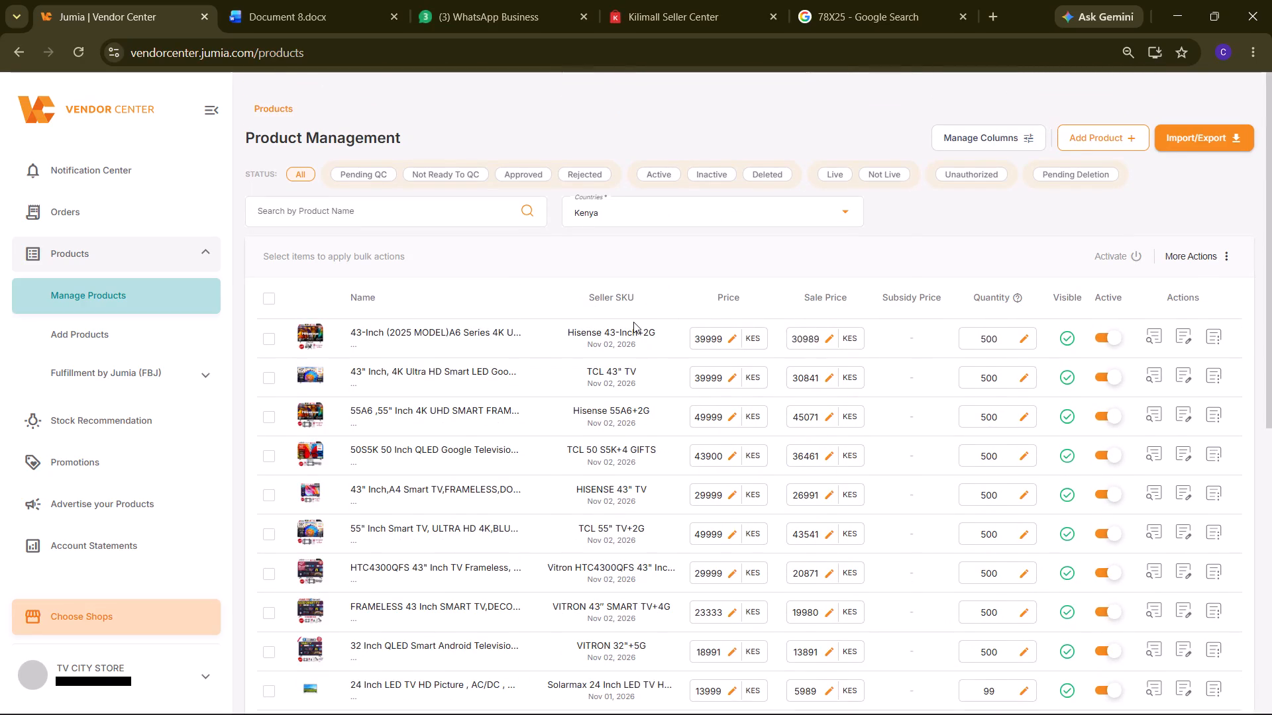
{"action": "scroll", "coordinate": [633, 322], "scroll_direction": "down", "scroll_amount": 1}
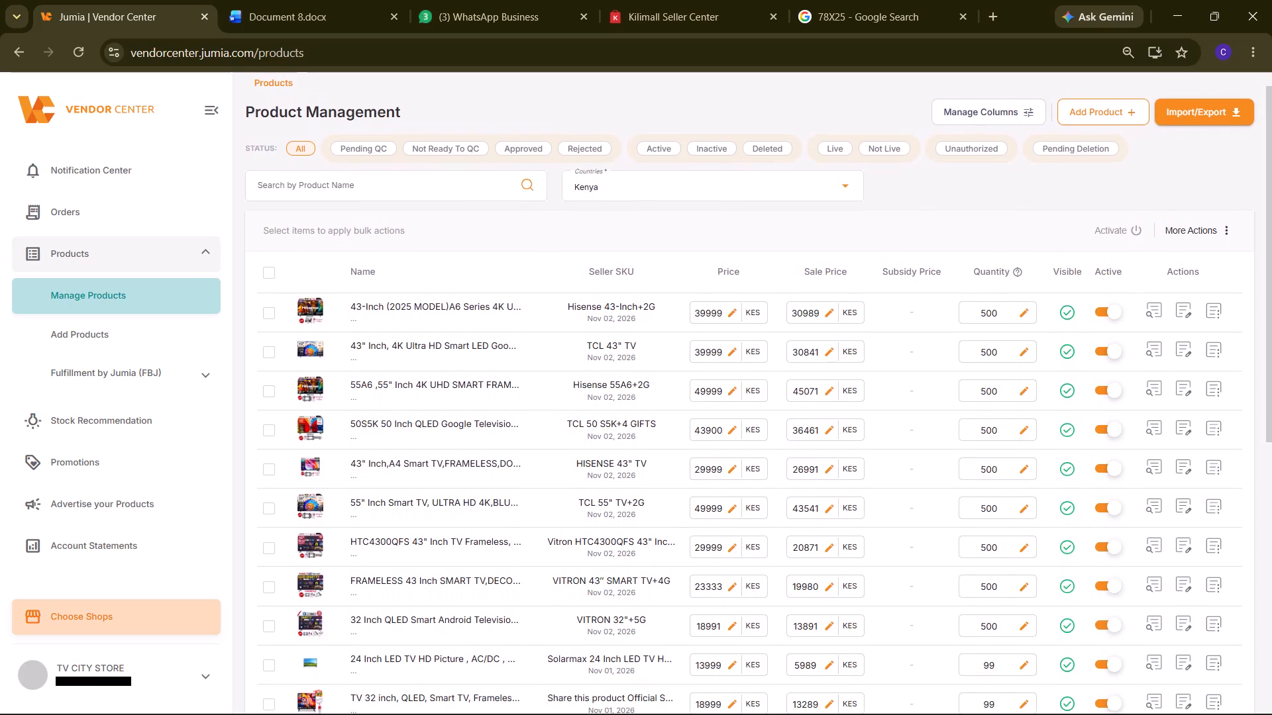
Search TV City Store's products by product name for 22.
{"action": "left_click", "coordinate": [406, 174]}
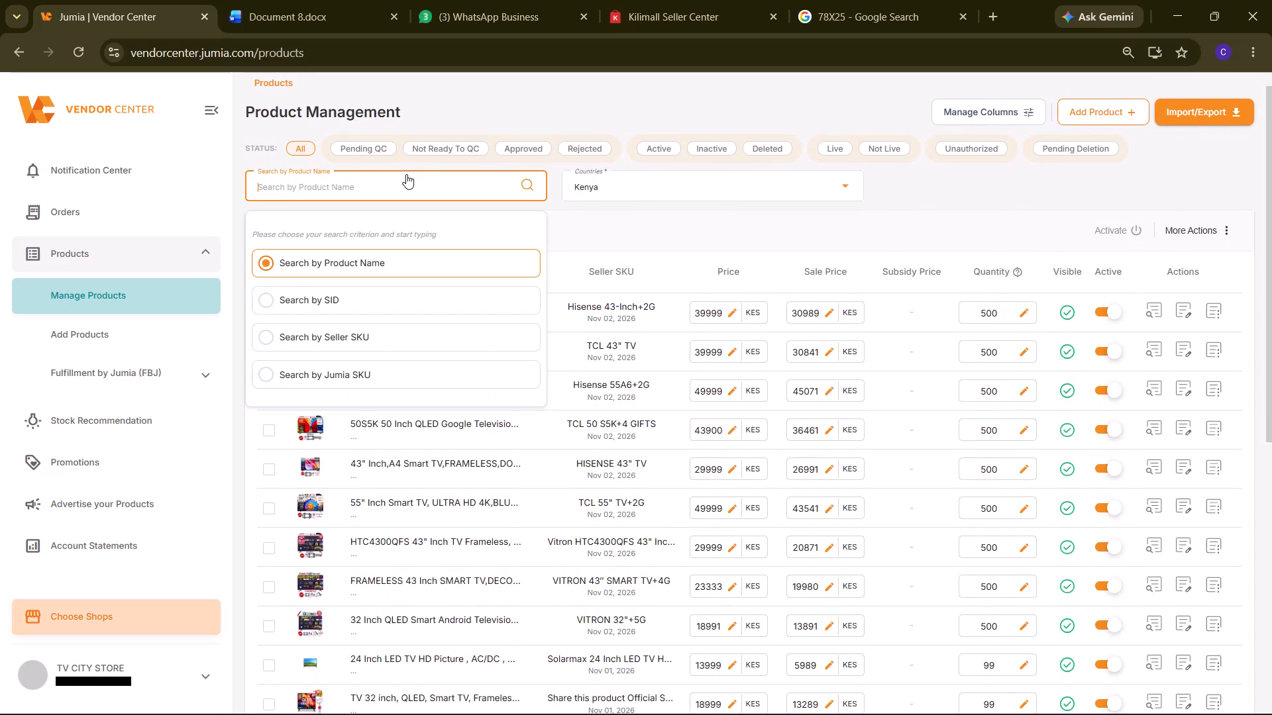
{"action": "type", "text": "22"}
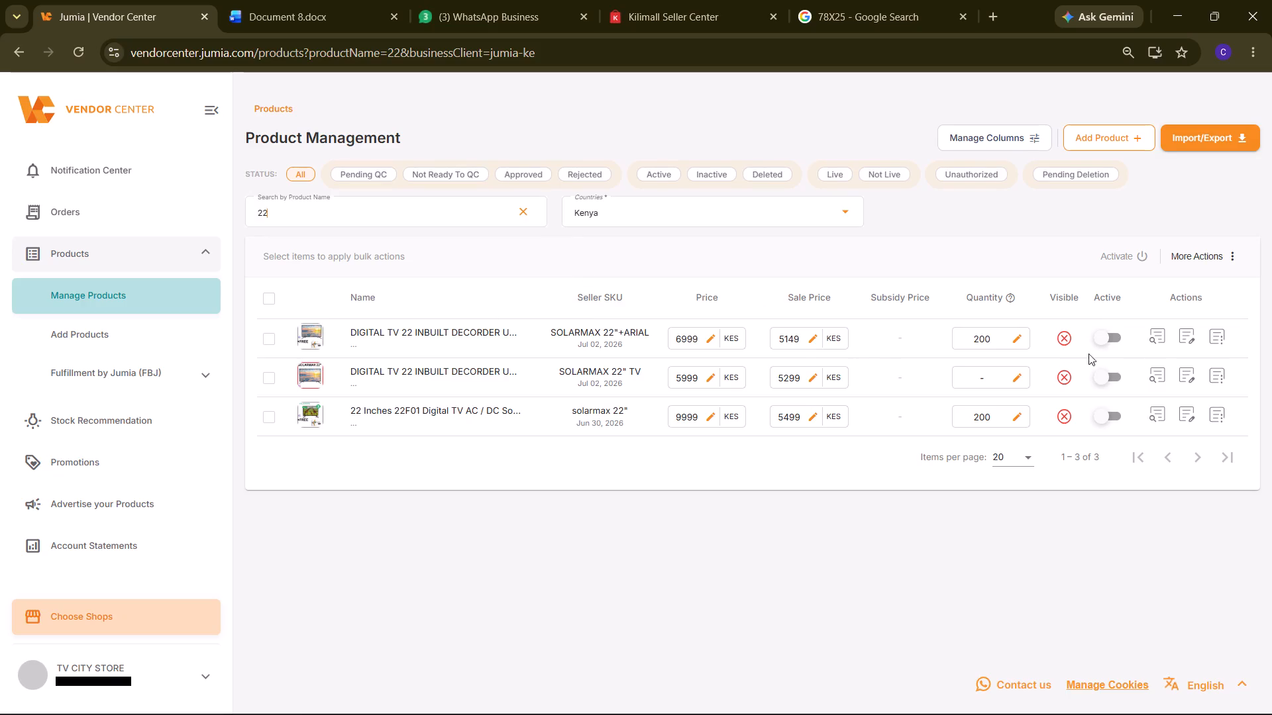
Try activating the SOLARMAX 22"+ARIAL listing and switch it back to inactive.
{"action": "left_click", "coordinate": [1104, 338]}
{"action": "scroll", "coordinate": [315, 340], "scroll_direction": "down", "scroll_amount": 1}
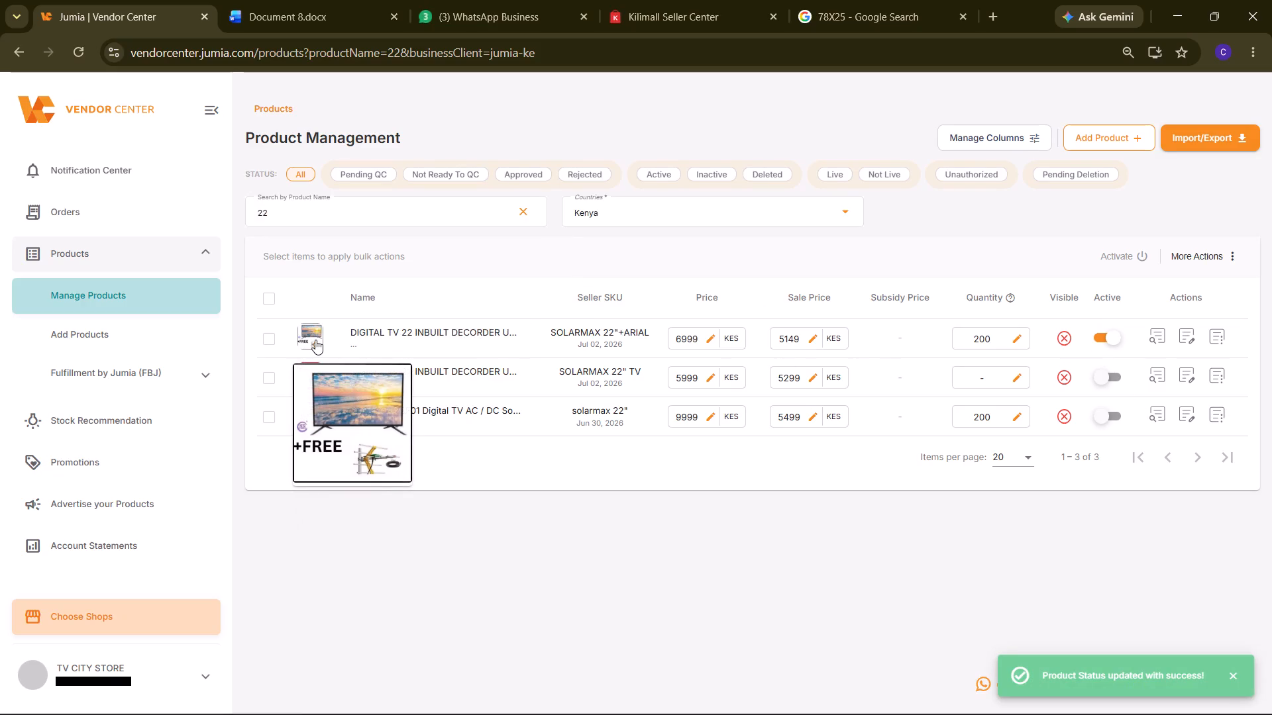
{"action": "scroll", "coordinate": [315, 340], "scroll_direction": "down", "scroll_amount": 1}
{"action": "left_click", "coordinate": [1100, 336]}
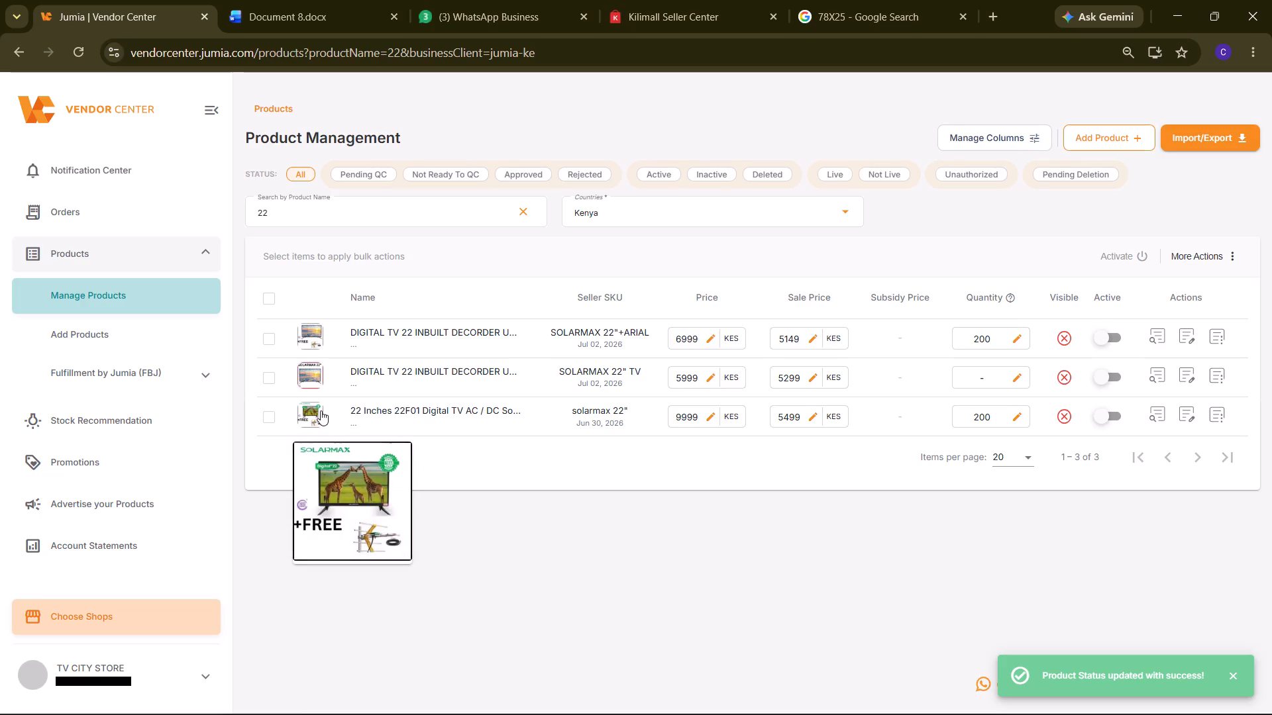
Activate the SOLARMAX 22" TV listing and set its quantity to 500.
{"action": "left_click", "coordinate": [1120, 373]}
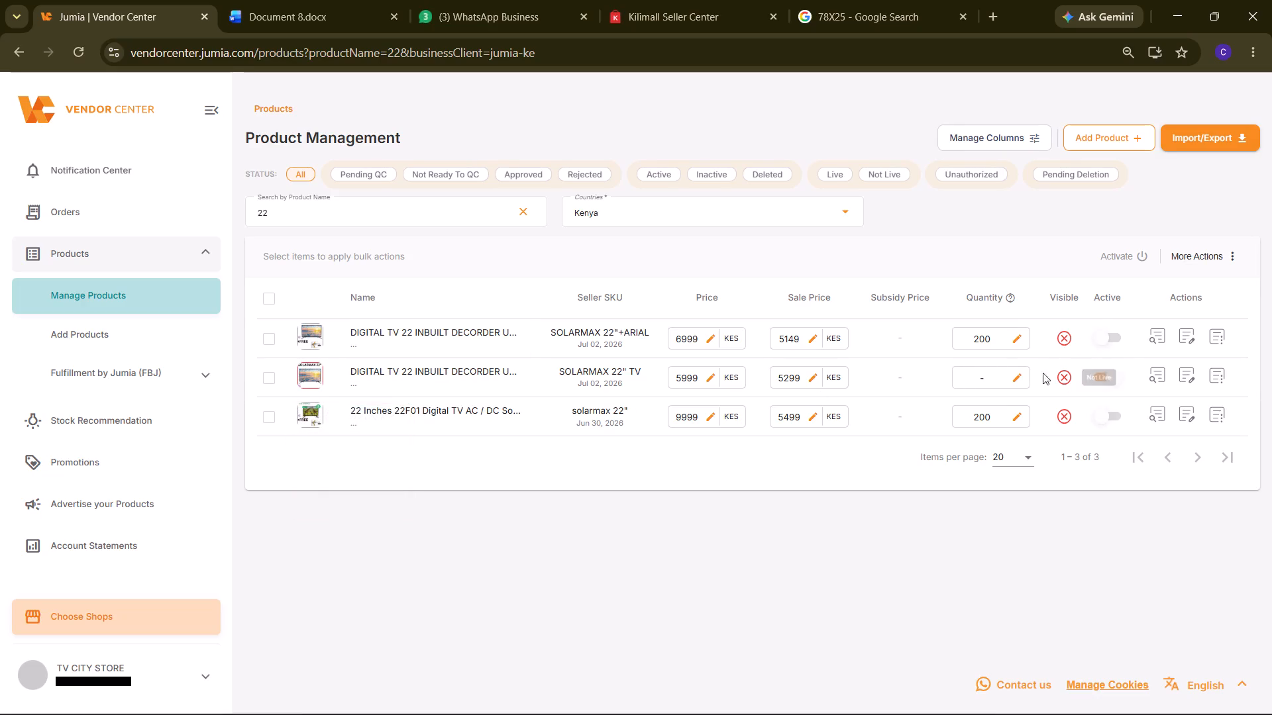
{"action": "left_click", "coordinate": [1017, 373]}
{"action": "type", "text": "500"}
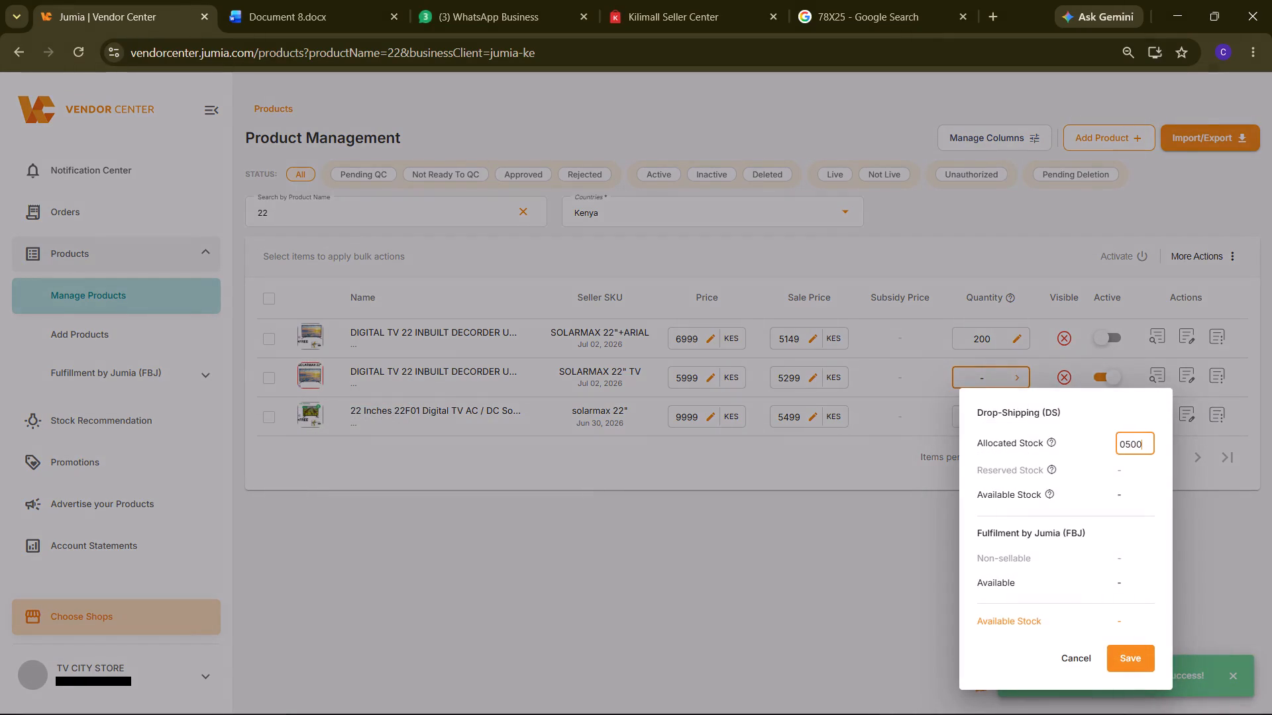
Save the allocated drop-shipping stock of 500 for the SOLARMAX 22" TV listing.
{"action": "left_click", "coordinate": [1139, 654]}
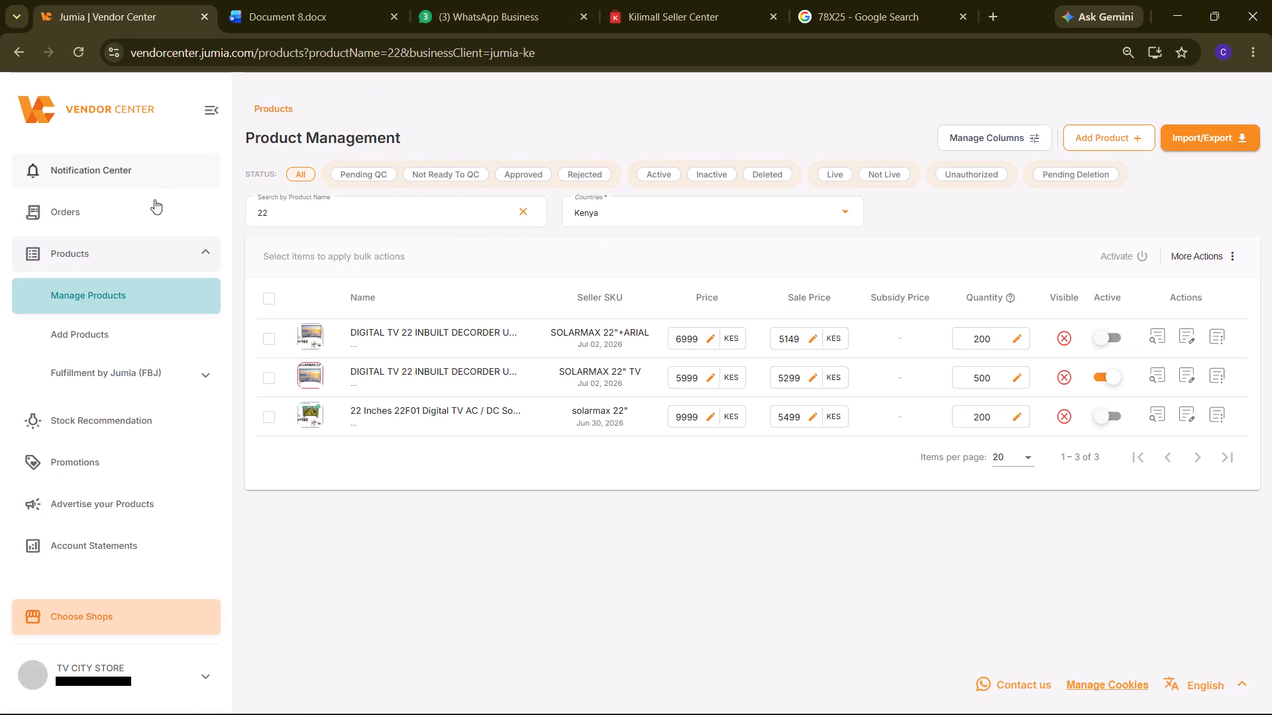
Clear the product name search and open page 2 of TV City Store's listings to check their dates.
{"action": "left_click", "coordinate": [529, 207]}
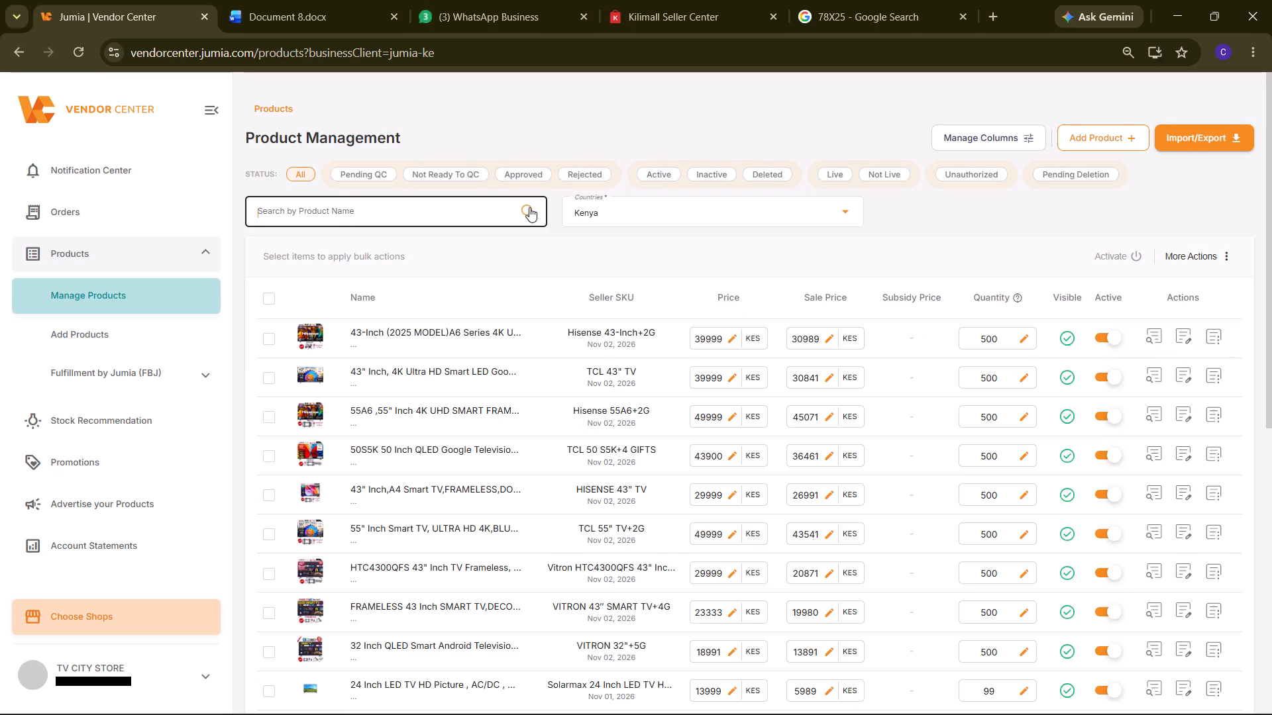
{"action": "scroll", "coordinate": [769, 312], "scroll_direction": "down", "scroll_amount": 4}
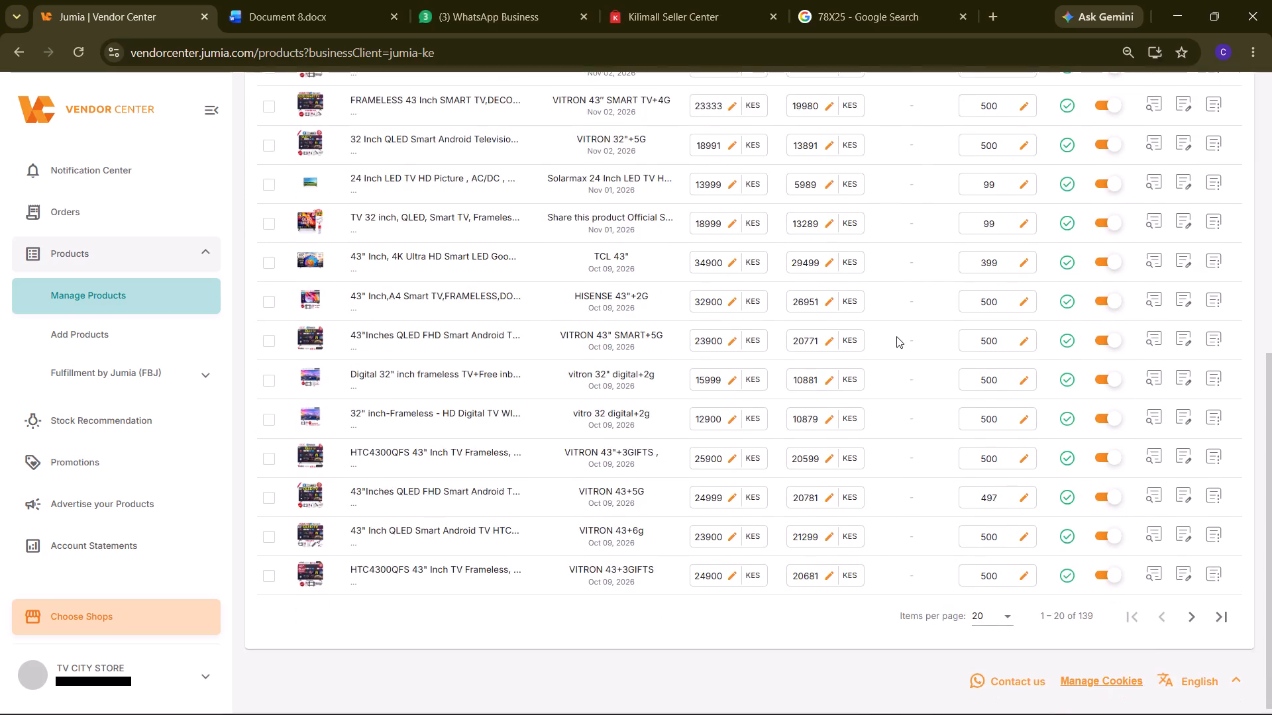
{"action": "scroll", "coordinate": [896, 336], "scroll_direction": "down", "scroll_amount": 2}
{"action": "left_click", "coordinate": [1194, 612]}
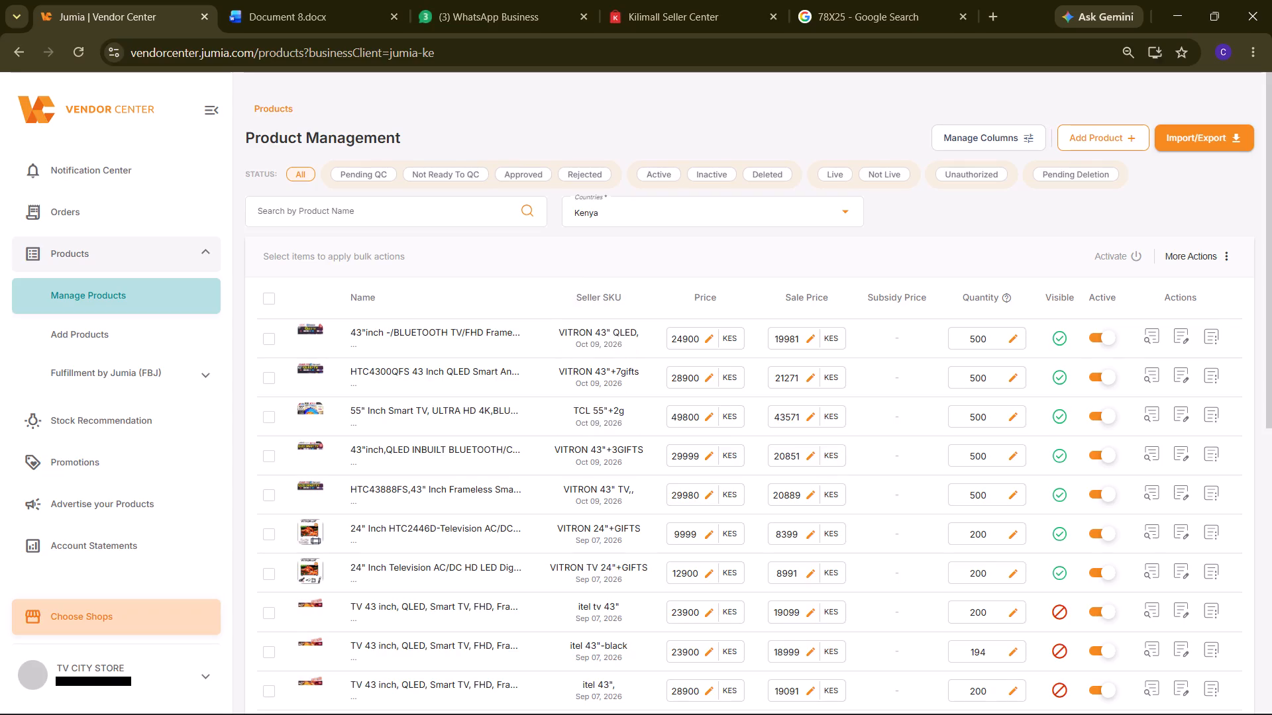
In Document 8, add a "TV STORE" heading in Orange, Accent 2, Darker 25% below the Jumia total, followed by a new line.
{"action": "left_click", "coordinate": [664, 0]}
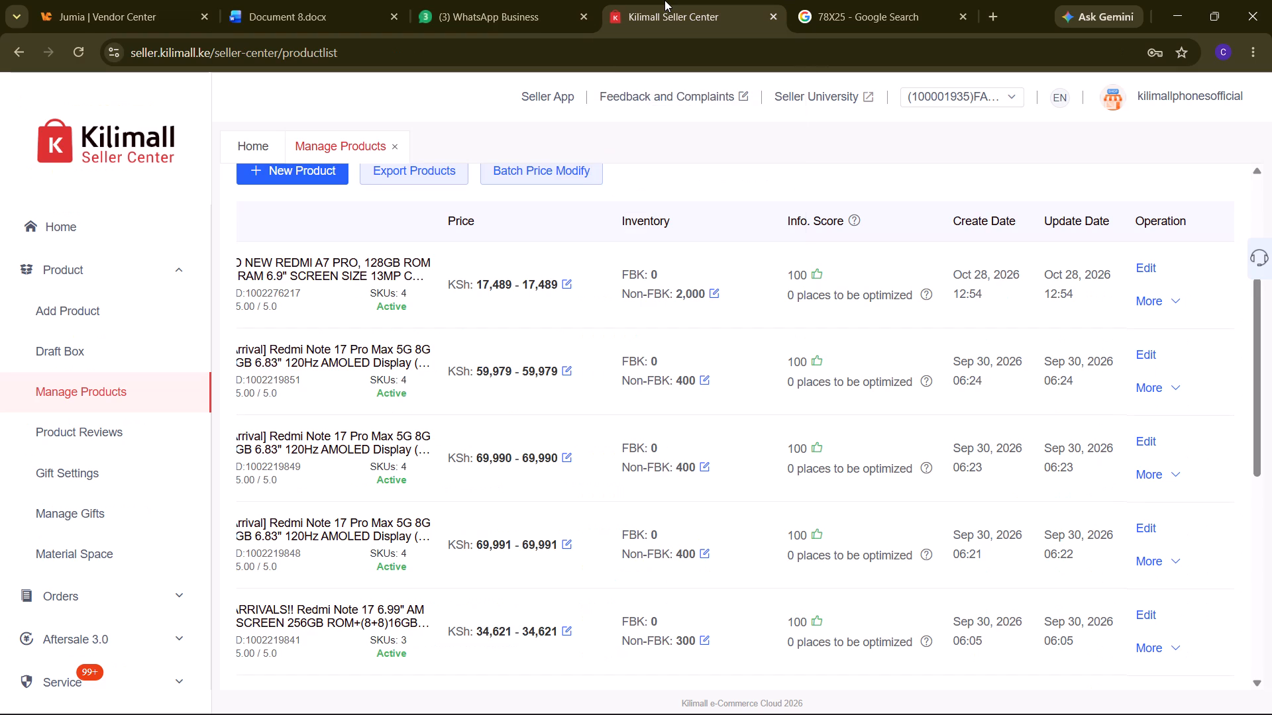
{"action": "left_click", "coordinate": [347, 3]}
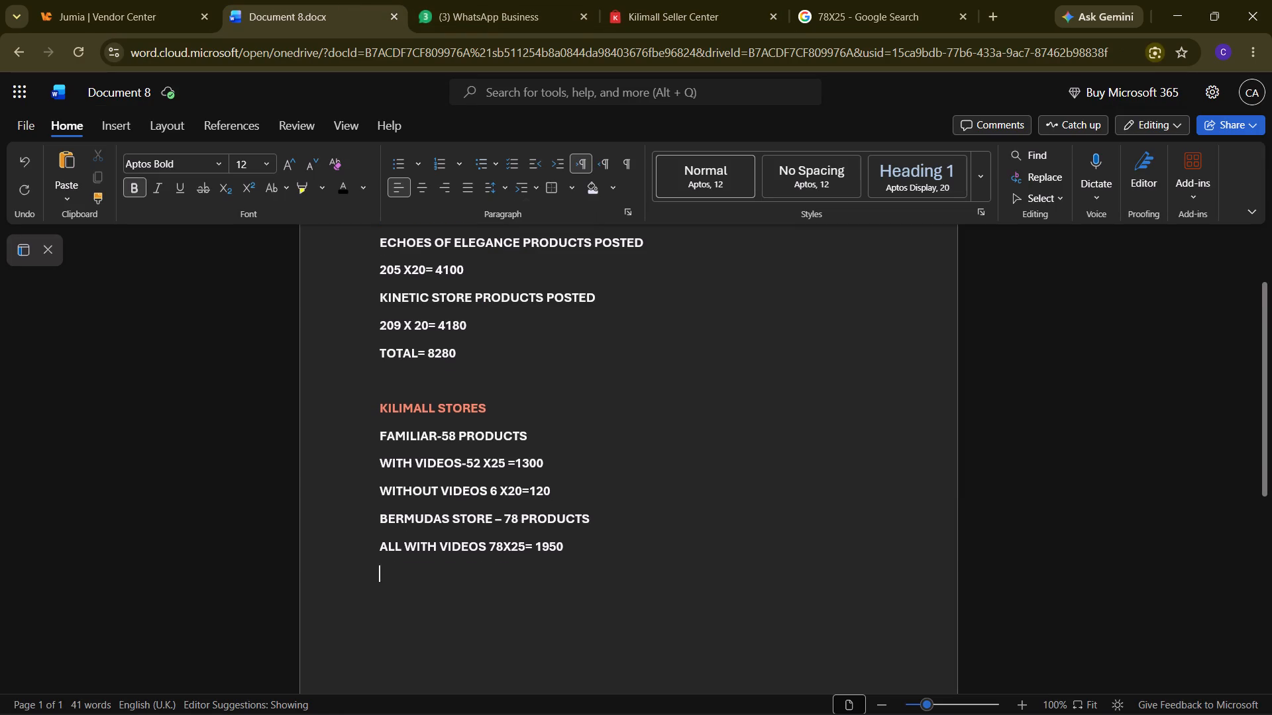
{"action": "left_click", "coordinate": [480, 394]}
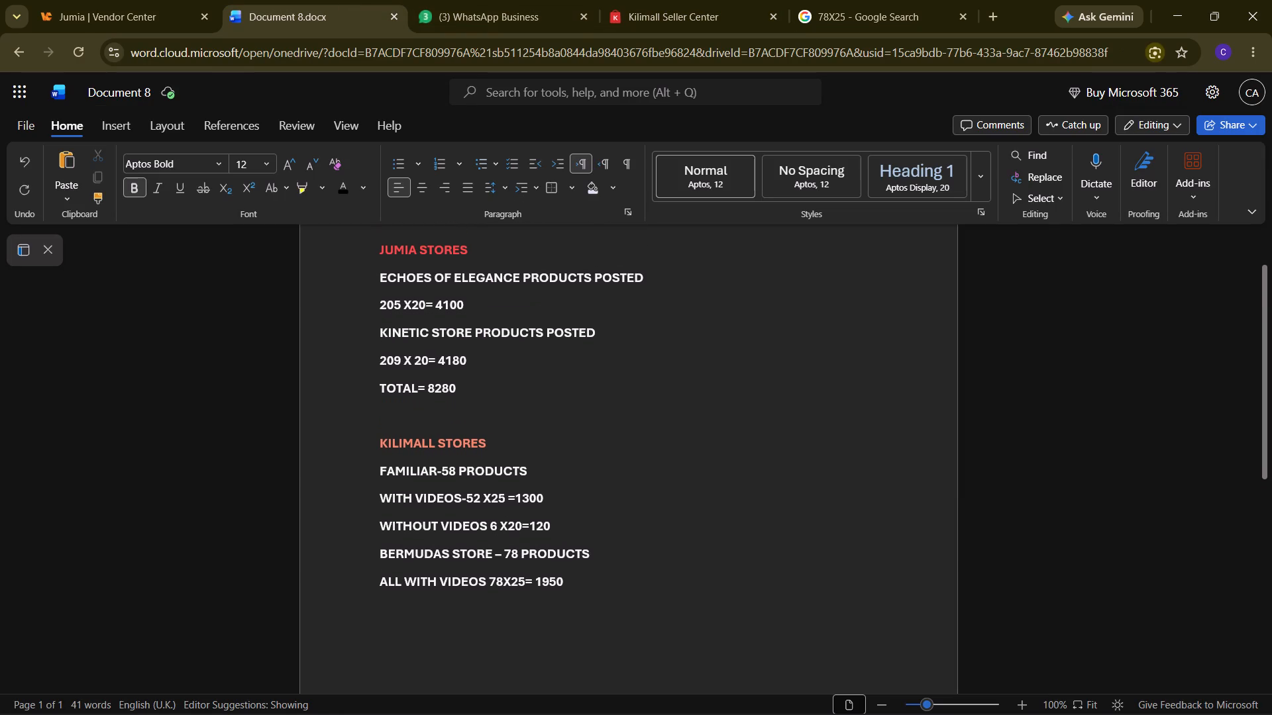
{"action": "key", "text": "Return"}
{"action": "key", "text": "t"}
{"action": "key", "text": "BackSpace"}
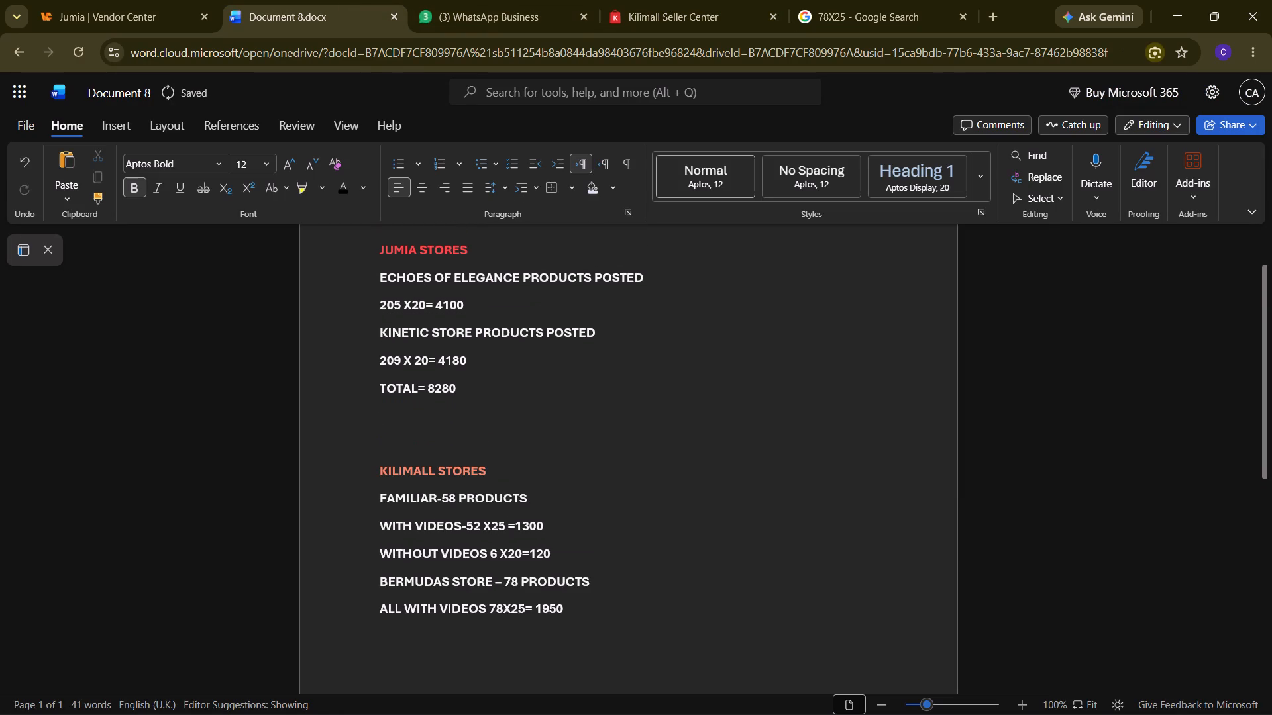
{"action": "left_click", "coordinate": [354, 185]}
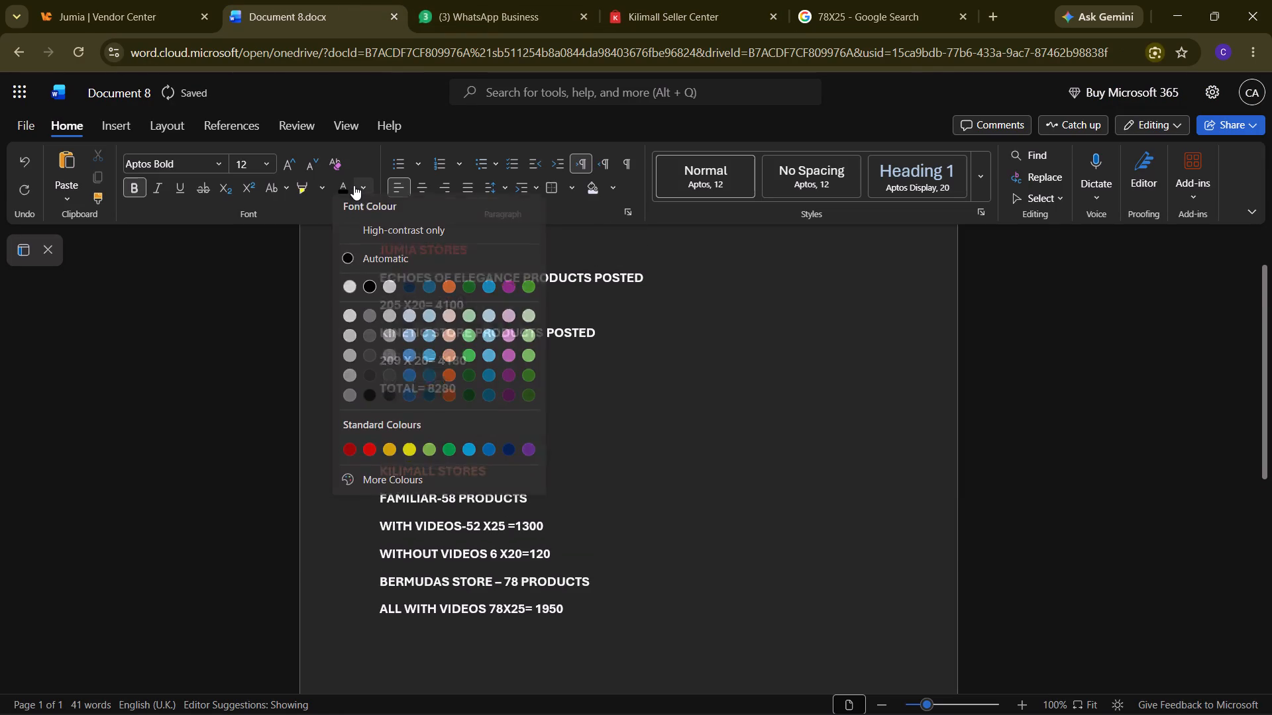
{"action": "left_click", "coordinate": [447, 381]}
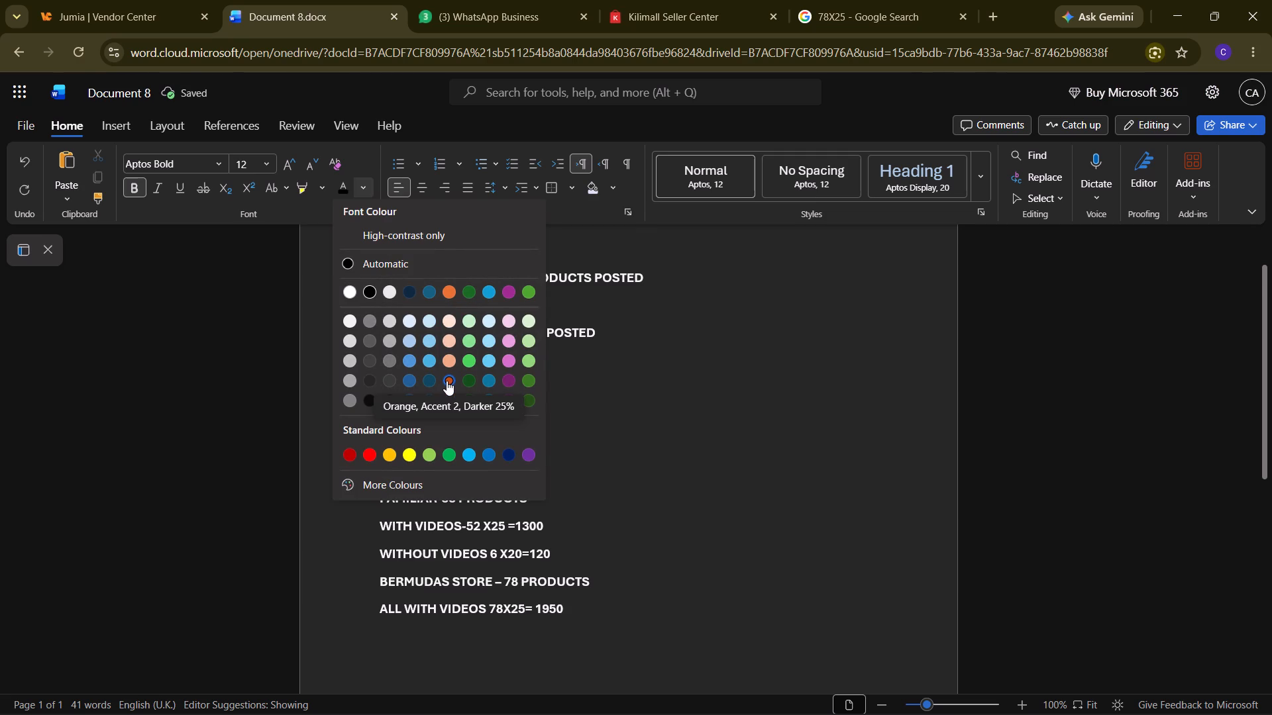
{"action": "type", "text": "TV STORE"}
{"action": "key", "text": "Return"}
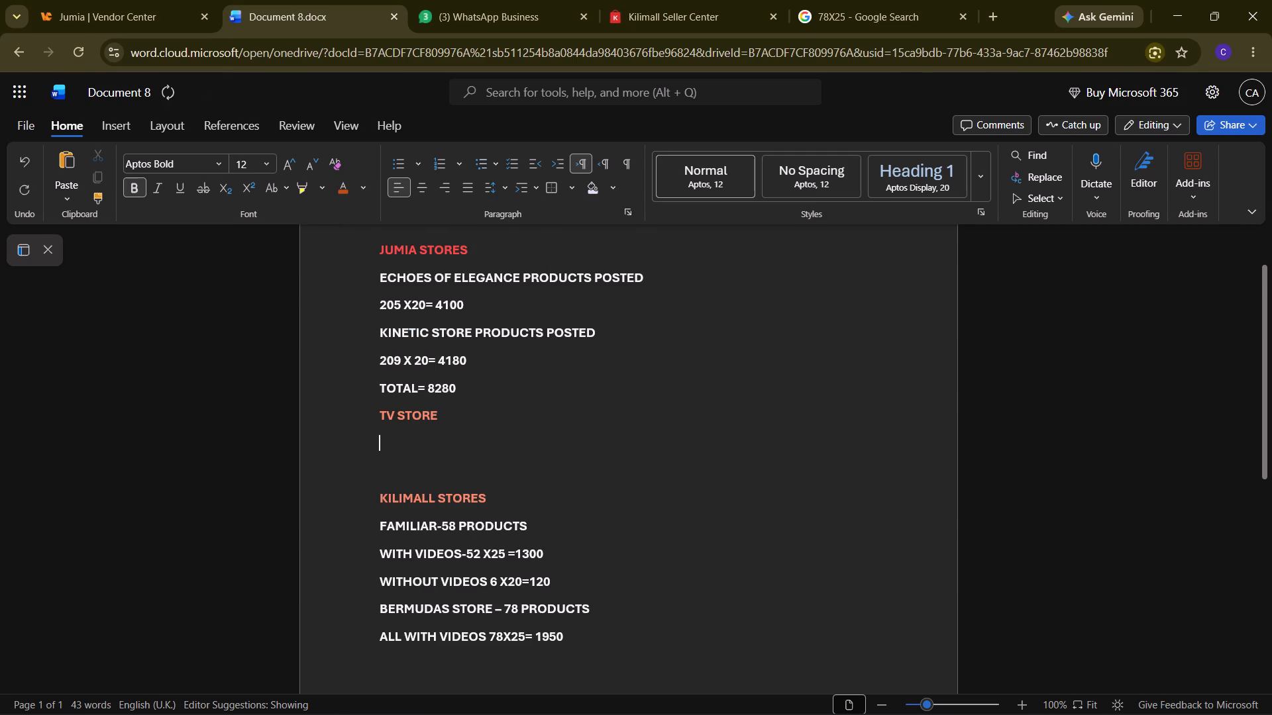
Extend the "TV STORE" heading with "PRODUCTS POSTED" in the Automatic font colour, followed by a new line.
{"action": "left_click", "coordinate": [464, 421]}
{"action": "key", "text": "space"}
{"action": "left_click", "coordinate": [350, 177]}
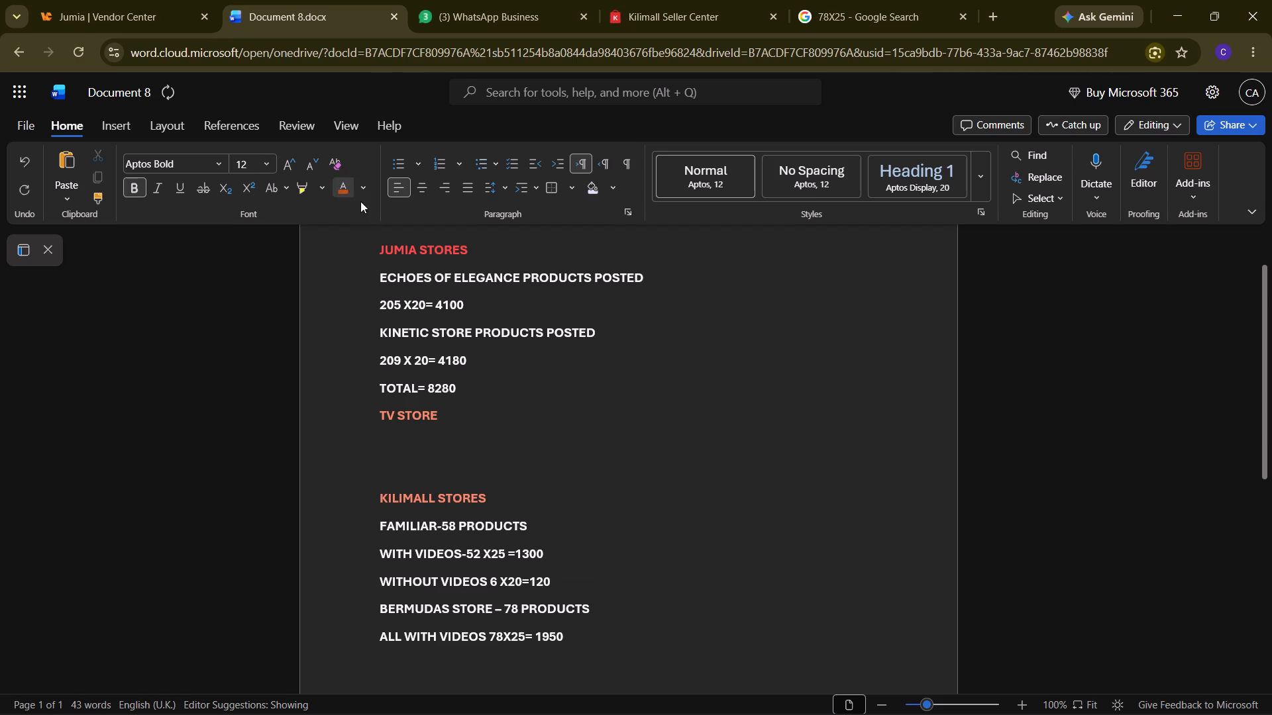
{"action": "left_click", "coordinate": [361, 187]}
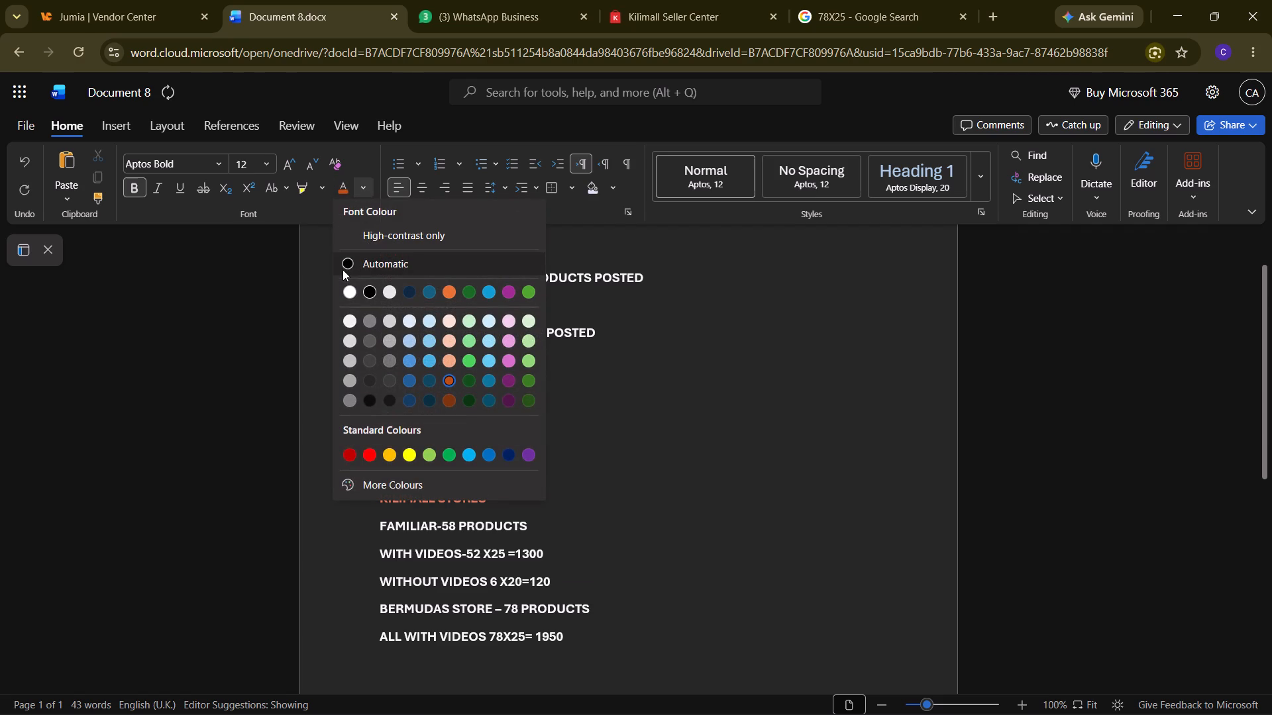
{"action": "left_click", "coordinate": [343, 269]}
{"action": "key", "text": "space"}
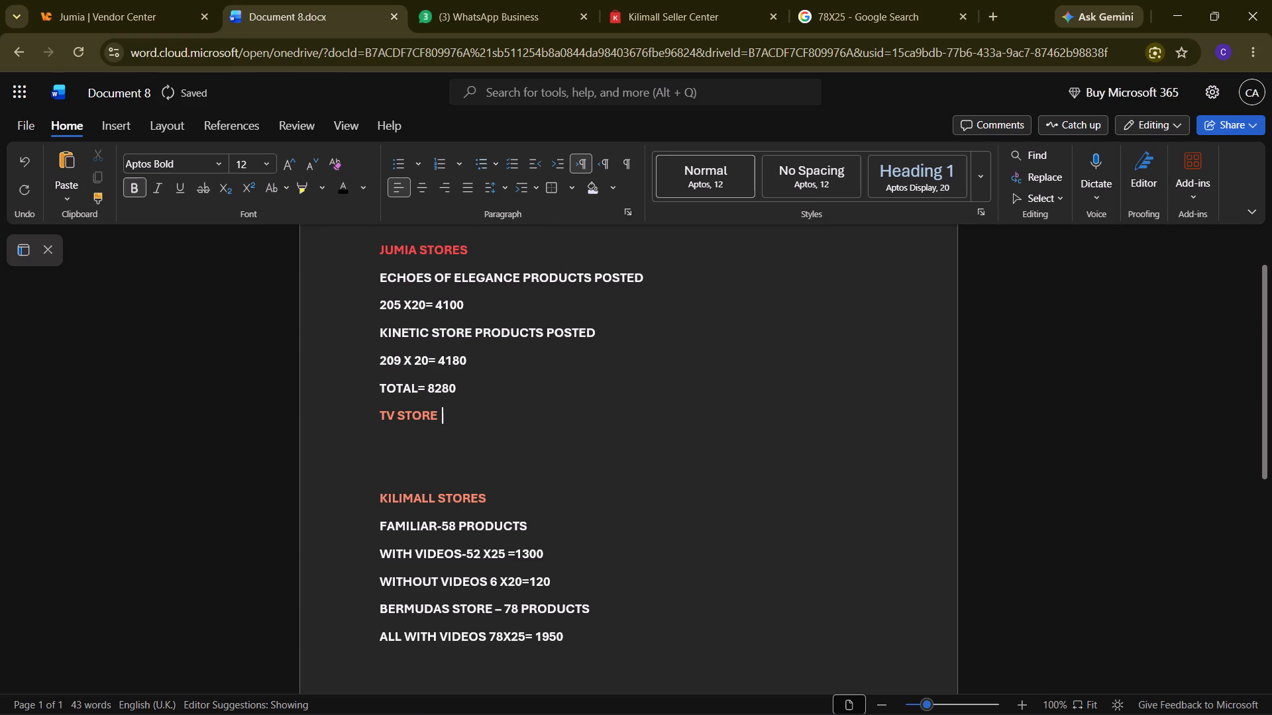
{"action": "type", "text": "PRODUCTS POSTED"}
{"action": "key", "text": "Return"}
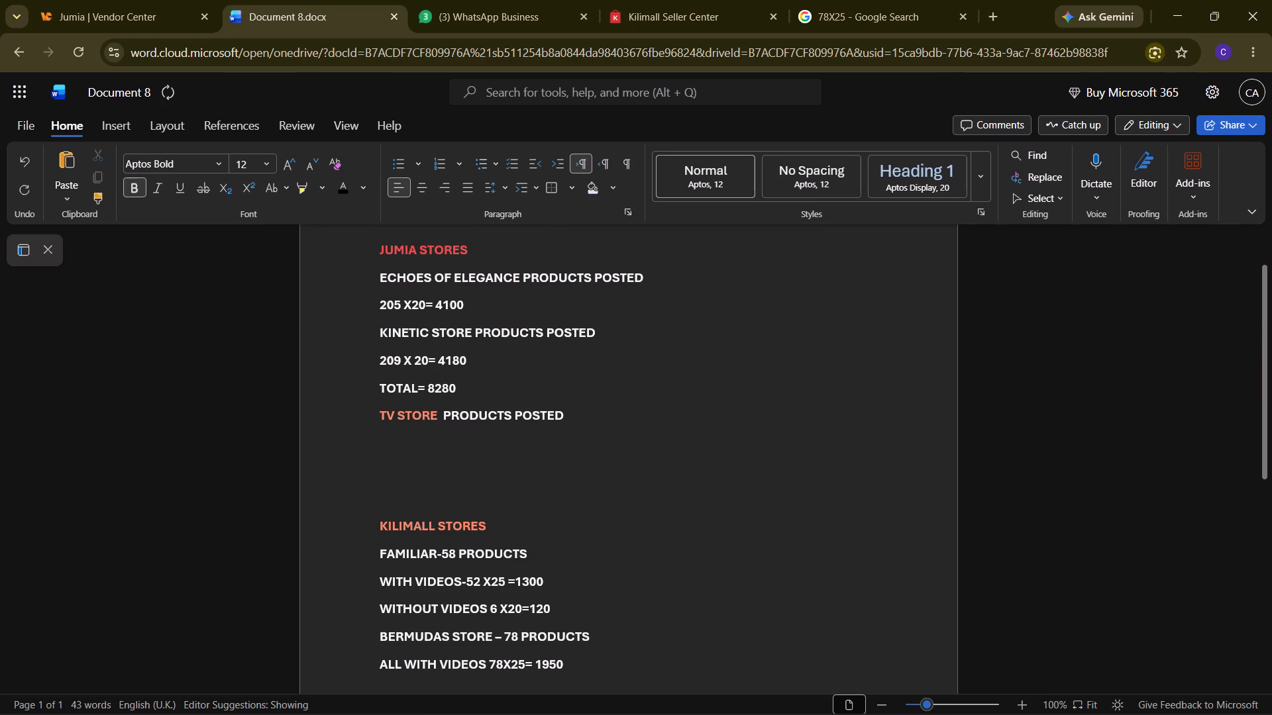
Enter "25 X 20=500" under the TV store heading, checking TV City Store's Jumia listings for the count.
{"action": "key", "text": "2"}
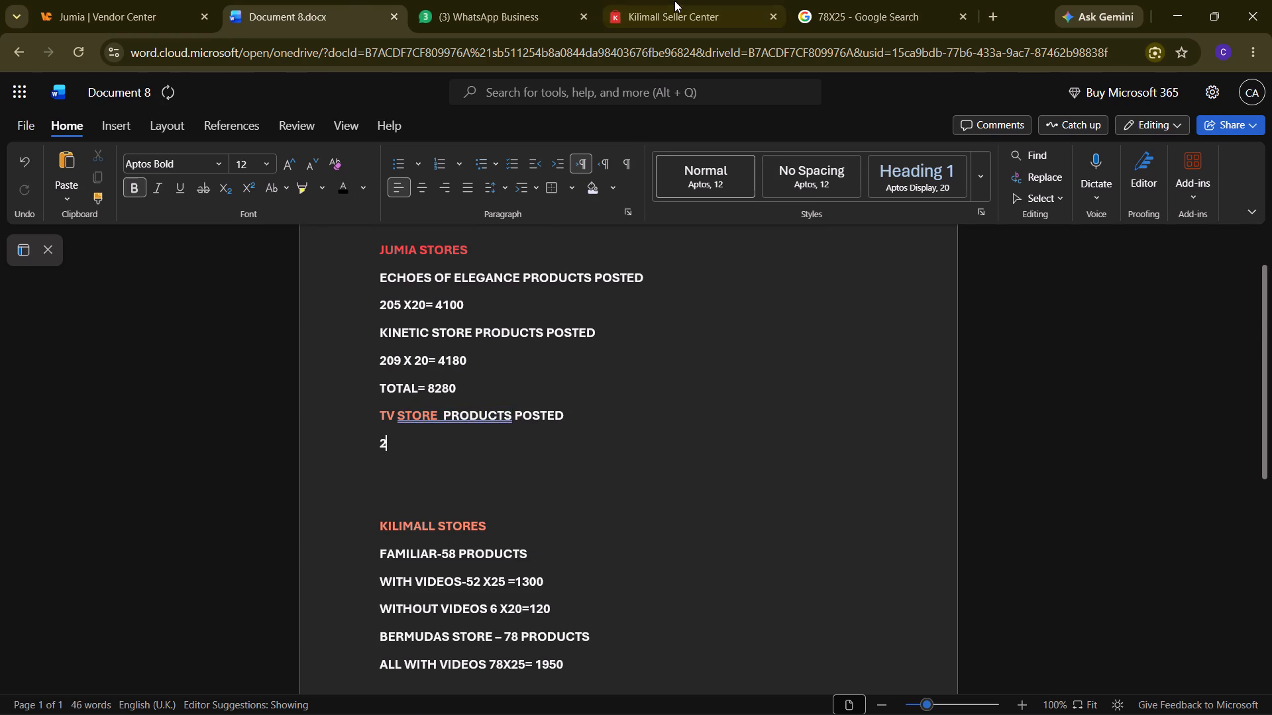
{"action": "left_click", "coordinate": [674, 1]}
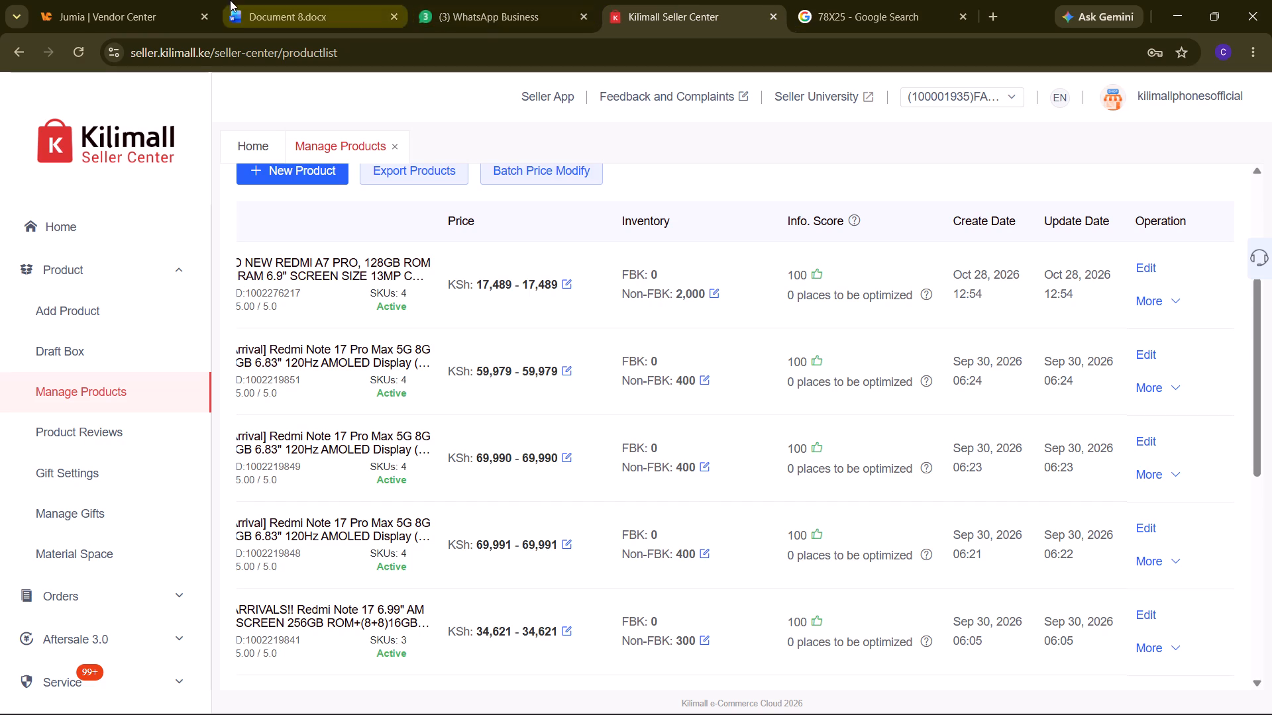
{"action": "left_click", "coordinate": [172, 1]}
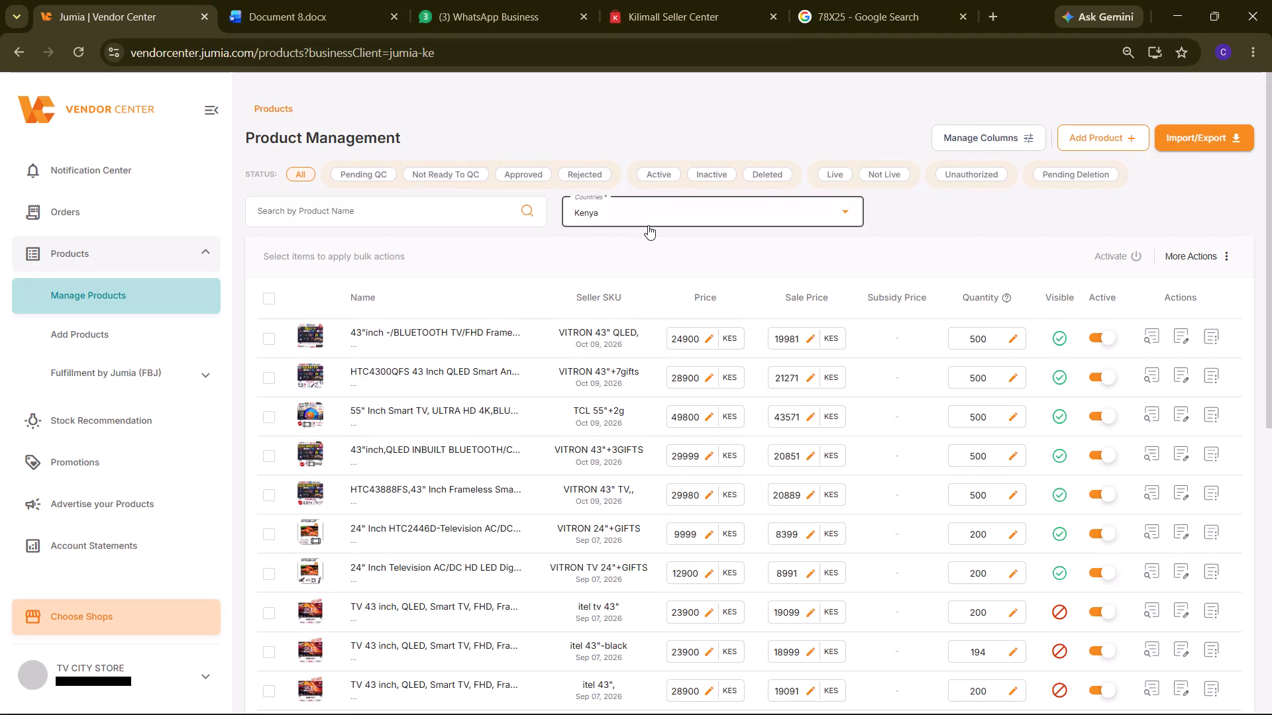
{"action": "scroll", "coordinate": [648, 225], "scroll_direction": "down", "scroll_amount": 1}
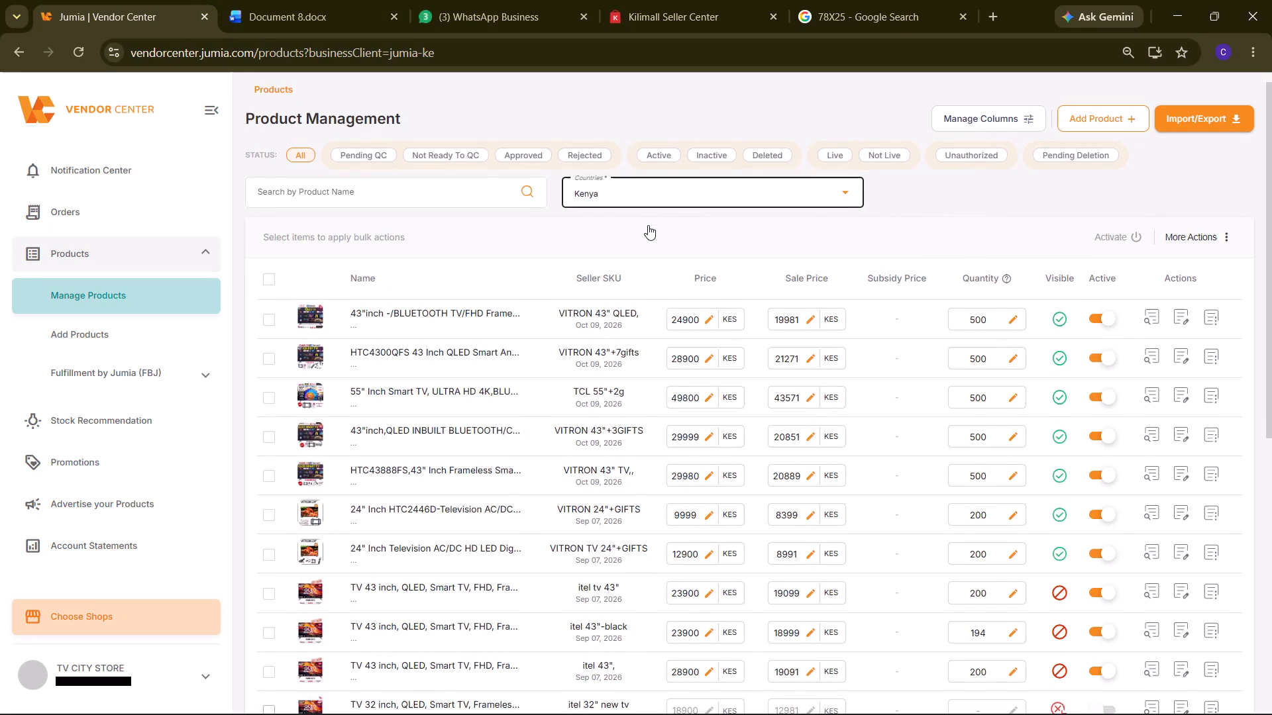
{"action": "scroll", "coordinate": [648, 225], "scroll_direction": "down", "scroll_amount": 1}
{"action": "left_click", "coordinate": [366, 0]}
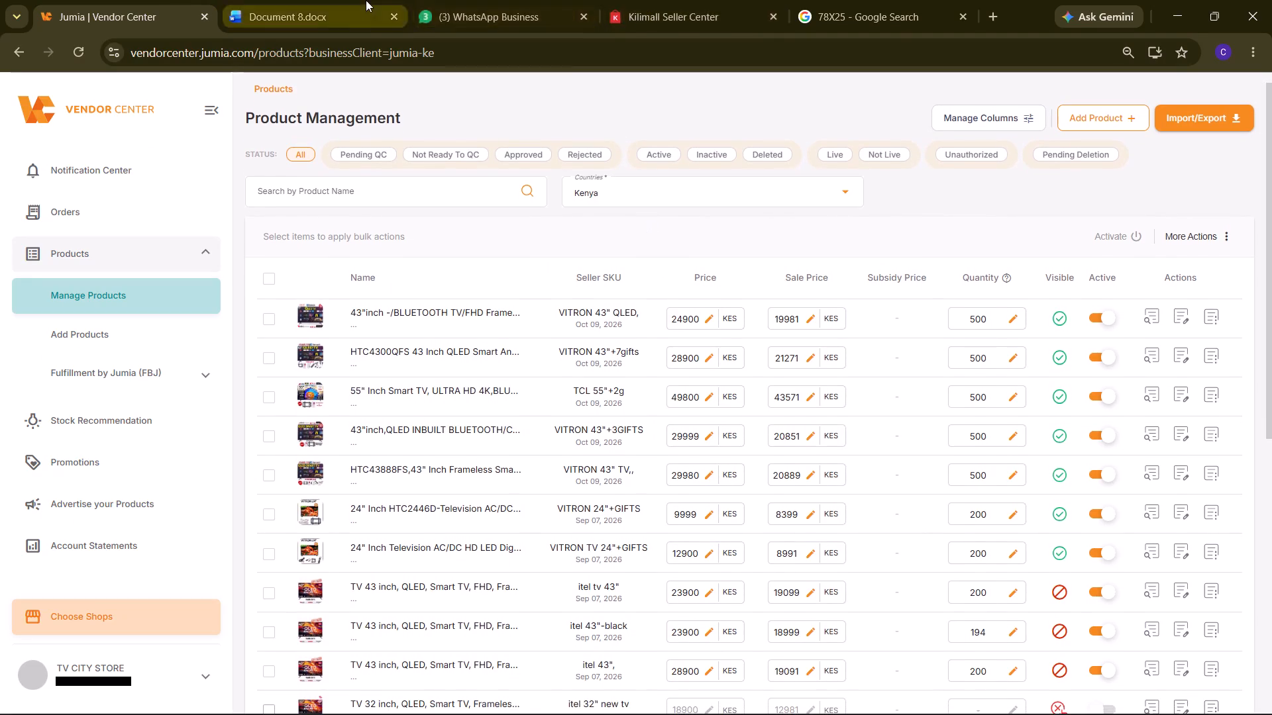
{"action": "type", "text": "5 X 20"}
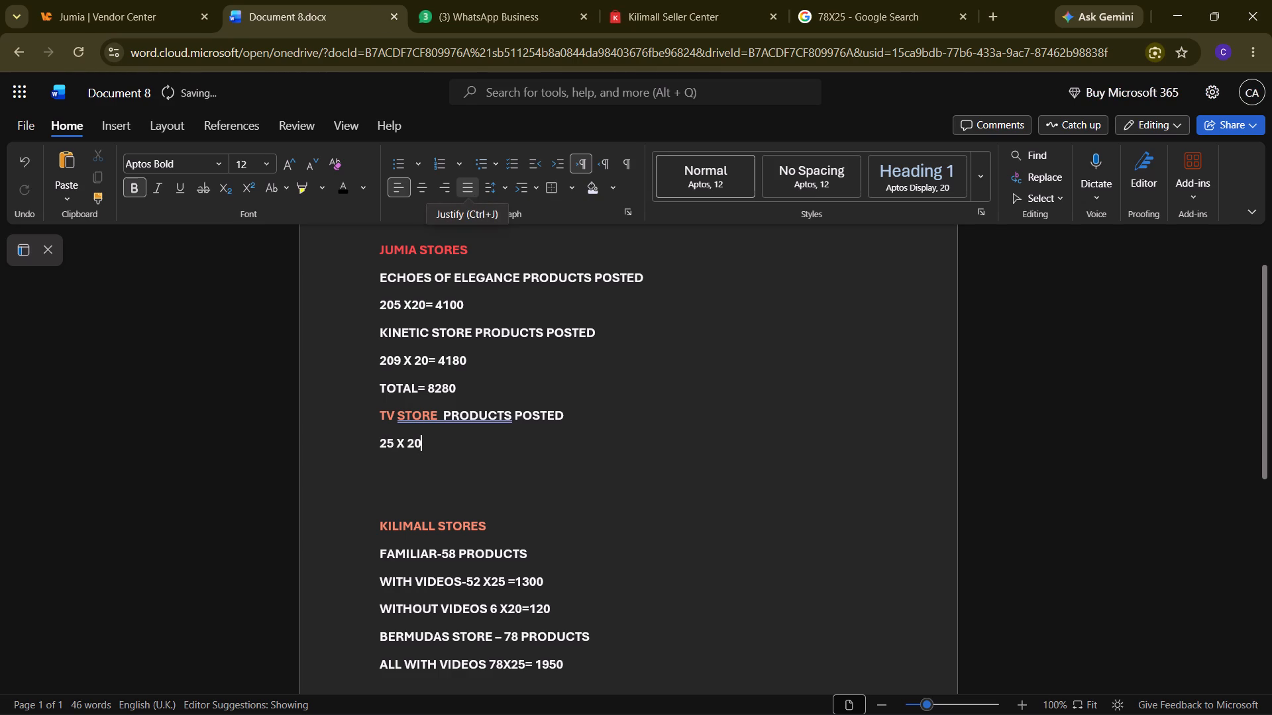
{"action": "key", "text": "equal"}
{"action": "type", "text": "500"}
Start a new line below "ALL WITH VIDEOS 78X25= 1950" at the end of the Kilimall section.
{"action": "scroll", "coordinate": [594, 314], "scroll_direction": "down", "scroll_amount": 4}
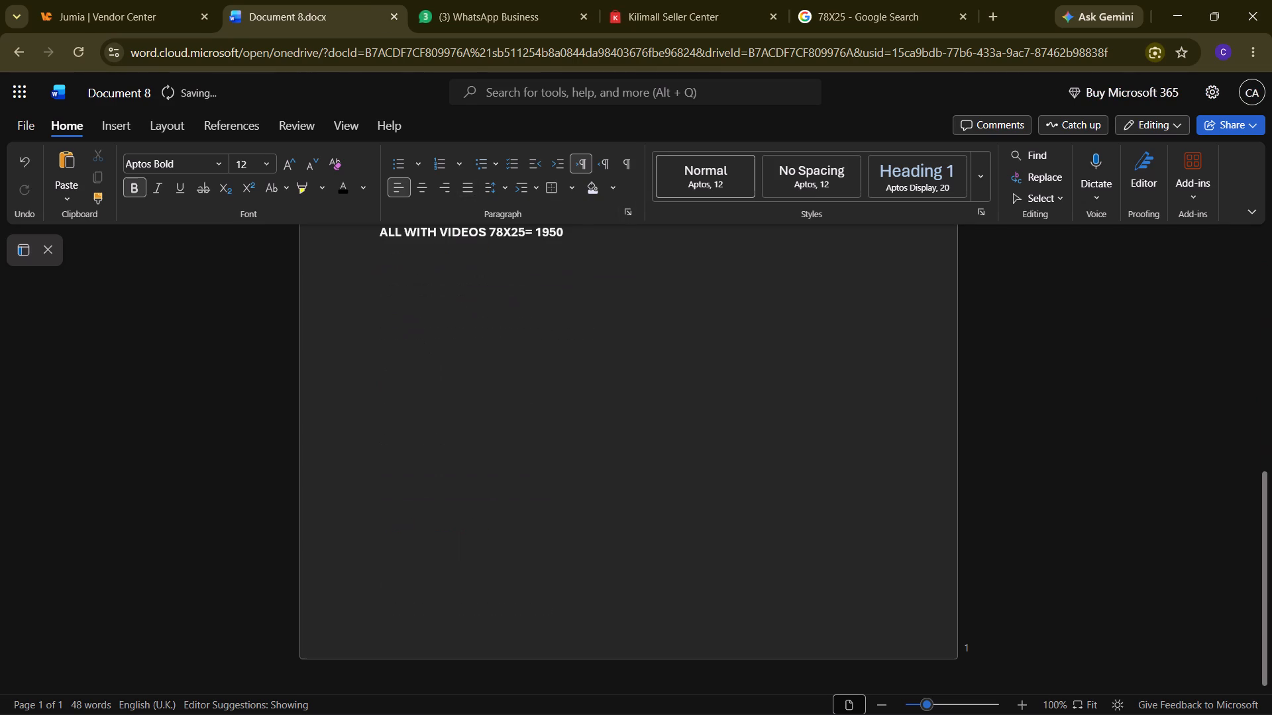
{"action": "scroll", "coordinate": [594, 314], "scroll_direction": "up", "scroll_amount": 1}
{"action": "left_click", "coordinate": [584, 263]}
{"action": "key", "text": "Return"}
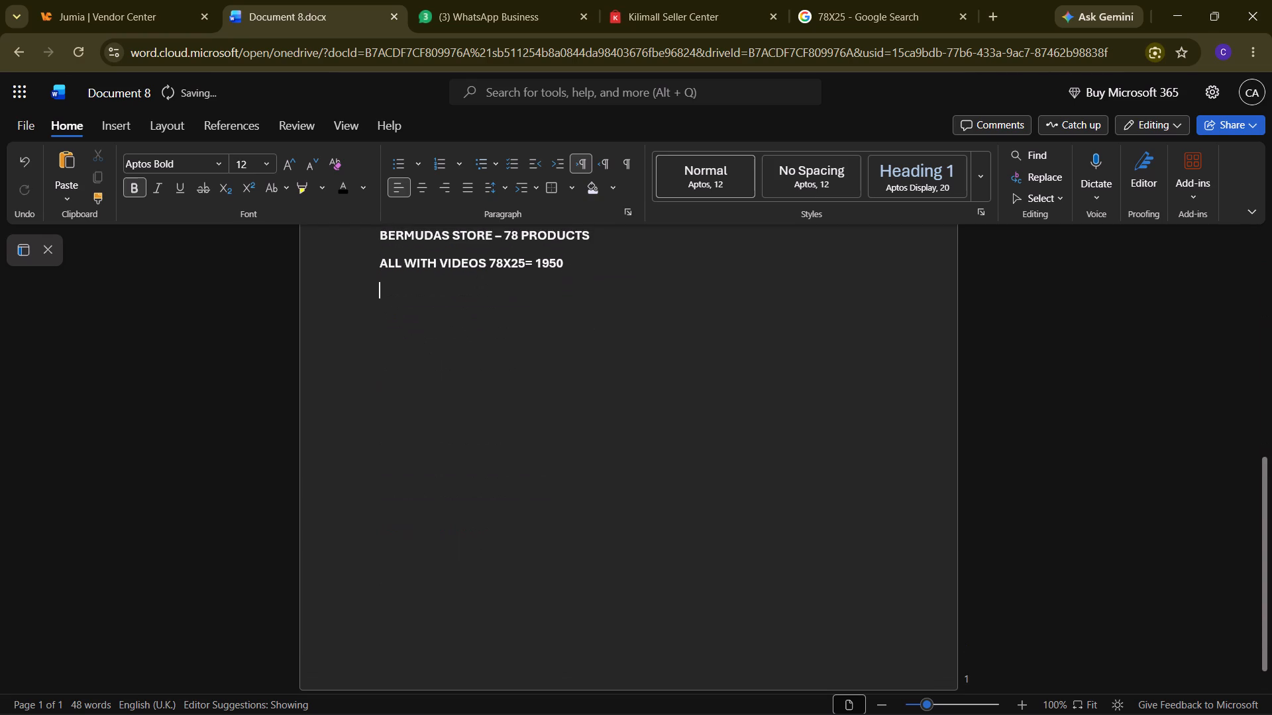
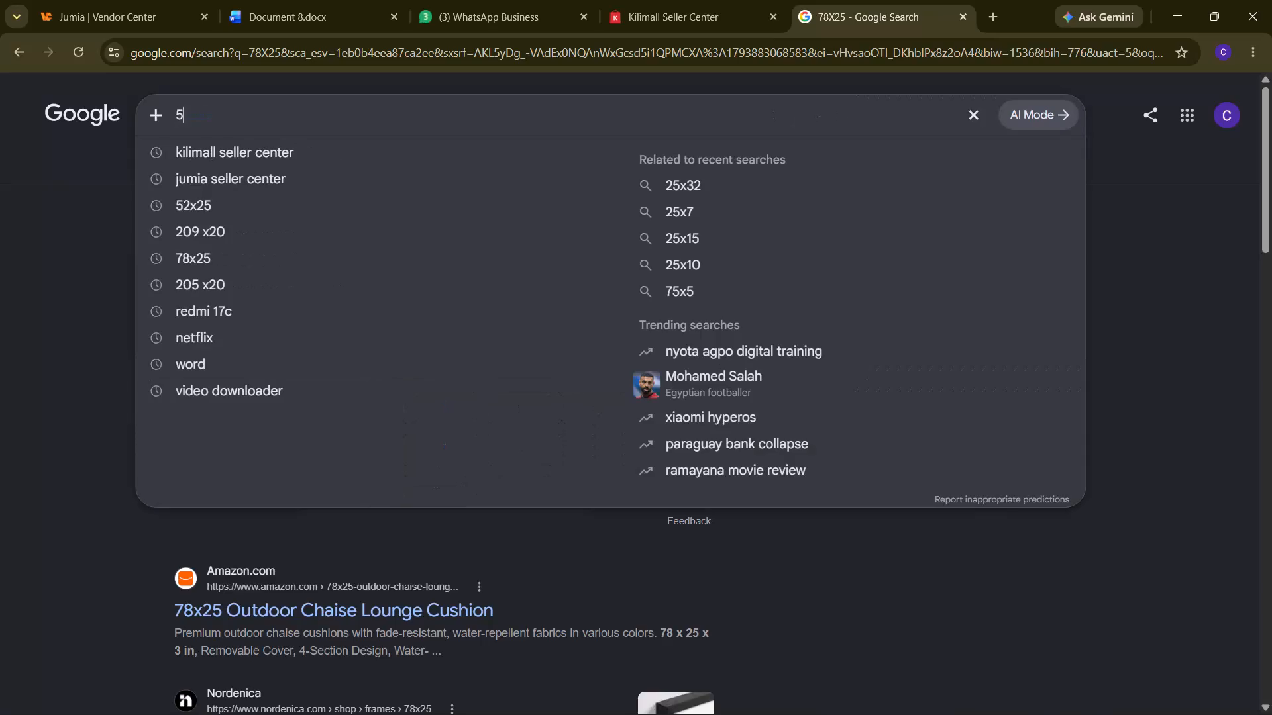
Calculate 55 X5 with a Google search.
{"action": "type", "text": "5"}
{"action": "key", "text": "space"}
{"action": "type", "text": "X"}
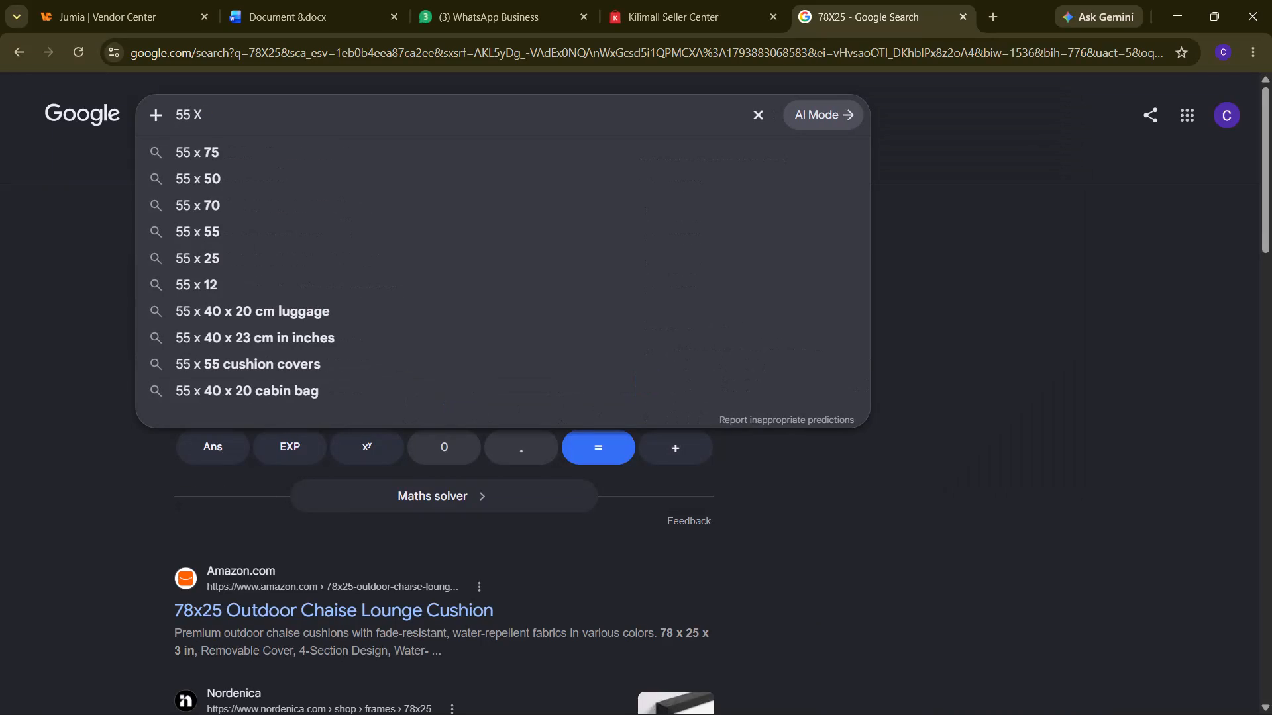
{"action": "key", "text": "5"}
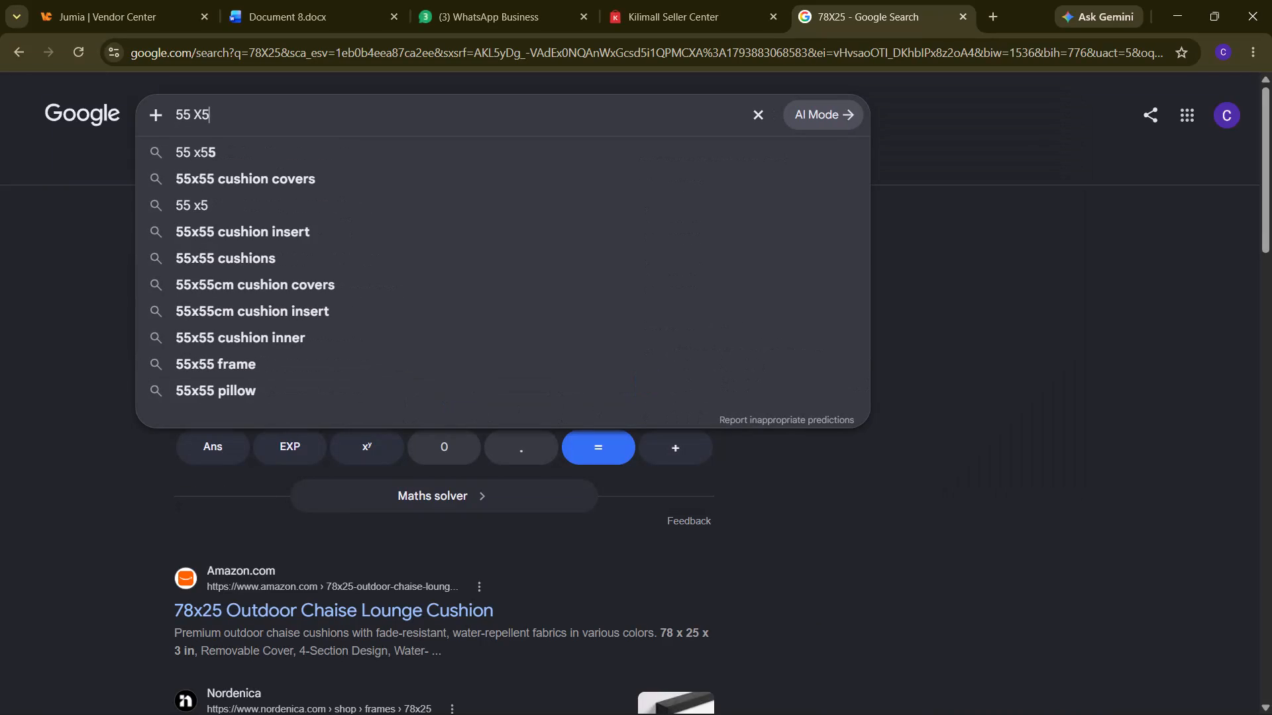
{"action": "key", "text": "Return"}
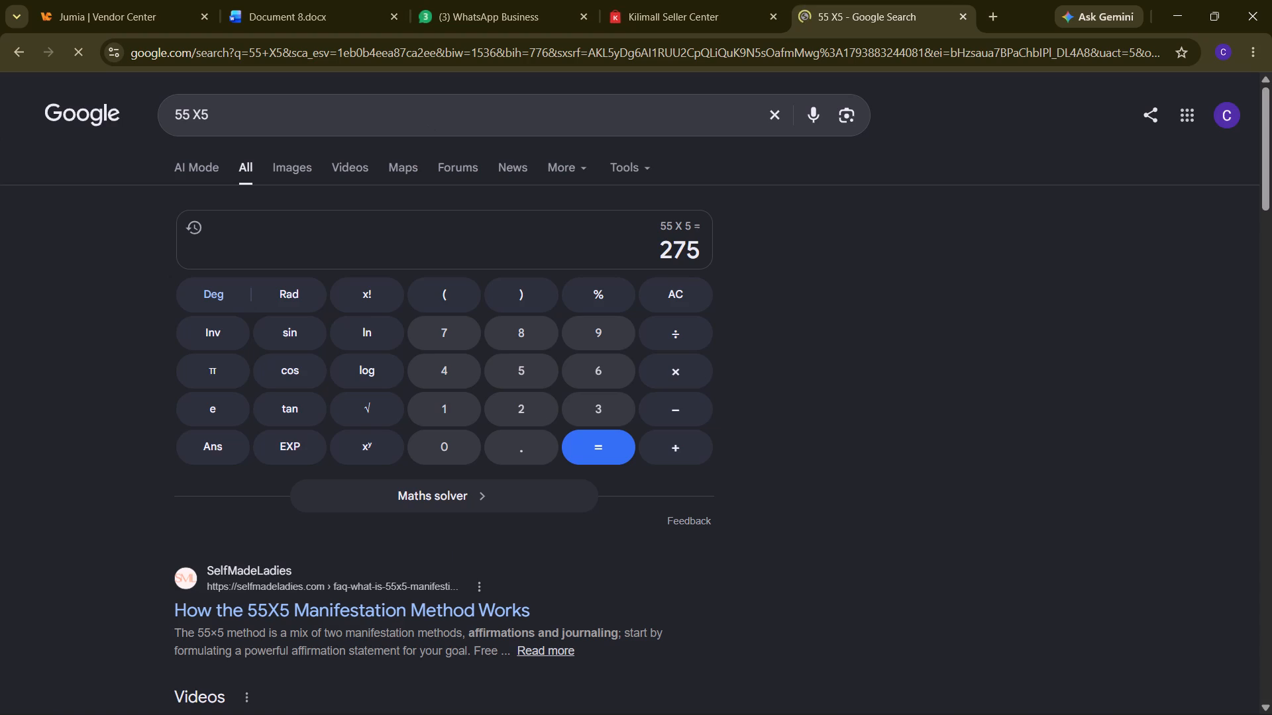
Change the Google calculation query to 55 X7.
{"action": "left_click", "coordinate": [239, 111]}
{"action": "key", "text": "BackSpace"}
{"action": "key", "text": "7"}
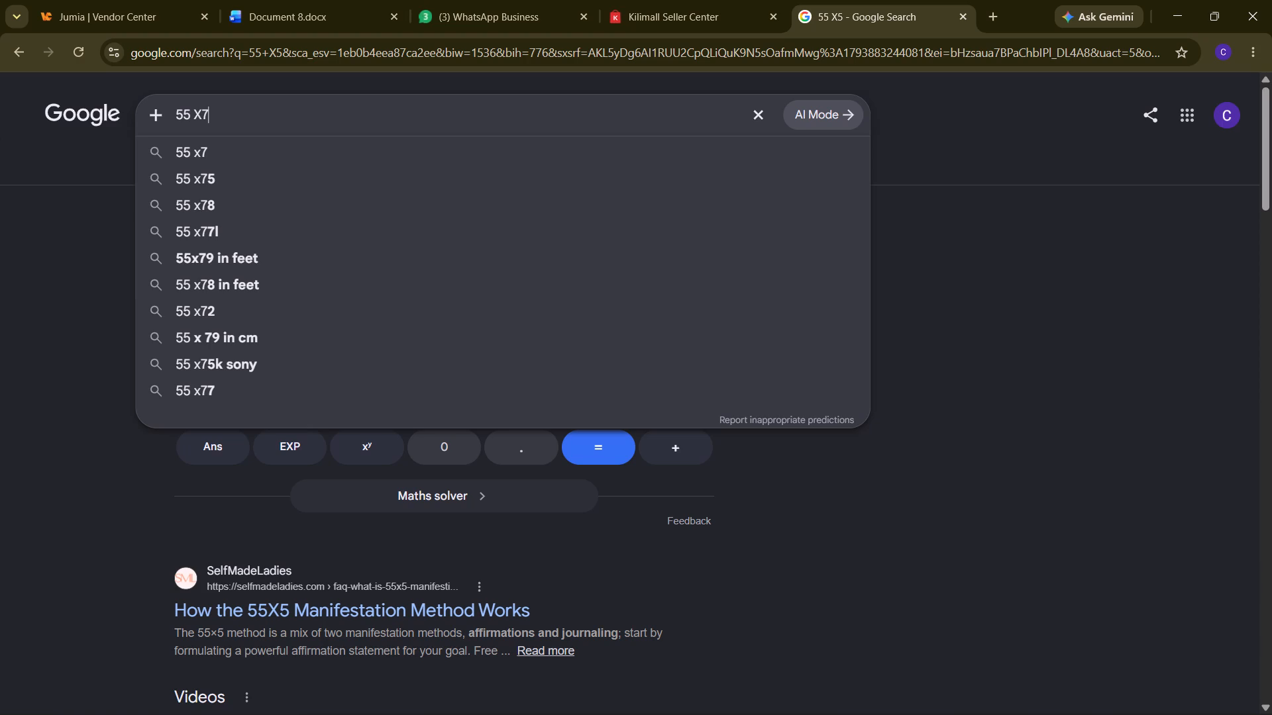
Run the Google calculation for 55 X7.
{"action": "key", "text": "Return"}
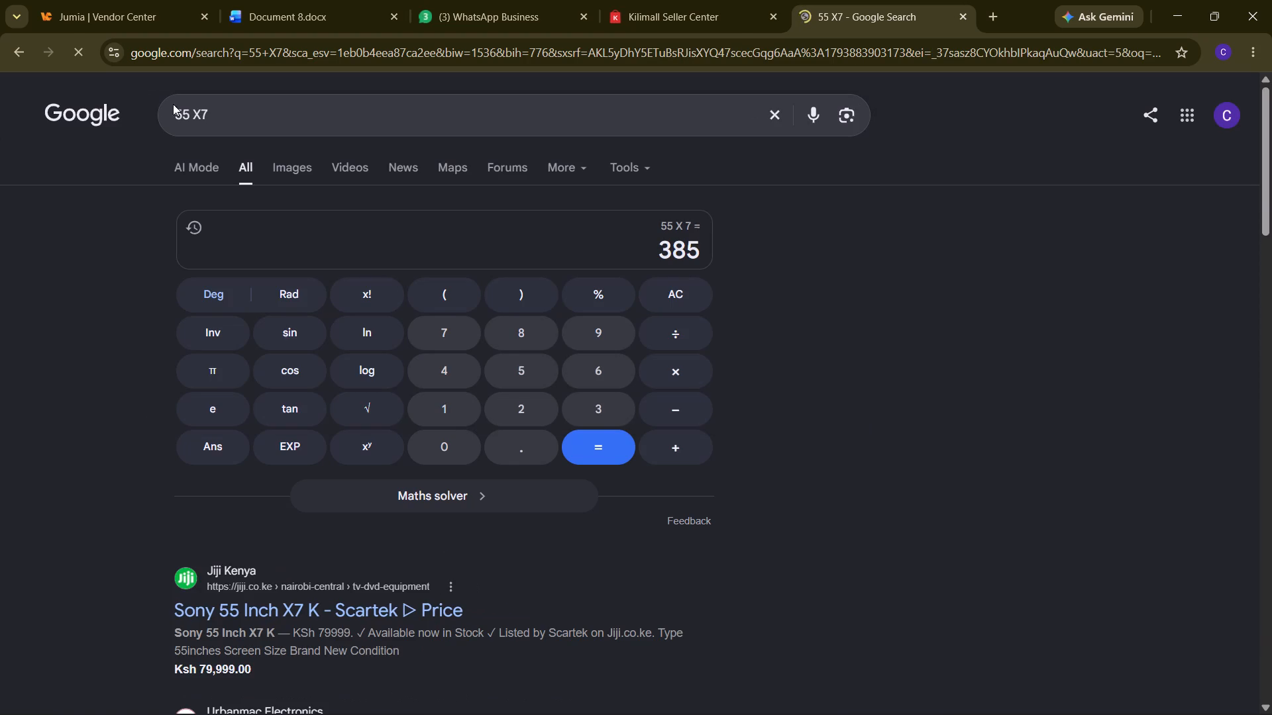
Calculate 60 X7 with a Google search.
{"action": "left_click", "coordinate": [186, 109]}
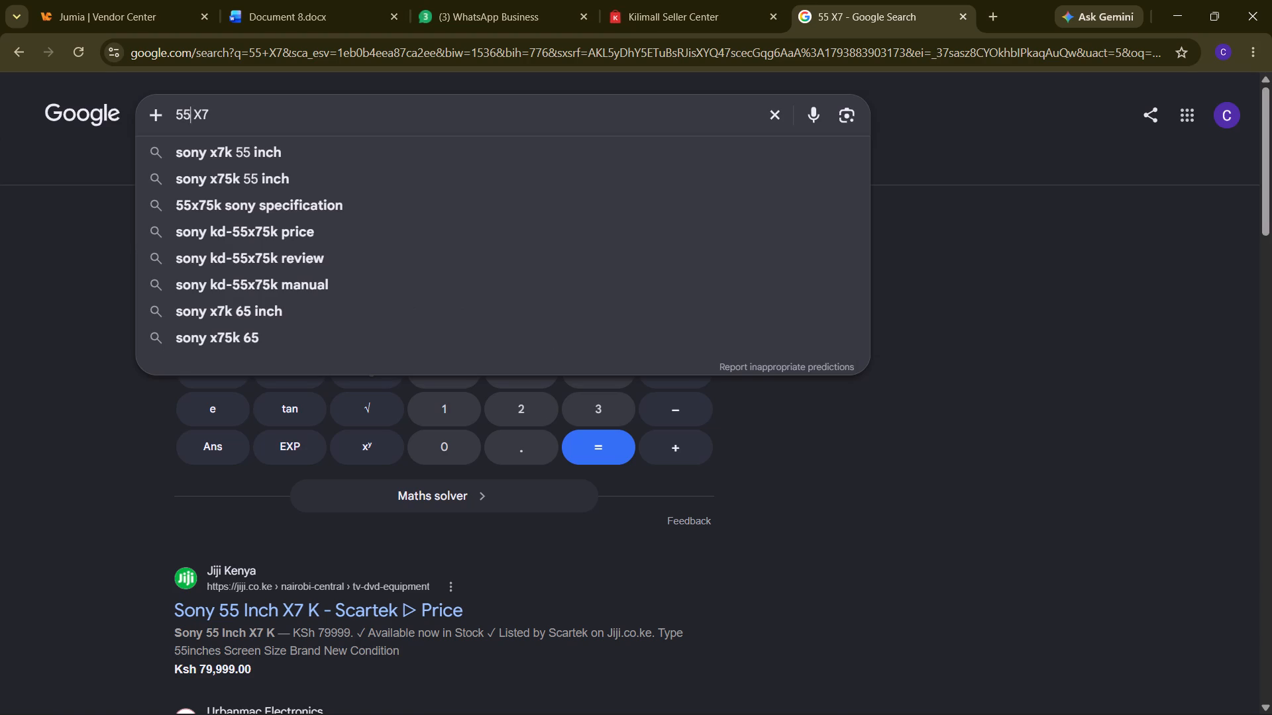
{"action": "key", "text": "BackSpace"}
{"action": "key", "text": "BackSpace"}
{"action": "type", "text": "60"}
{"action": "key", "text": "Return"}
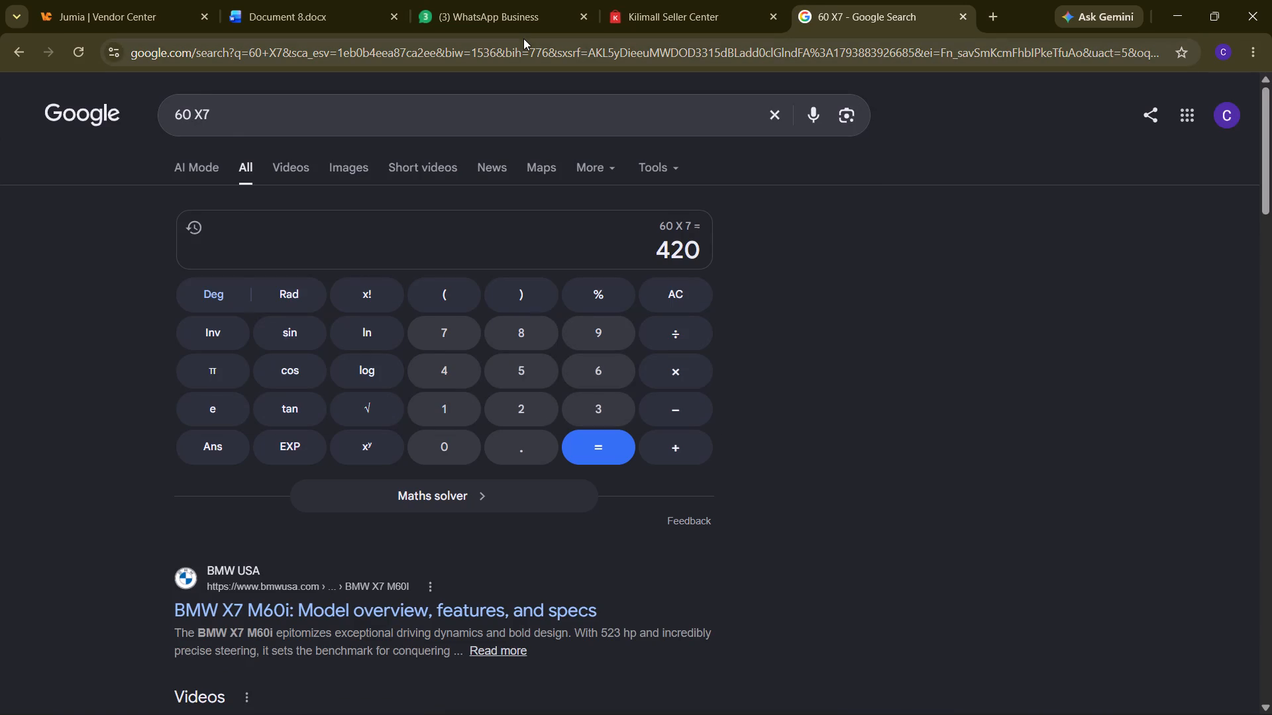
Change the Google calculation query to 64 X7.
{"action": "left_click", "coordinate": [189, 112]}
{"action": "key", "text": "BackSpace"}
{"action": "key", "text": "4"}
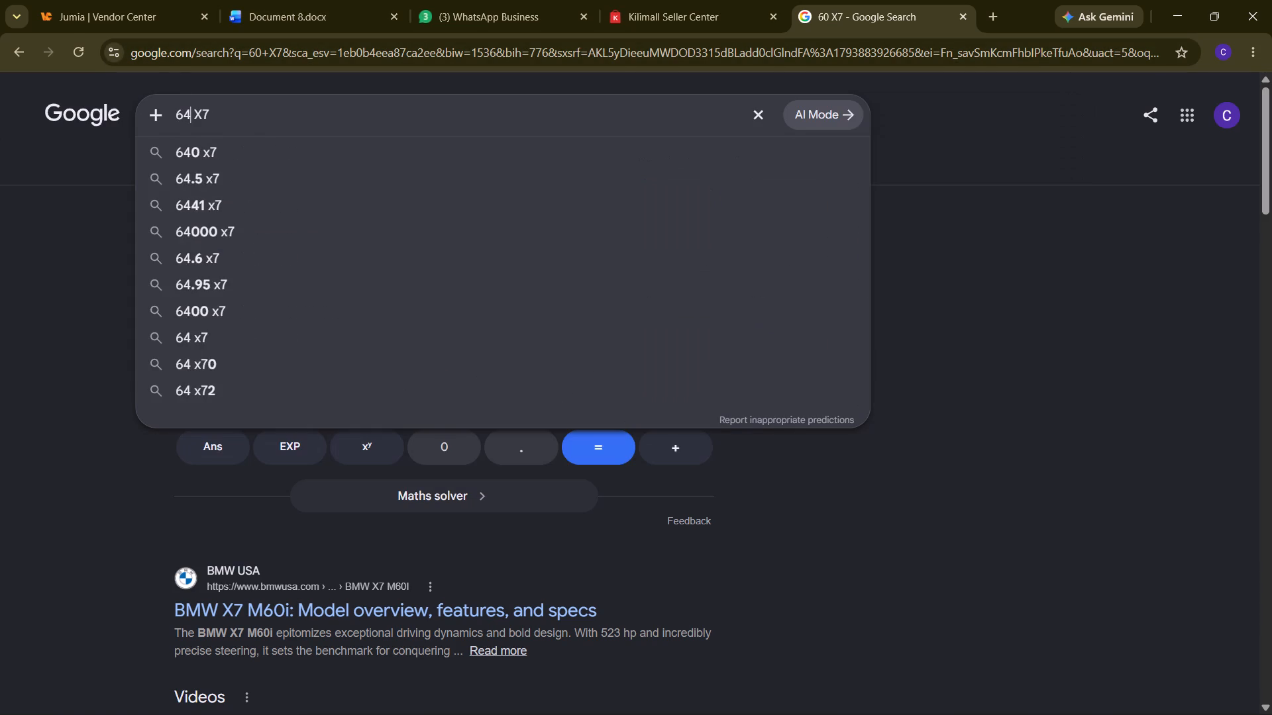
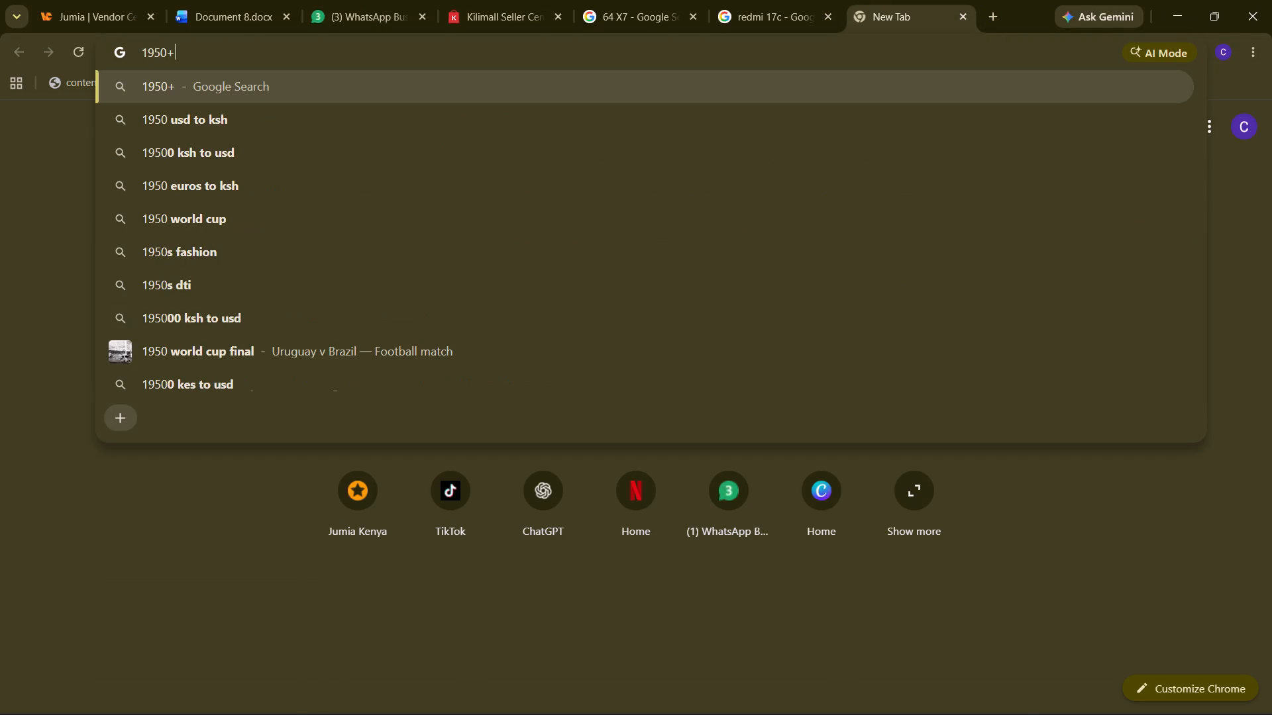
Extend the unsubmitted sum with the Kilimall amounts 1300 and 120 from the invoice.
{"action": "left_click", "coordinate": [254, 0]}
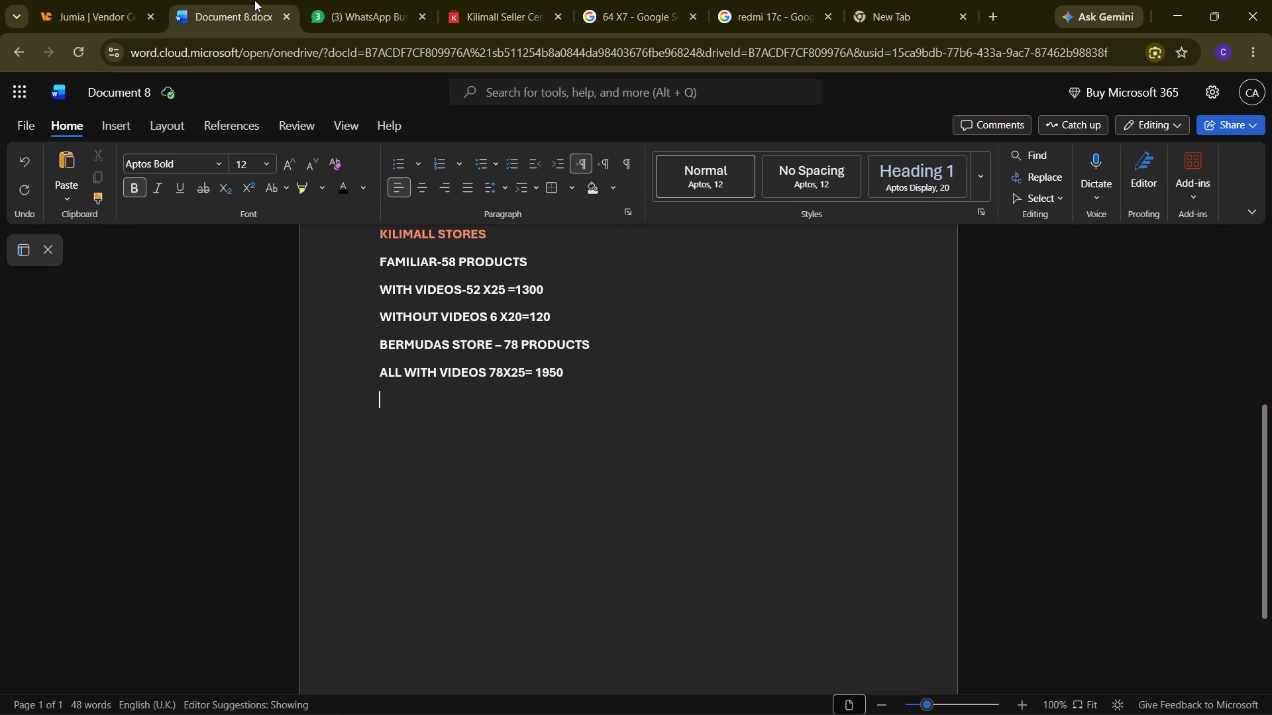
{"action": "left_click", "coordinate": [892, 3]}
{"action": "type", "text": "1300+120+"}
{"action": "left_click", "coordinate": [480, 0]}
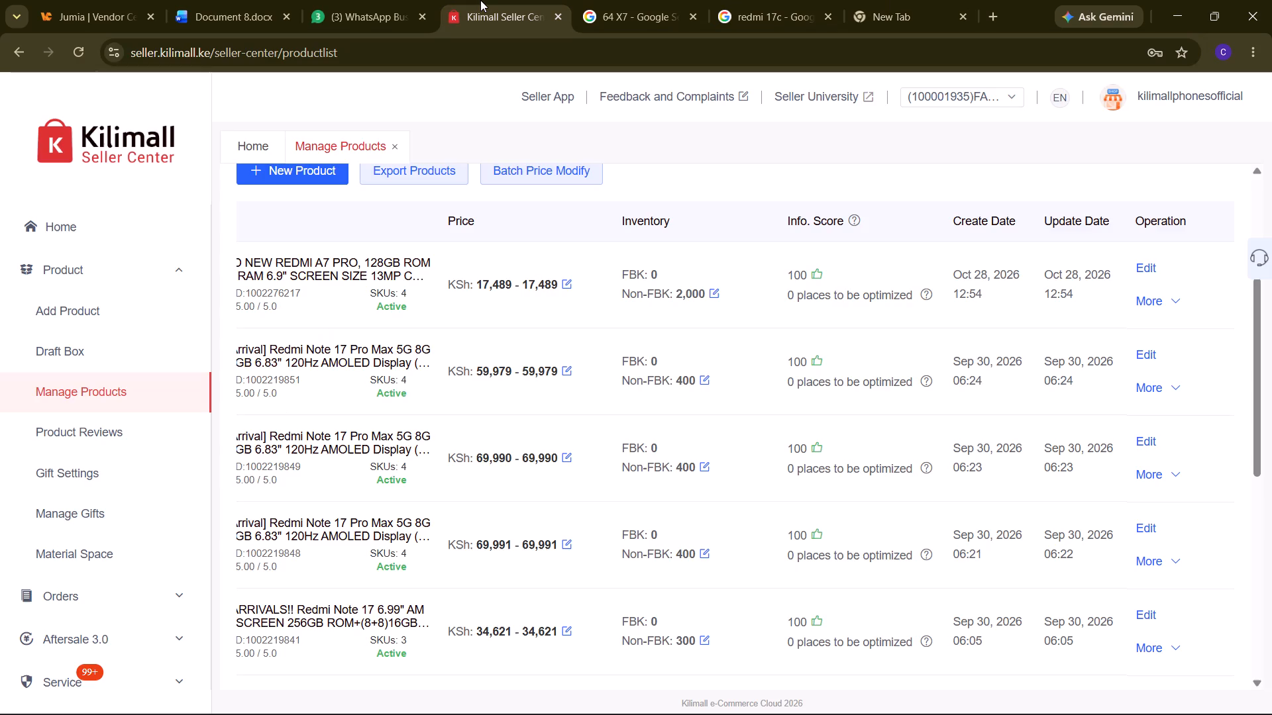
Delete the TOTAL line from the Jumia stores section of the Word invoice.
{"action": "left_click", "coordinate": [235, 0]}
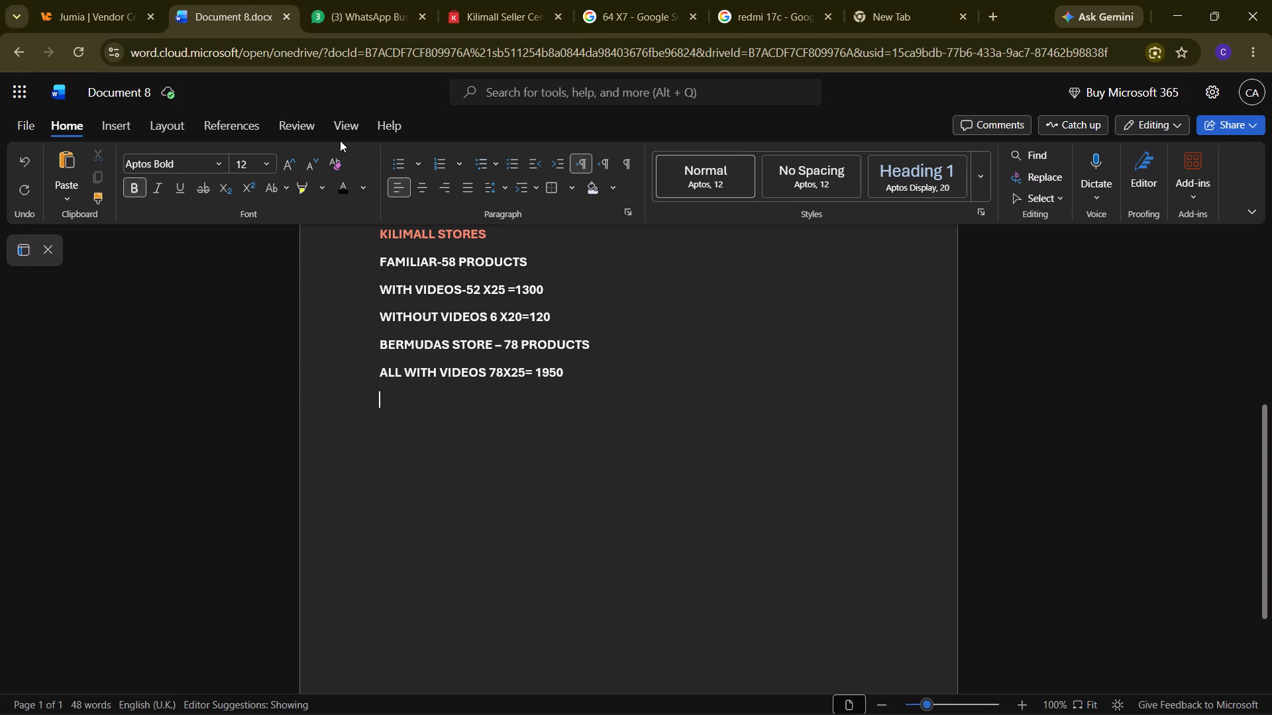
{"action": "scroll", "coordinate": [443, 364], "scroll_direction": "up", "scroll_amount": 3}
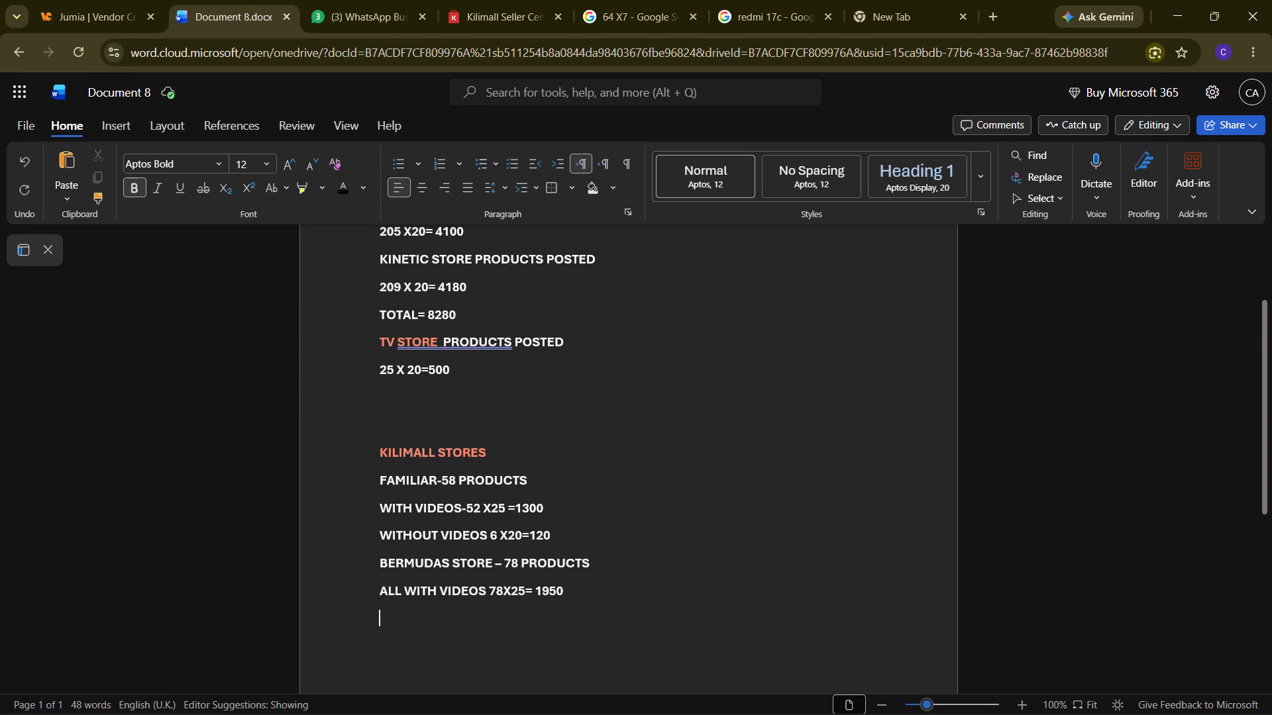
{"action": "scroll", "coordinate": [443, 364], "scroll_direction": "up", "scroll_amount": 1}
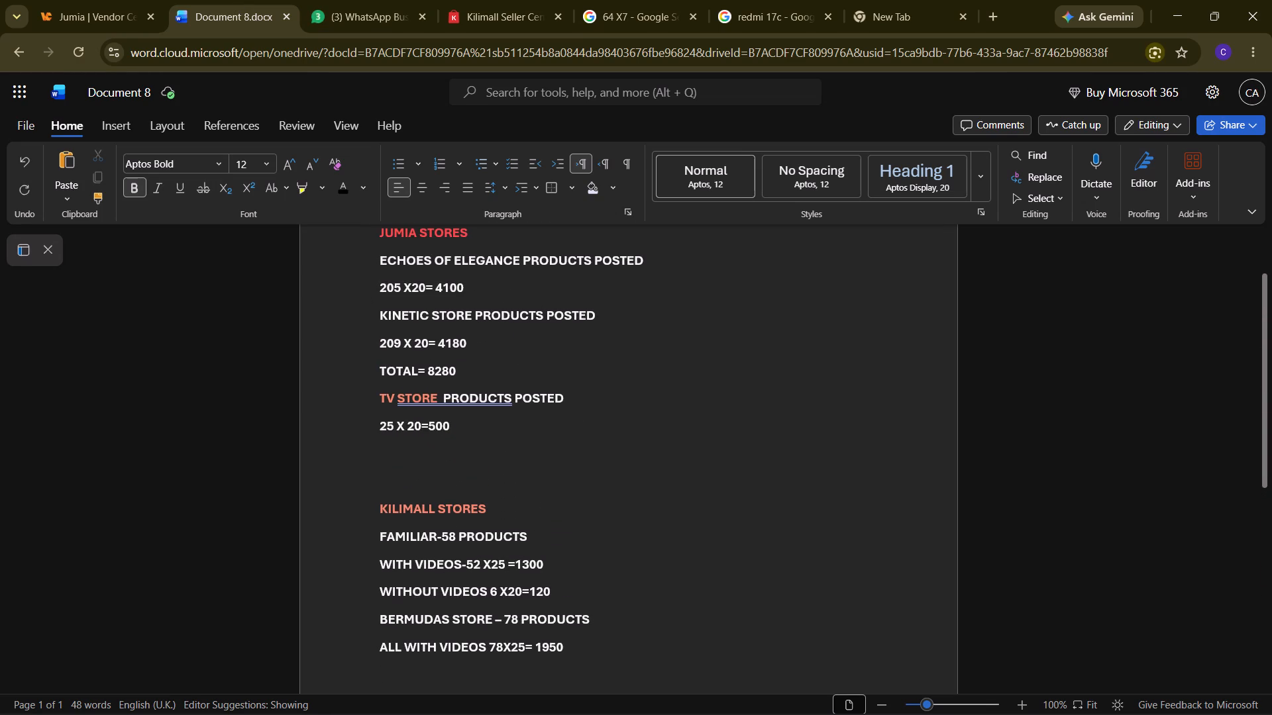
{"action": "left_click_drag", "start_coordinate": [461, 370], "coordinate": [363, 375]}
{"action": "key", "text": "BackSpace"}
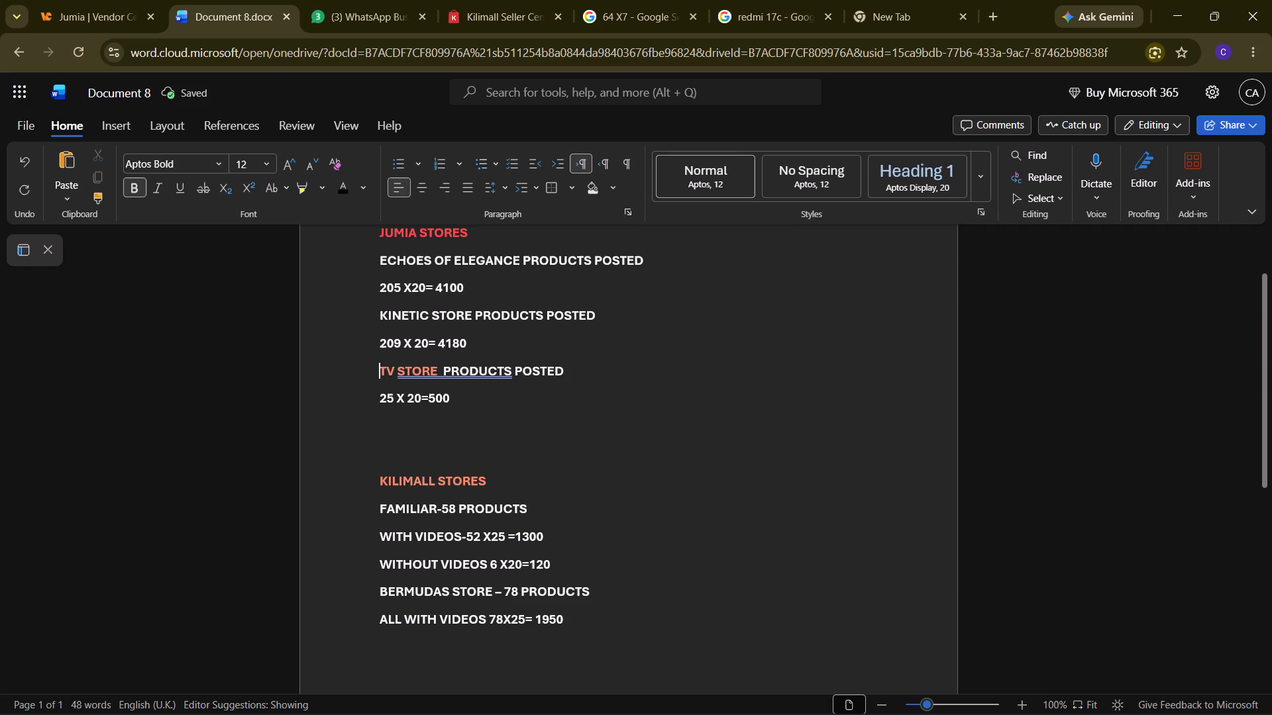
Close the redmi 17c search tab and the tab holding the unfinished sum.
{"action": "left_click", "coordinate": [902, 0]}
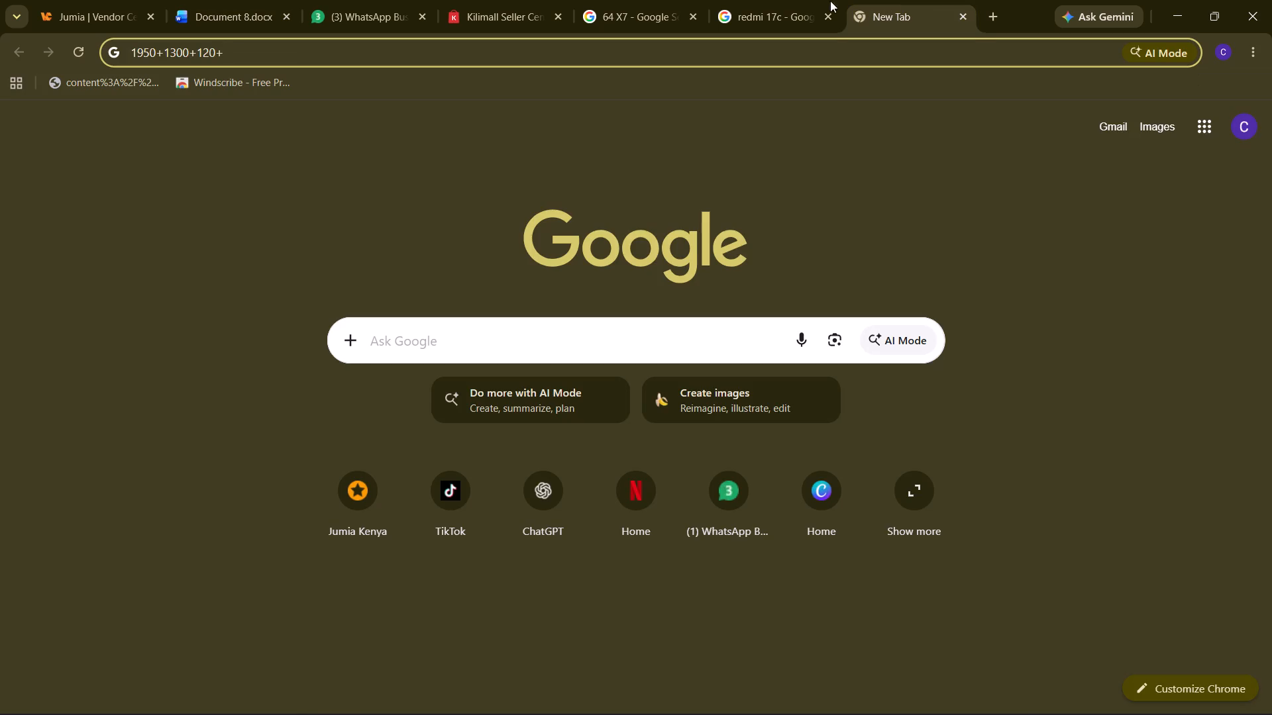
{"action": "left_click", "coordinate": [771, 0]}
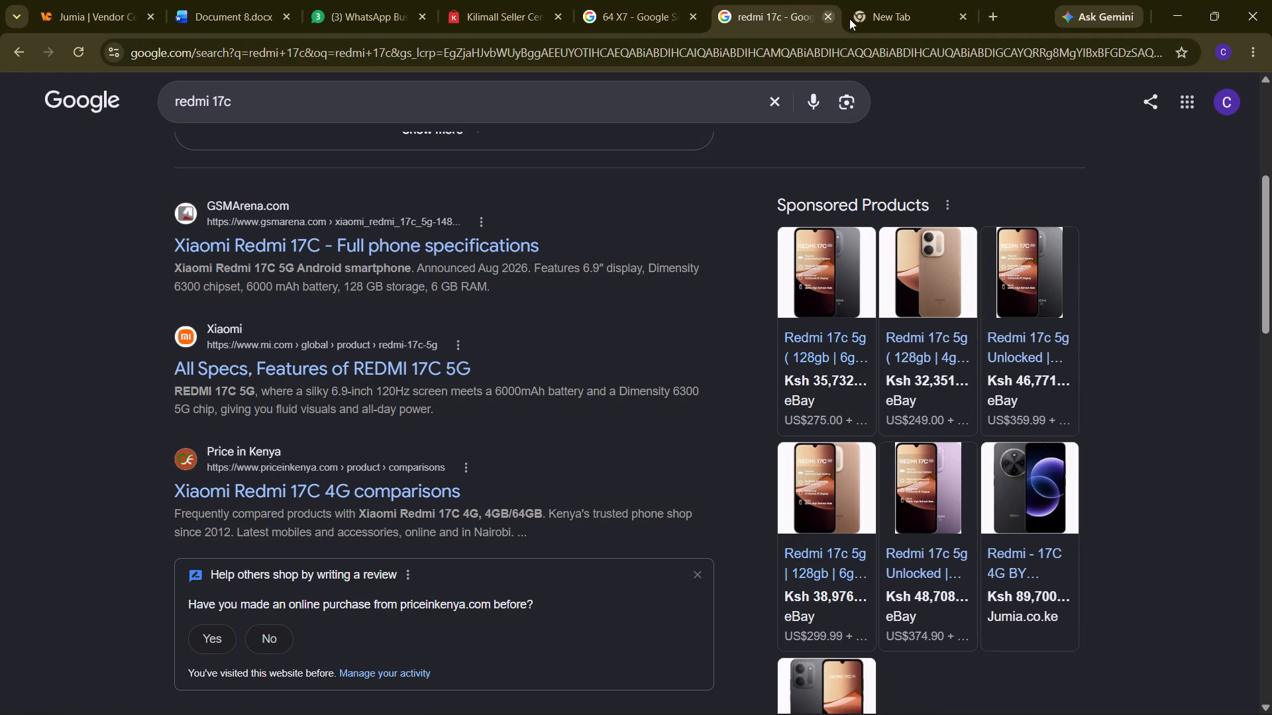
{"action": "left_click", "coordinate": [825, 19]}
{"action": "left_click", "coordinate": [825, 19]}
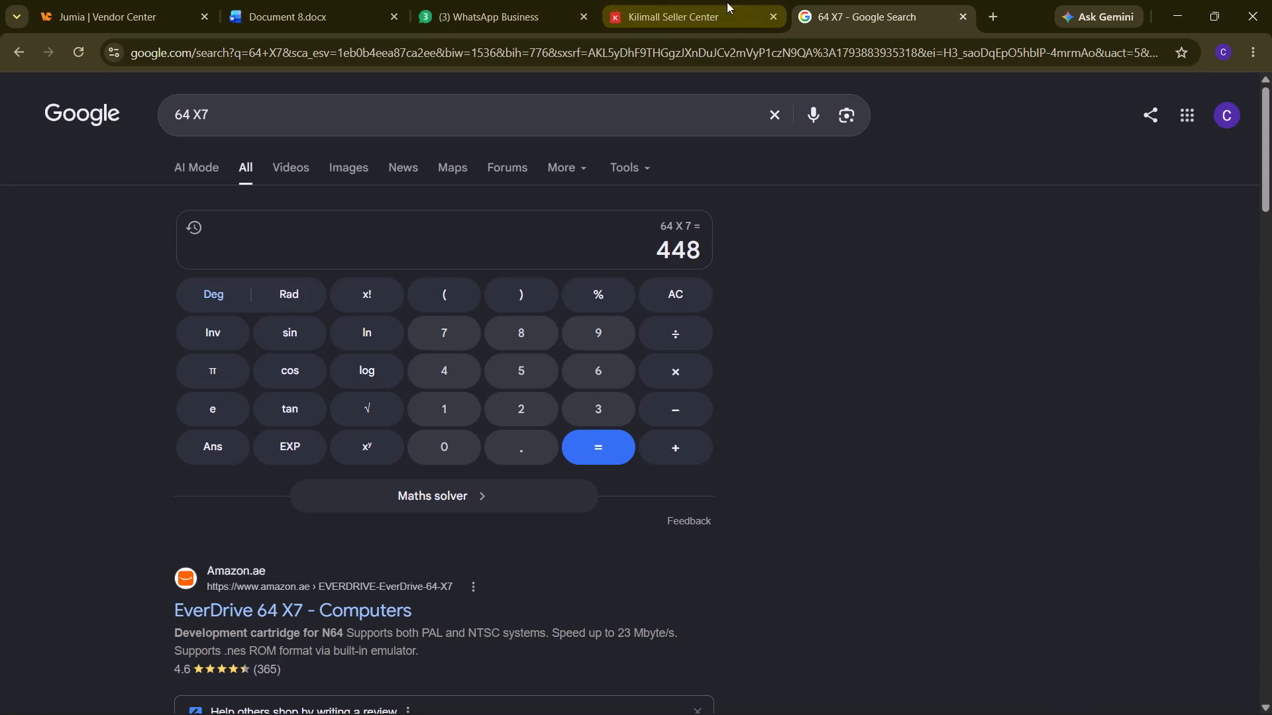
Open a new browser tab and place the Document 8.docx tab directly beside it.
{"action": "left_click", "coordinate": [996, 16]}
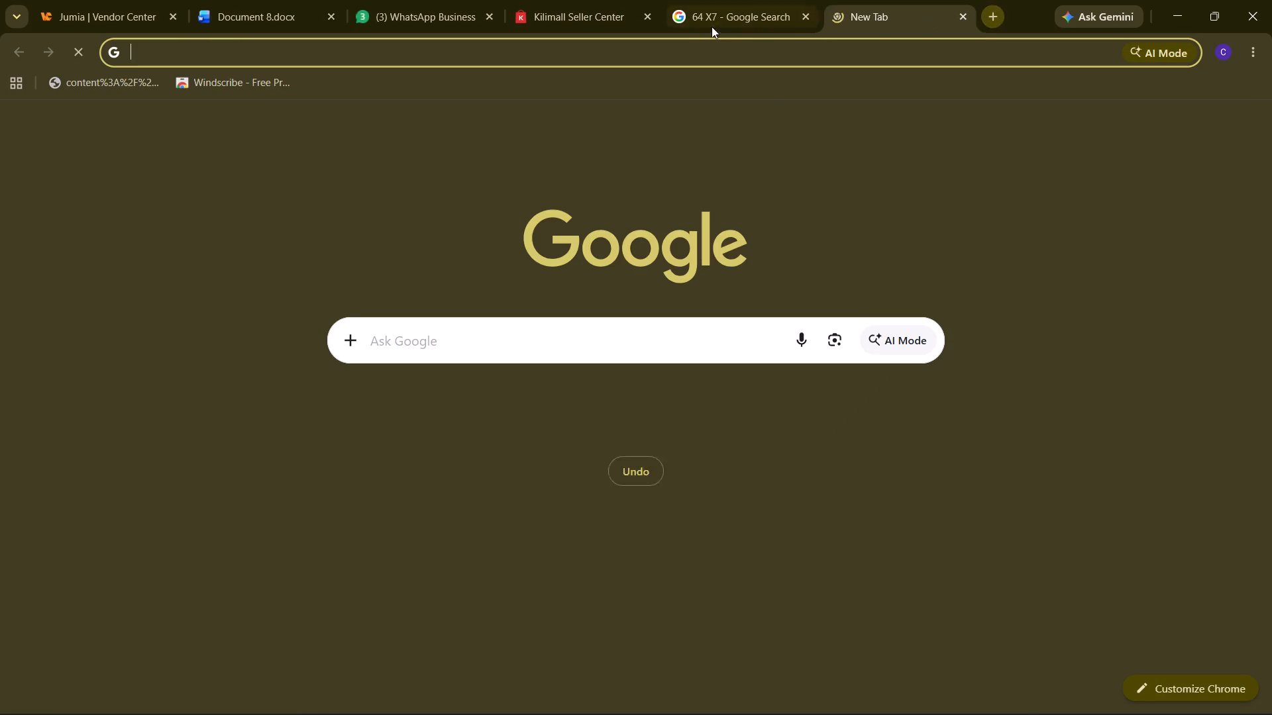
{"action": "left_click", "coordinate": [675, 57]}
{"action": "left_click", "coordinate": [675, 57]}
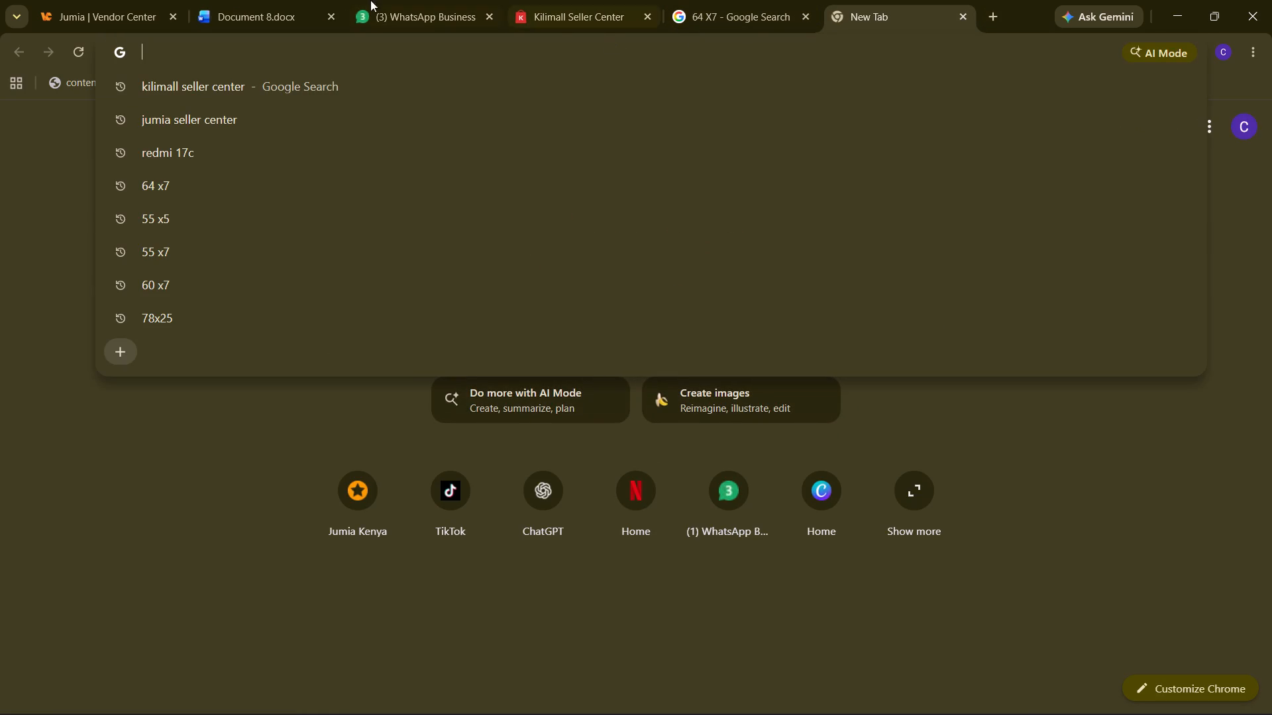
{"action": "left_click_drag", "start_coordinate": [284, 3], "coordinate": [730, 0]}
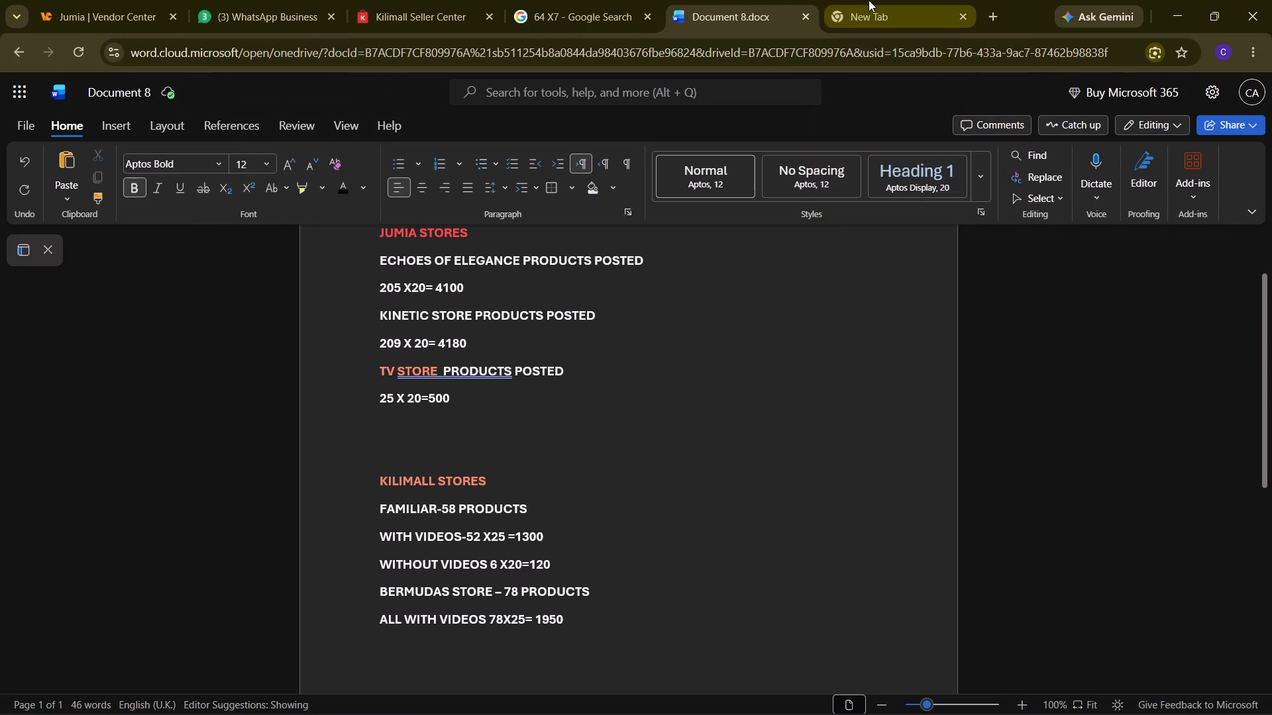
Start a Google sum of the invoice's Jumia and TV store amounts, 4100+4180+500+, in the new tab.
{"action": "left_click", "coordinate": [869, 0]}
{"action": "type", "text": "4100+"}
{"action": "left_click", "coordinate": [734, 2]}
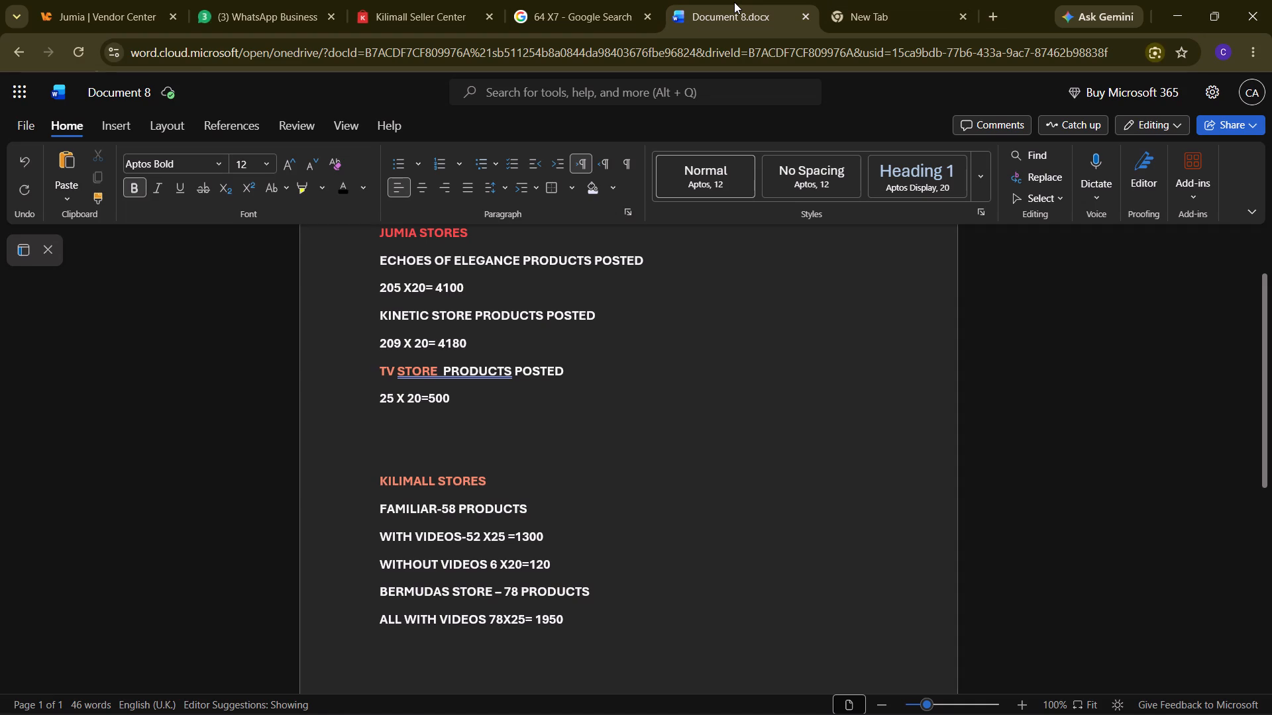
{"action": "left_click", "coordinate": [884, 13]}
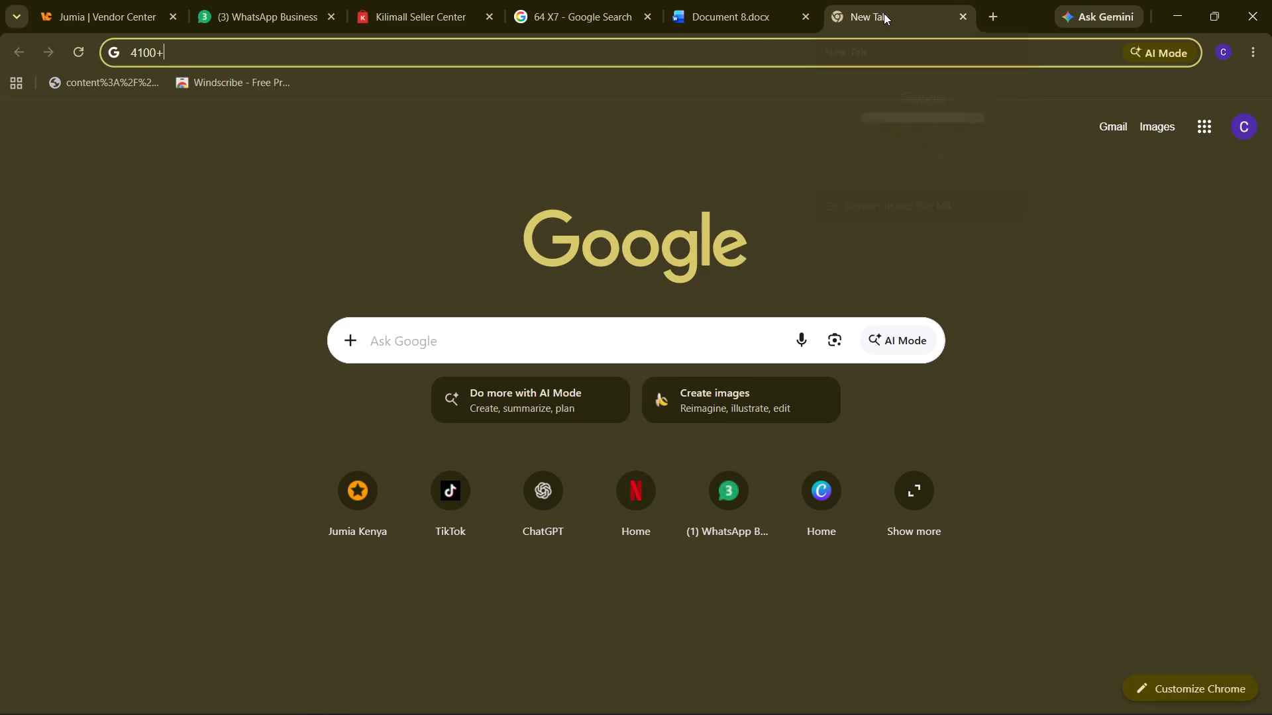
{"action": "type", "text": "4180+"}
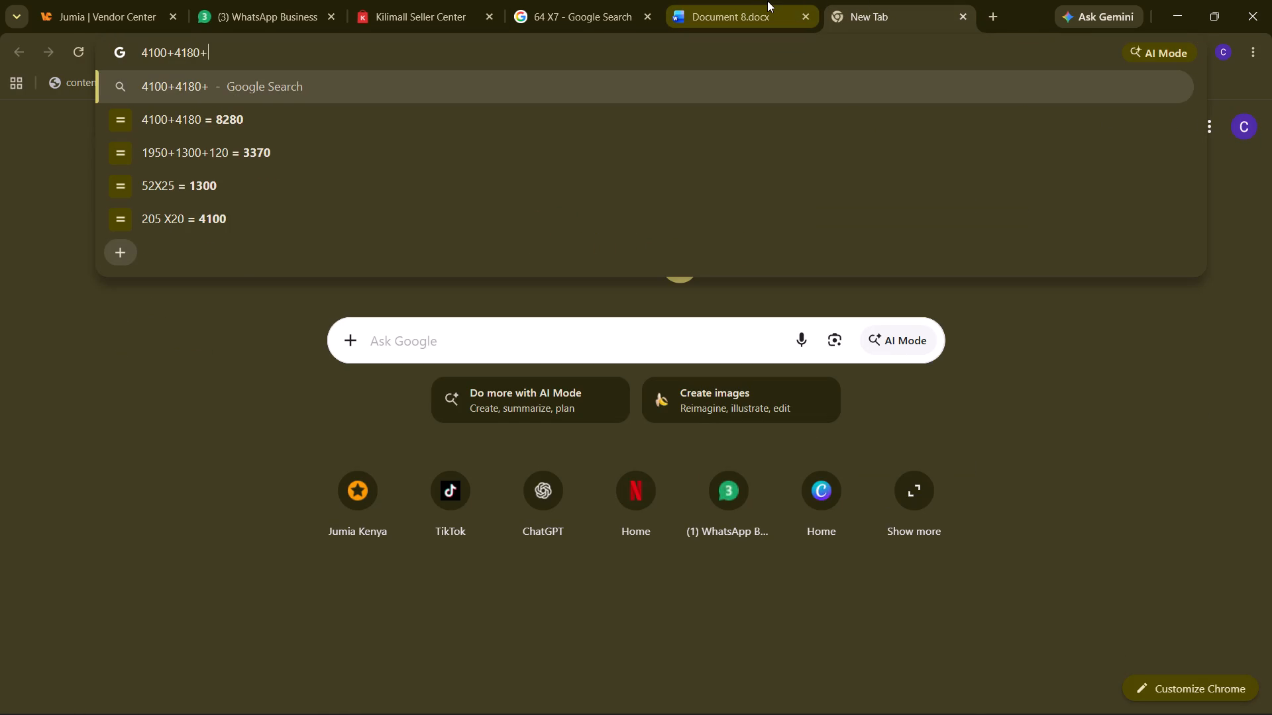
{"action": "type", "text": "500"}
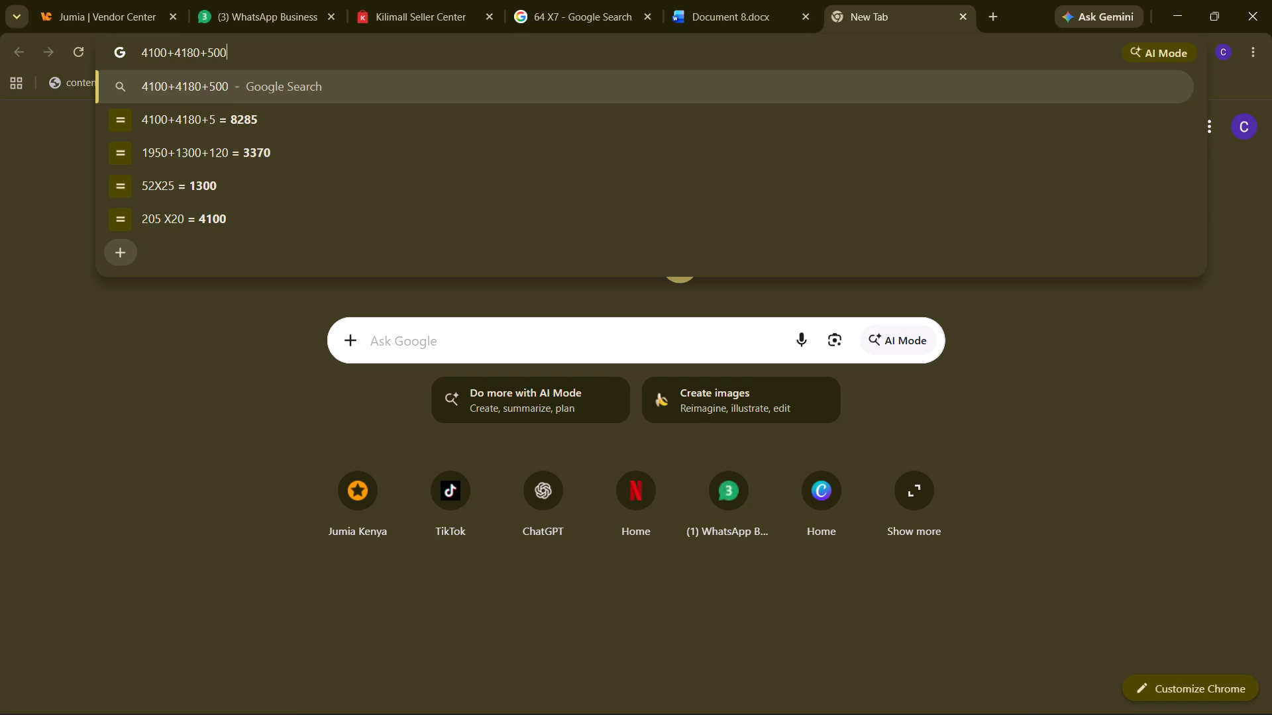
{"action": "key", "text": "shift+plus"}
Add the Kilimall amounts 1300, 120 and 1950 from the invoice to the sum and calculate it with Google.
{"action": "left_click", "coordinate": [723, 0]}
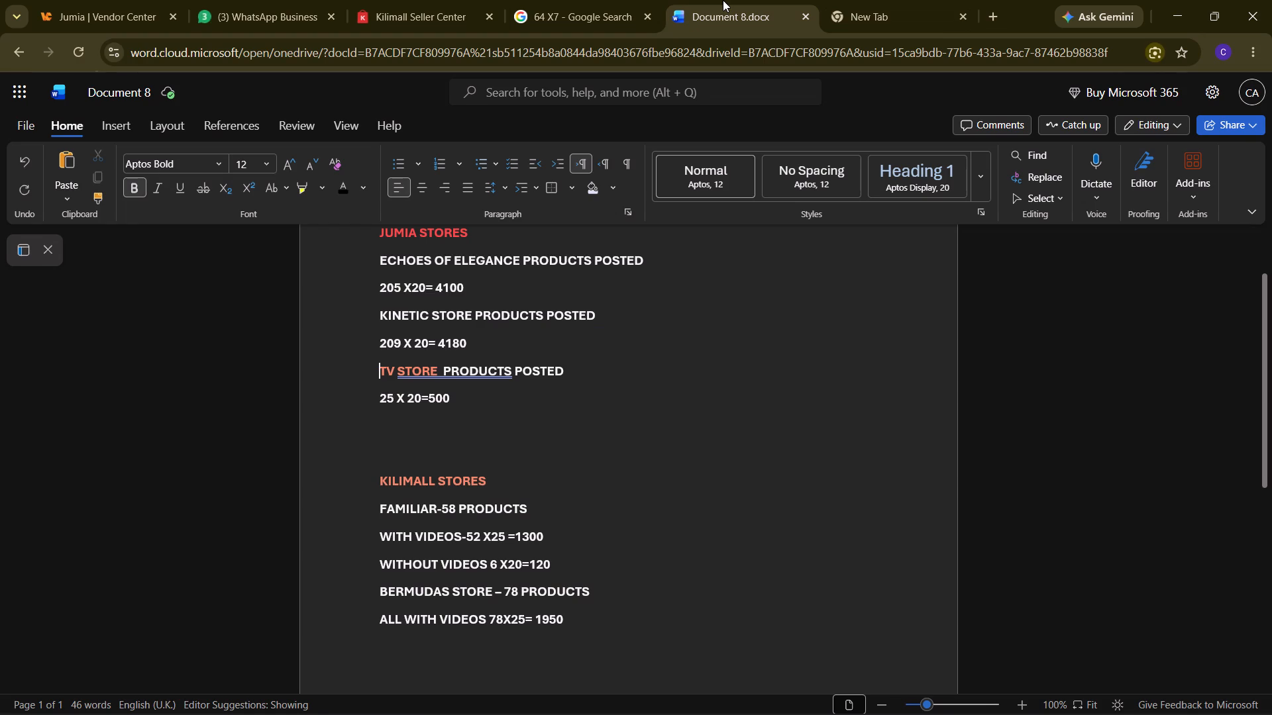
{"action": "scroll", "coordinate": [612, 260], "scroll_direction": "down", "scroll_amount": 3}
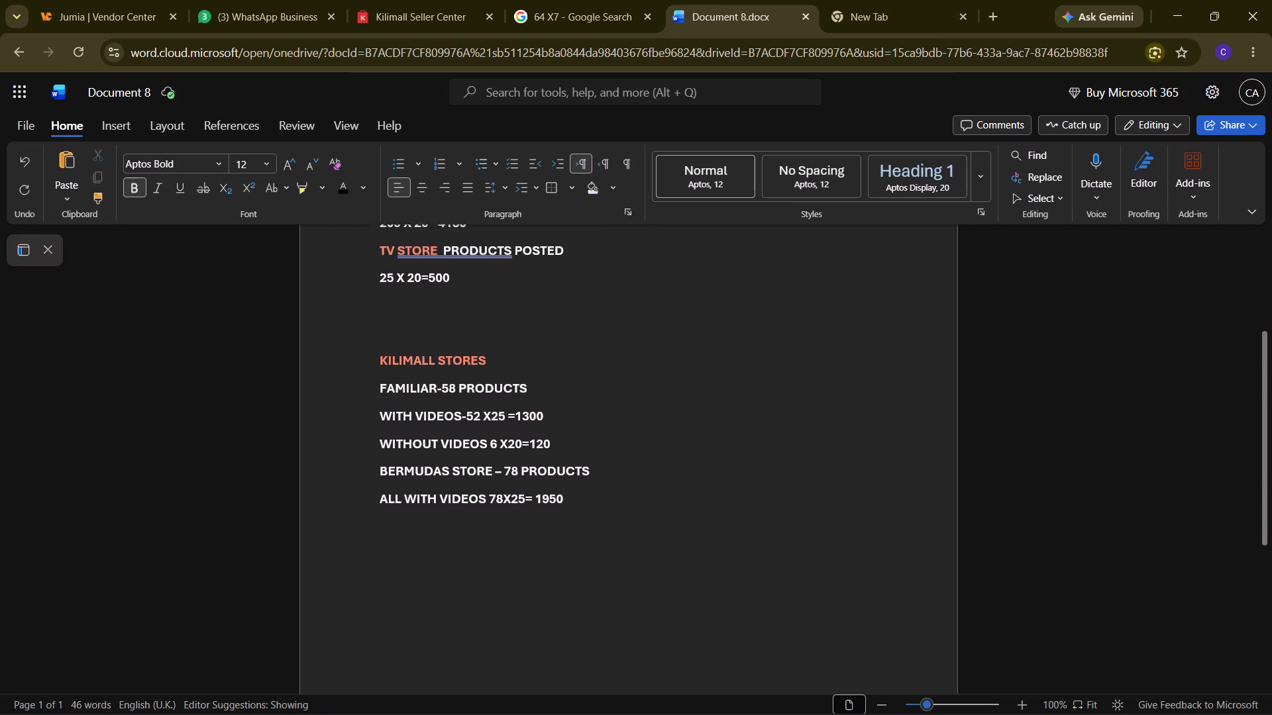
{"action": "scroll", "coordinate": [612, 260], "scroll_direction": "down", "scroll_amount": 1}
{"action": "left_click", "coordinate": [853, 11]}
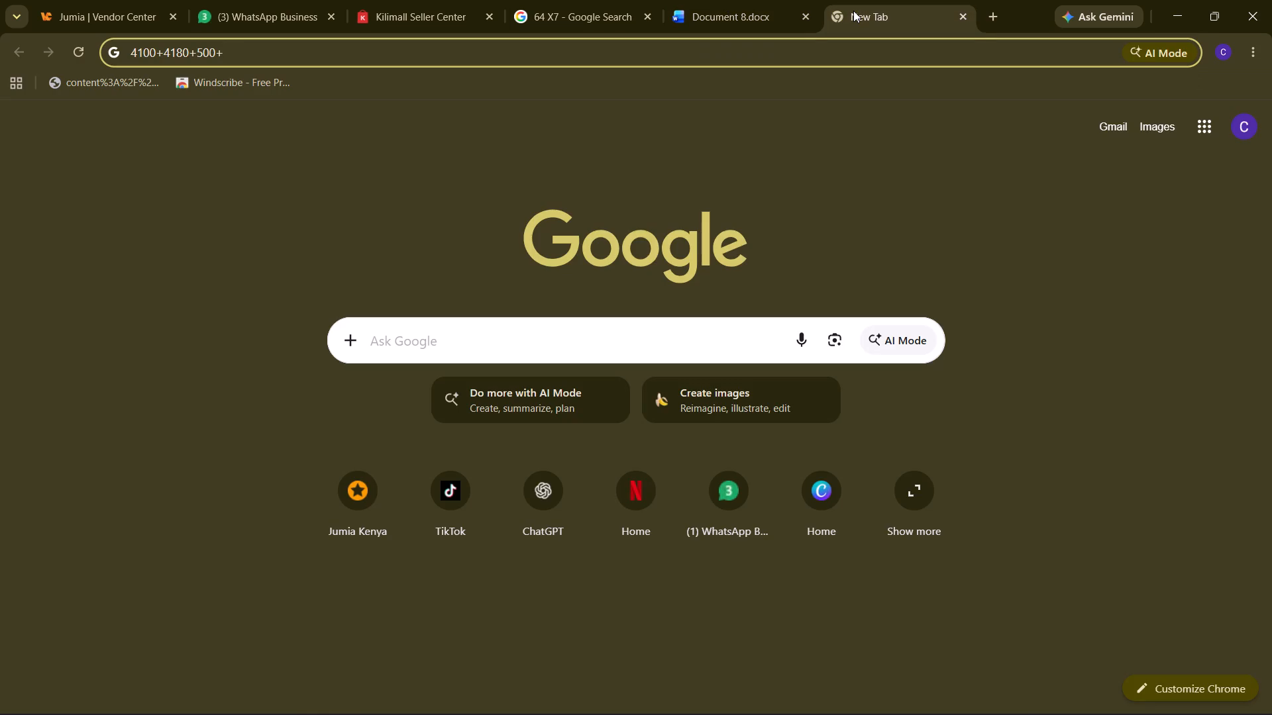
{"action": "type", "text": "1300+120"}
{"action": "key", "text": "shift+plus"}
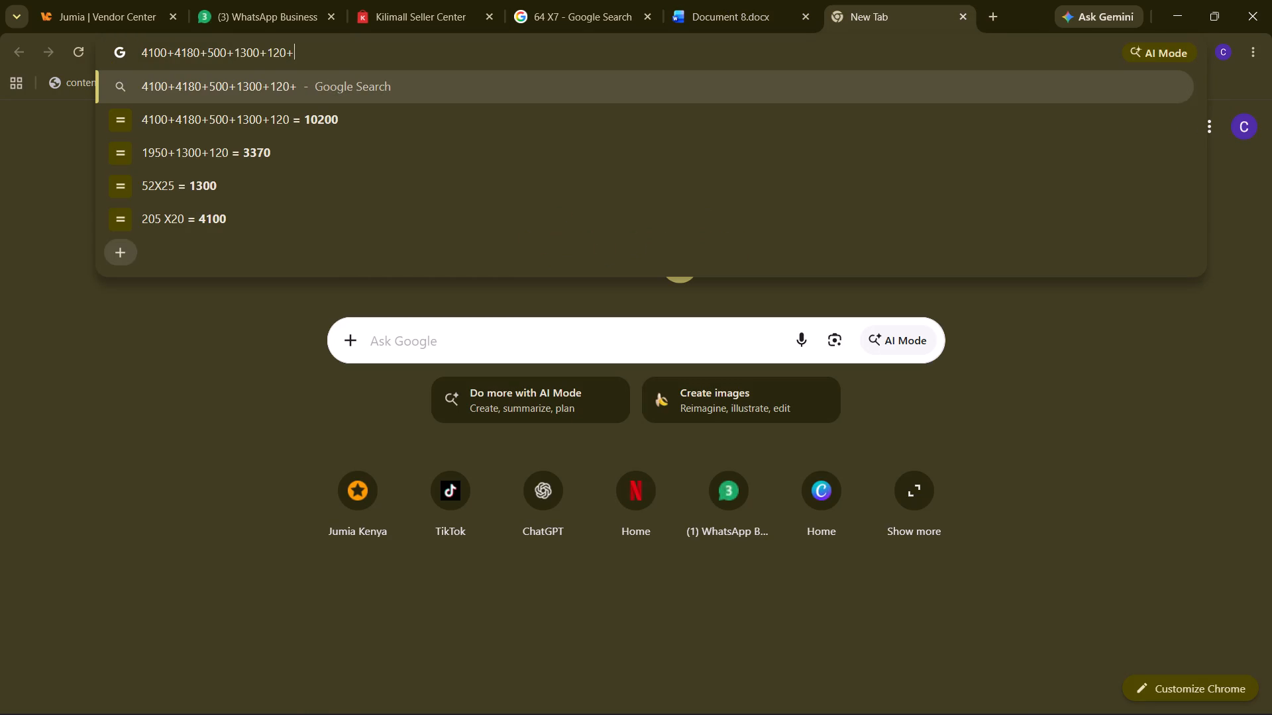
{"action": "left_click", "coordinate": [734, 9]}
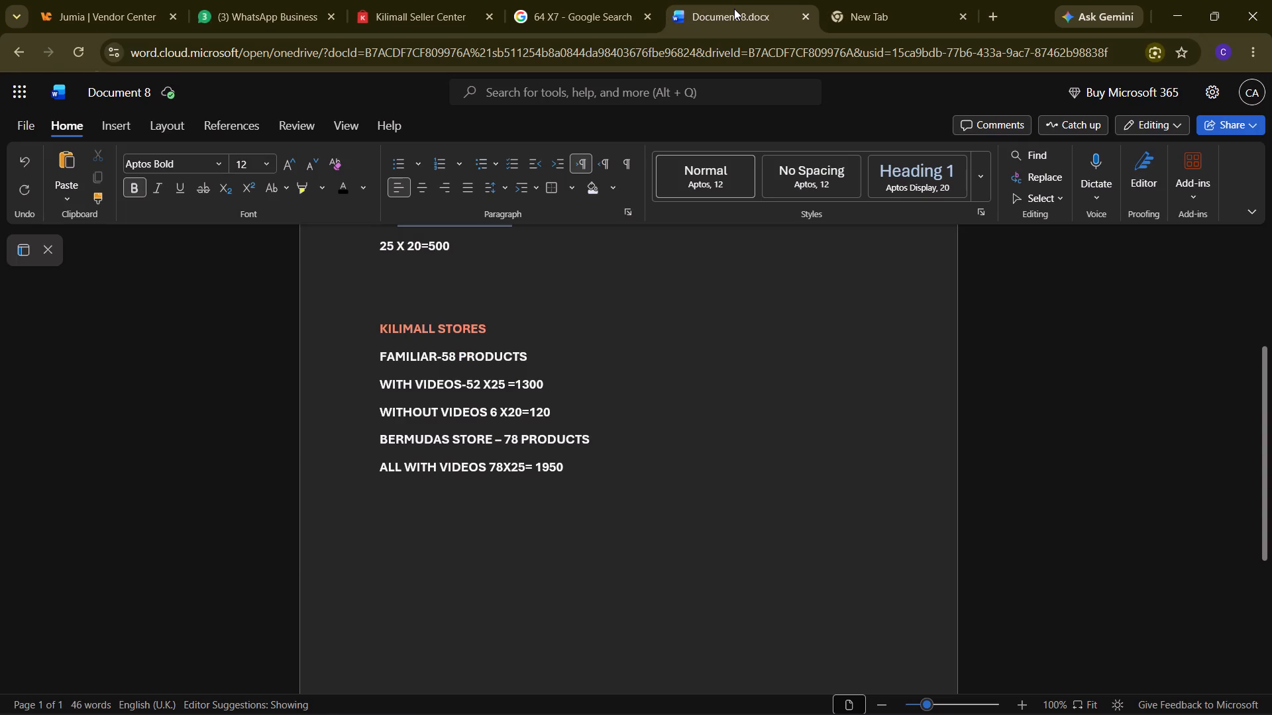
{"action": "left_click", "coordinate": [922, 2]}
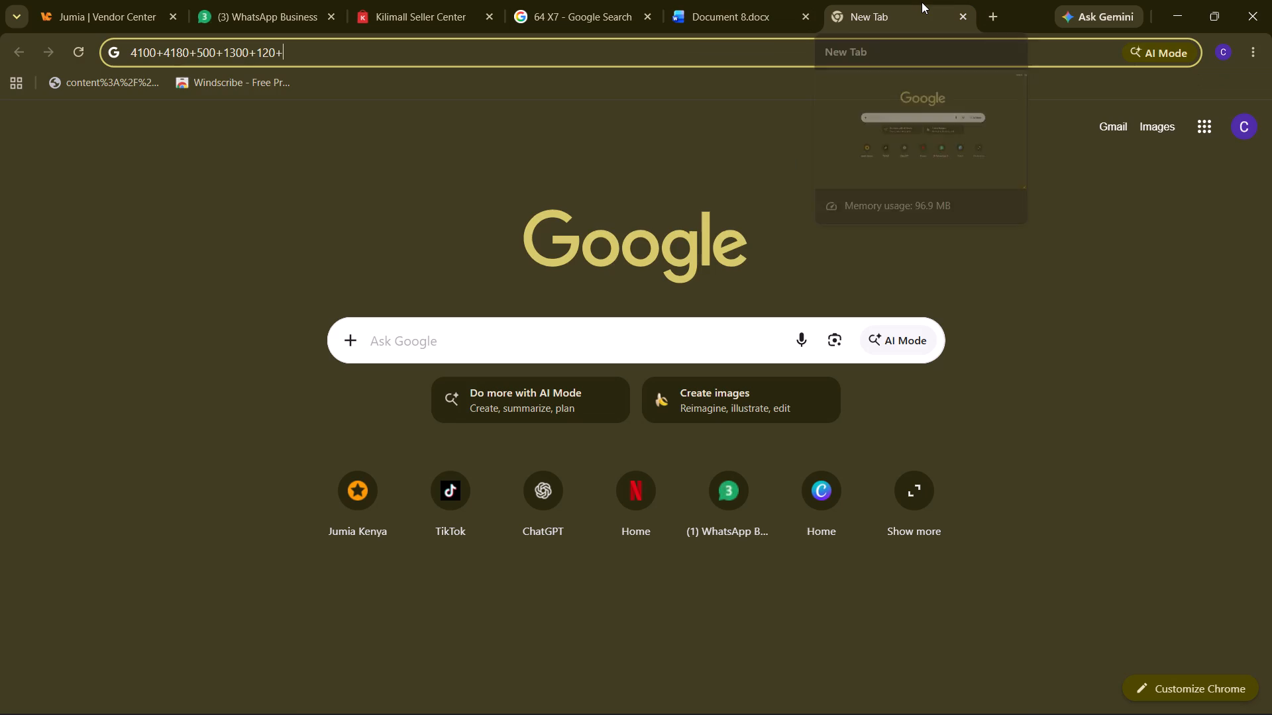
{"action": "type", "text": "1950"}
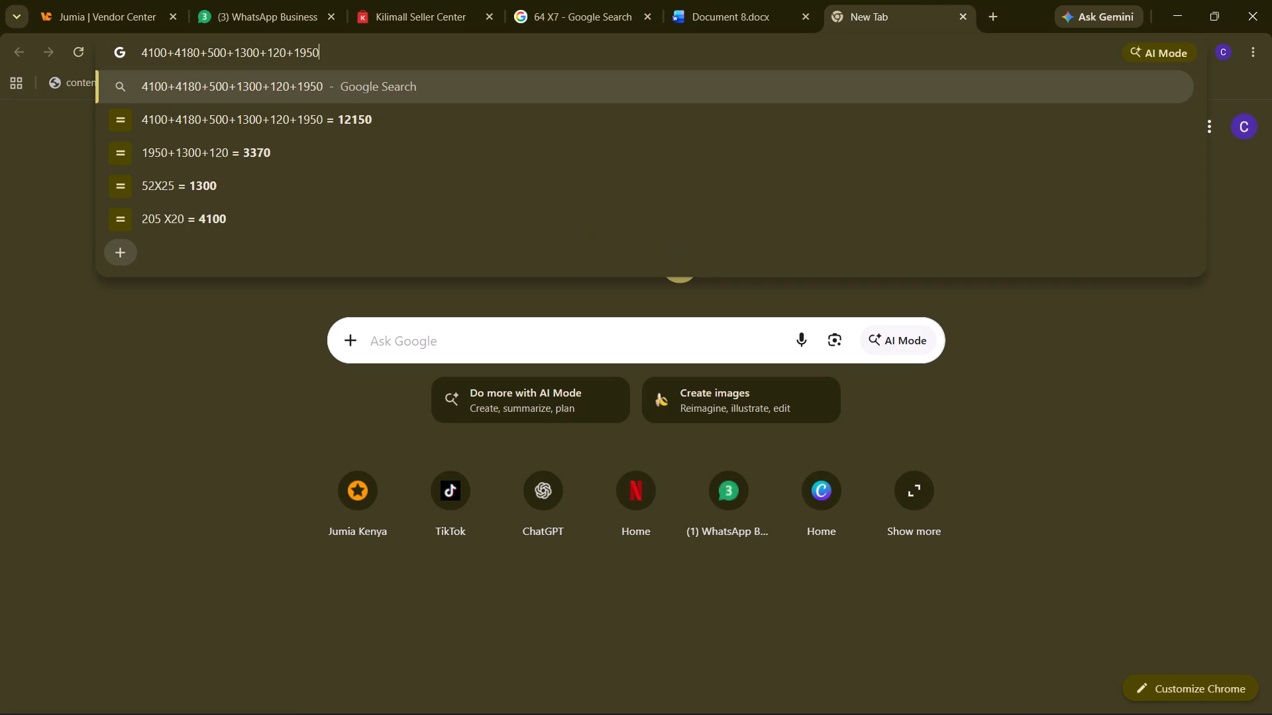
{"action": "key", "text": "Return"}
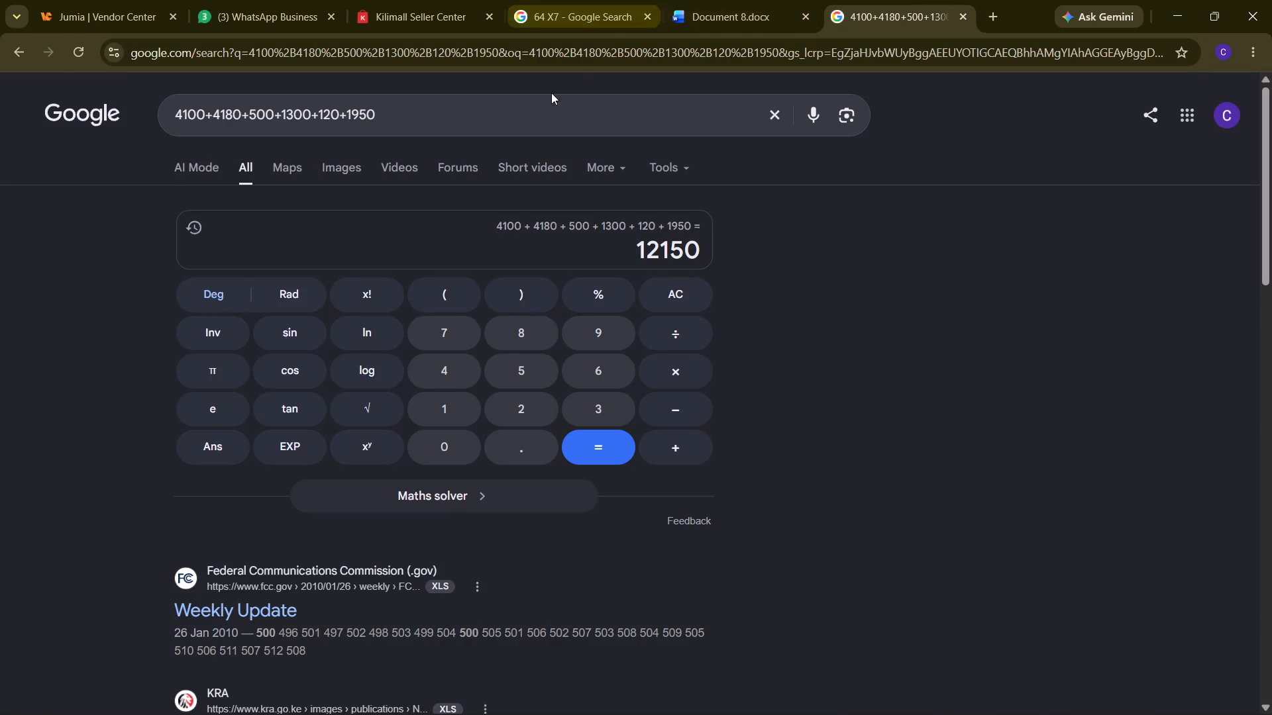
Extend the Google sum with 200, 1490 and 1333 and recalculate it.
{"action": "left_click", "coordinate": [519, 131]}
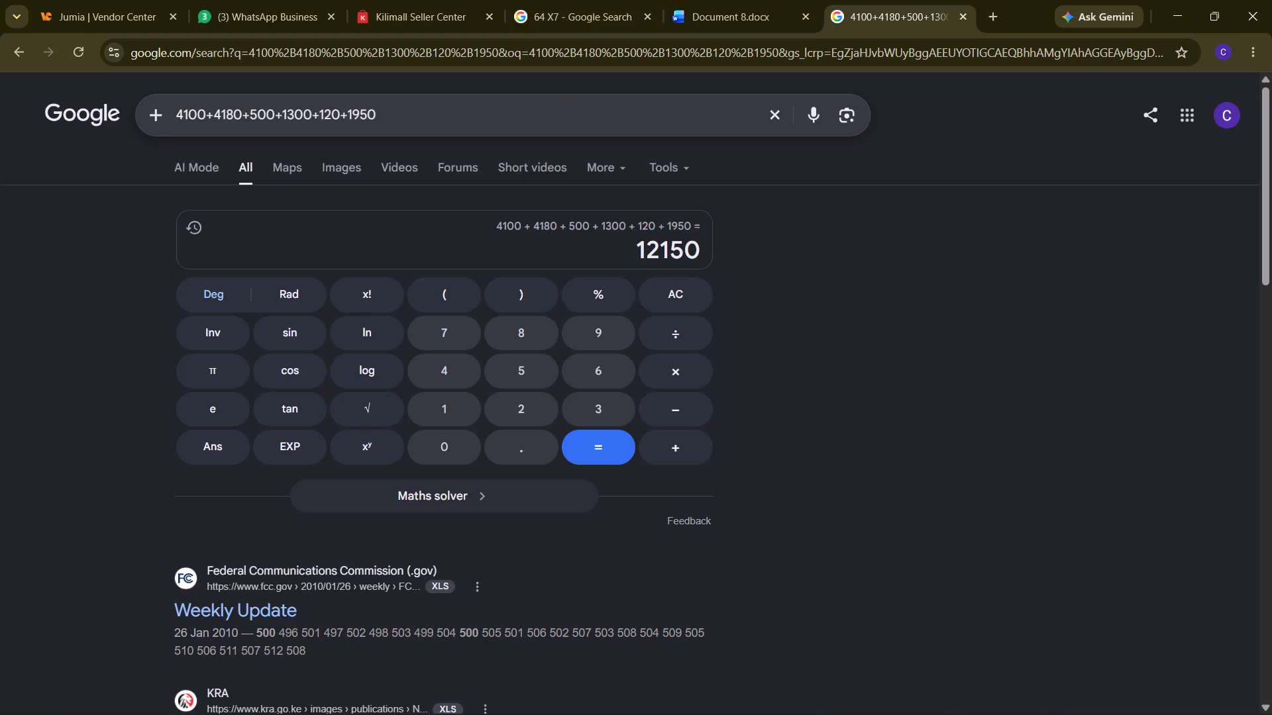
{"action": "key", "text": "shift+plus"}
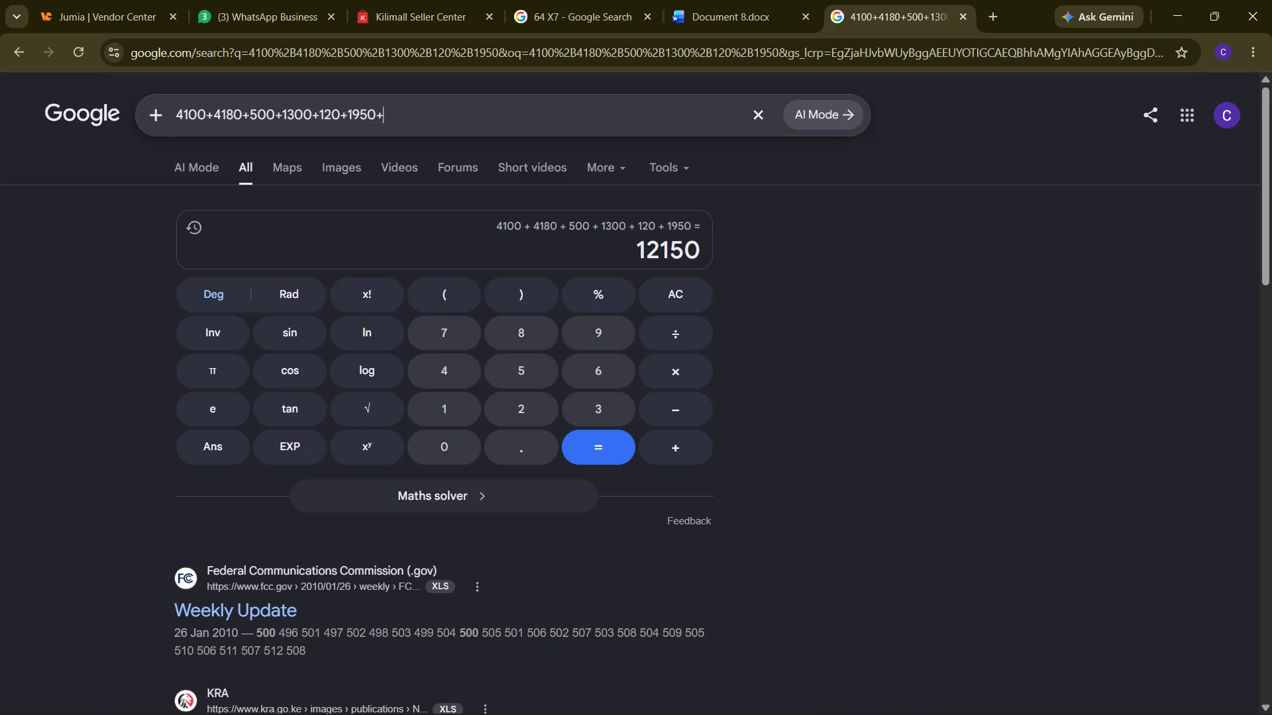
{"action": "type", "text": "200"}
{"action": "key", "text": "shift+plus"}
{"action": "type", "text": "1490"}
{"action": "key", "text": "shift+plus"}
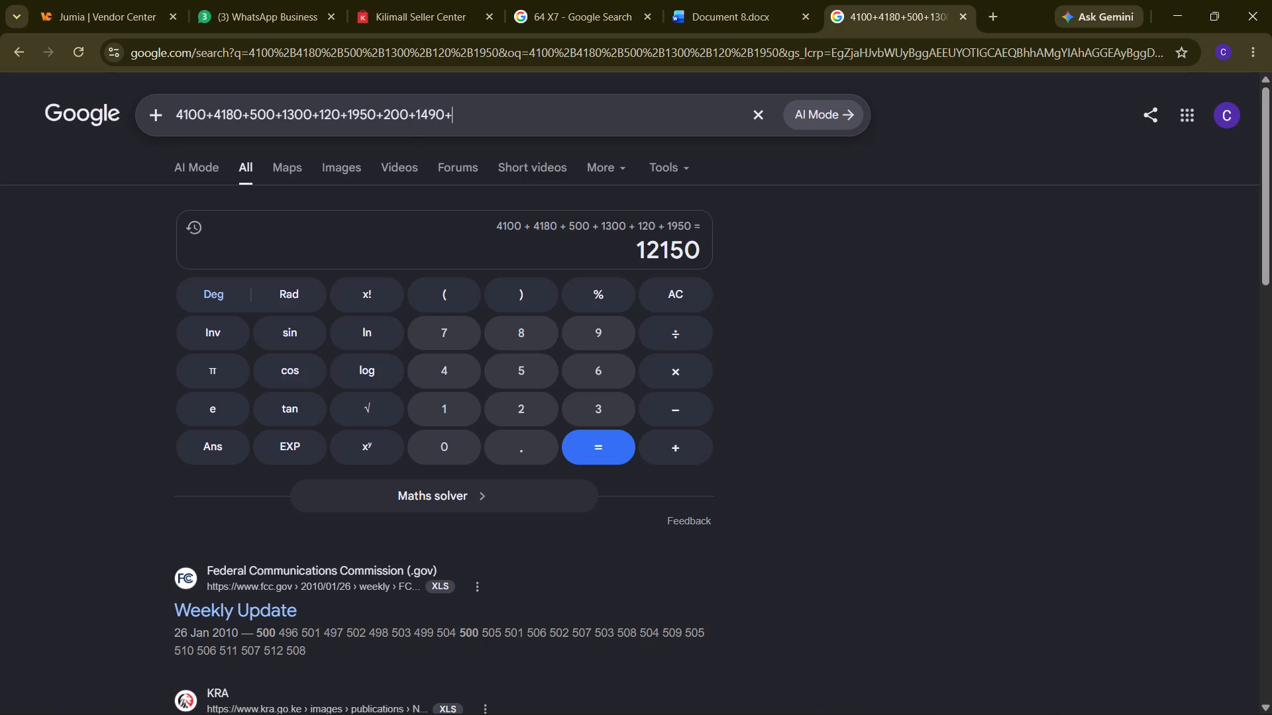
{"action": "type", "text": "1333"}
{"action": "key", "text": "Return"}
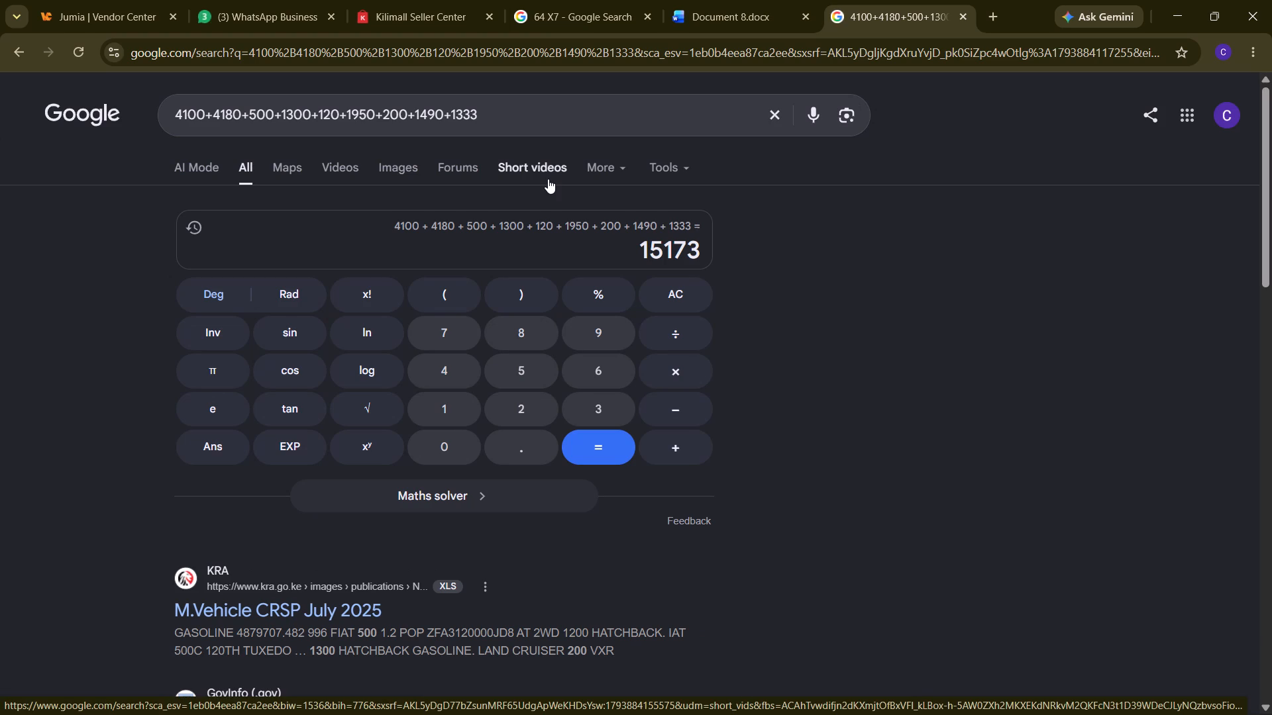
Add 2800 to the Google sum and recalculate it.
{"action": "left_click", "coordinate": [514, 120]}
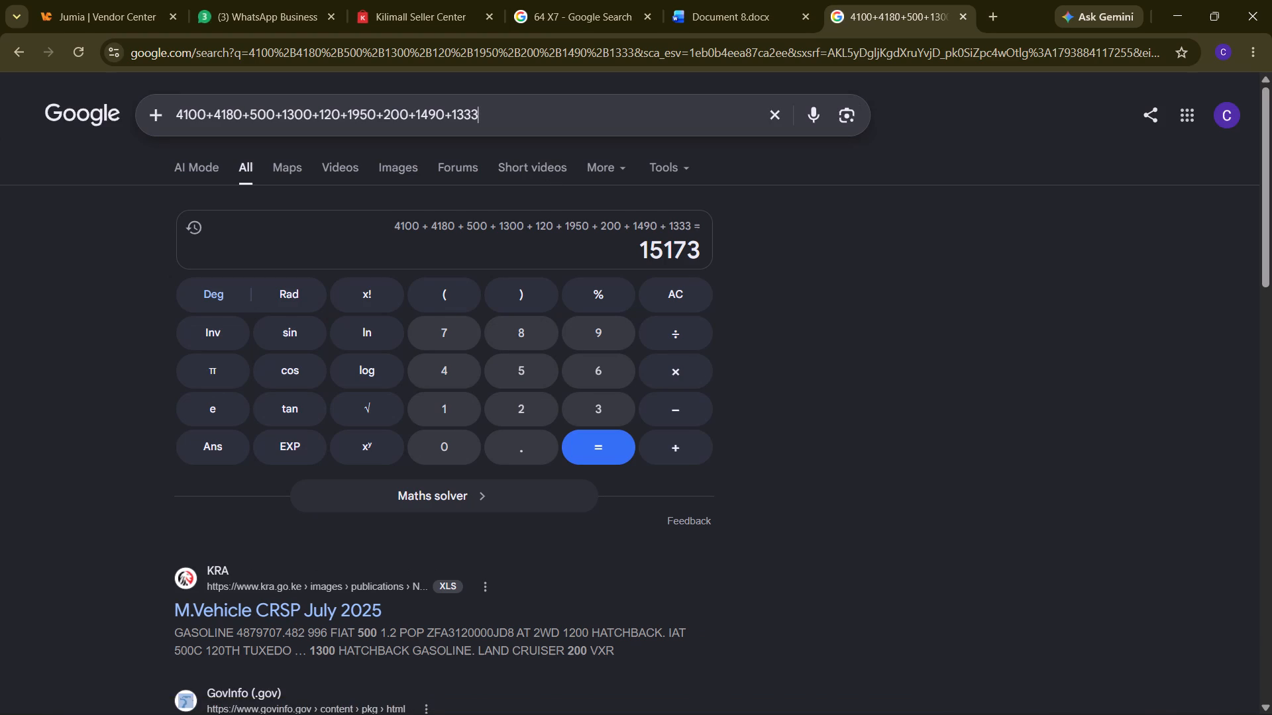
{"action": "type", "text": "+2800"}
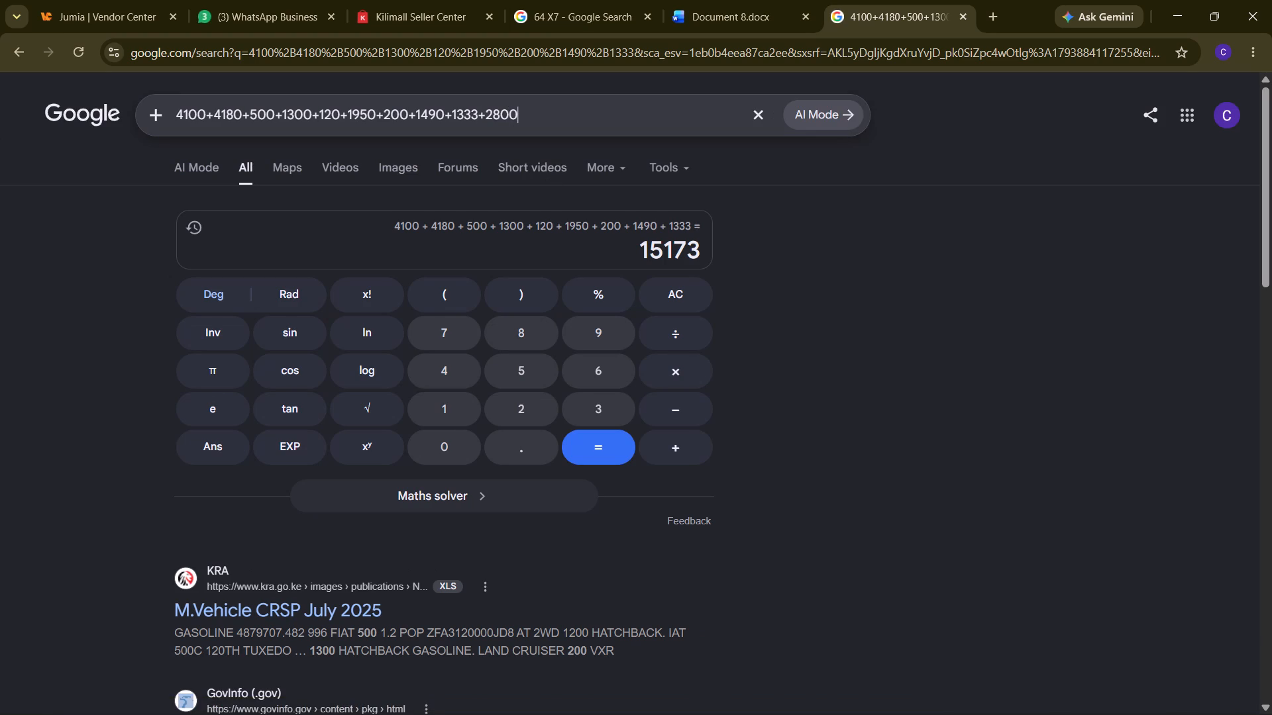
{"action": "key", "text": "Return"}
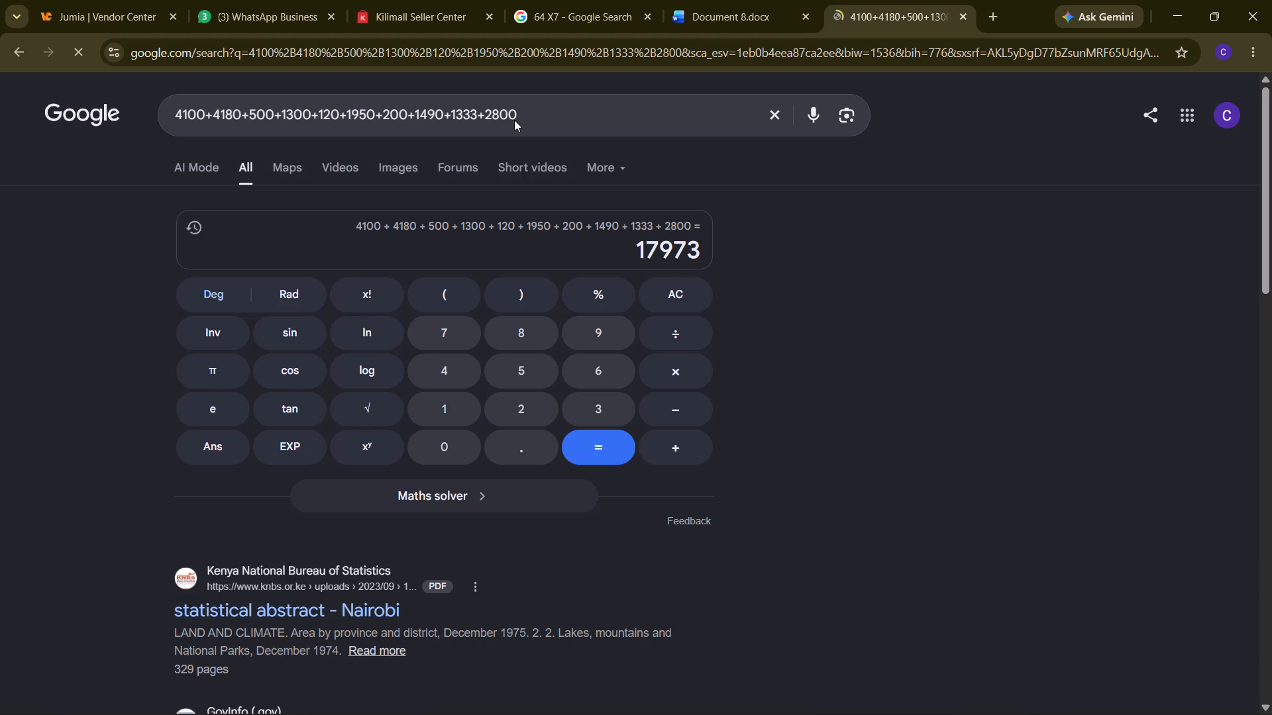
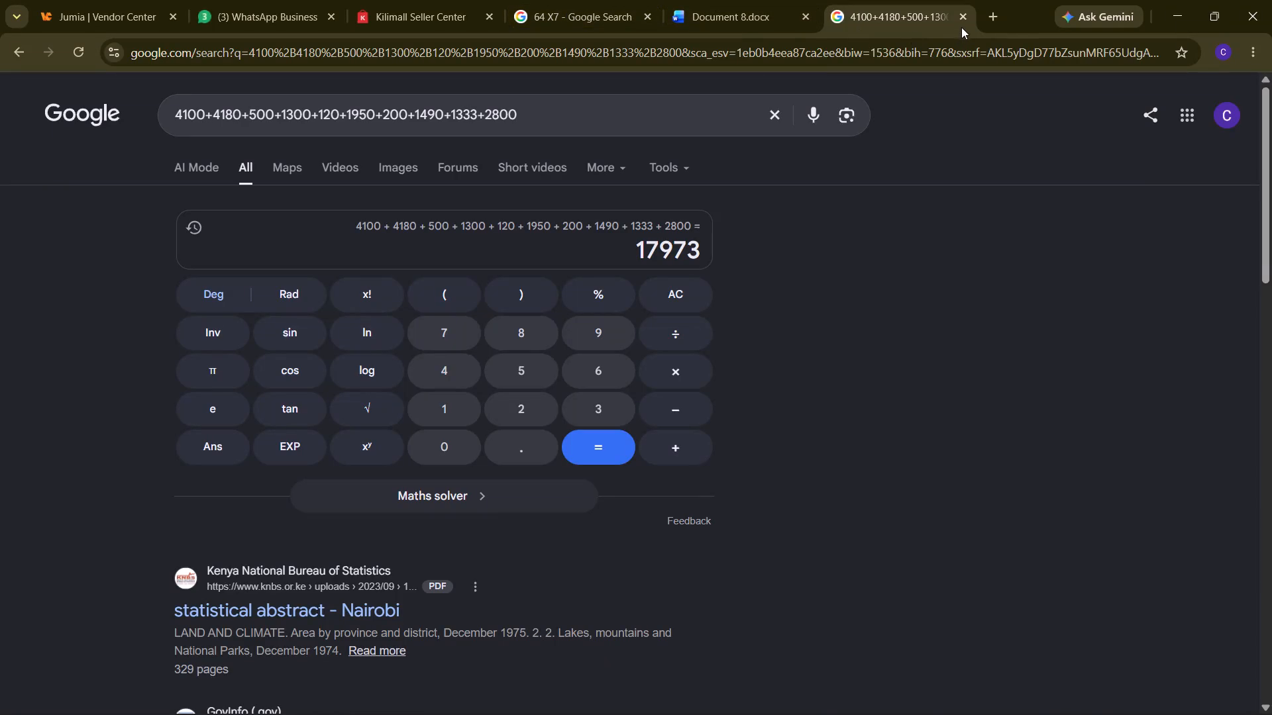
Close the Google sum tab and review the October invoice from the Jumia stores through the Kilimall stores entries.
{"action": "left_click", "coordinate": [967, 16]}
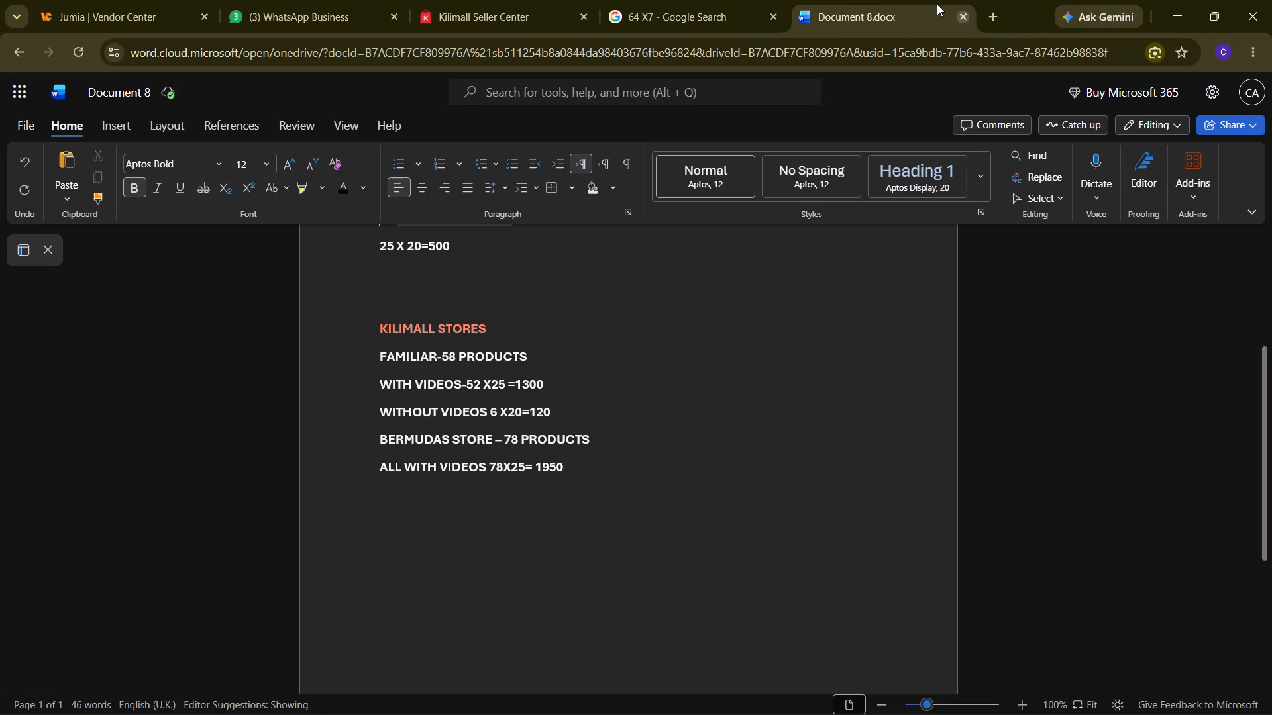
{"action": "scroll", "coordinate": [641, 349], "scroll_direction": "up", "scroll_amount": 5}
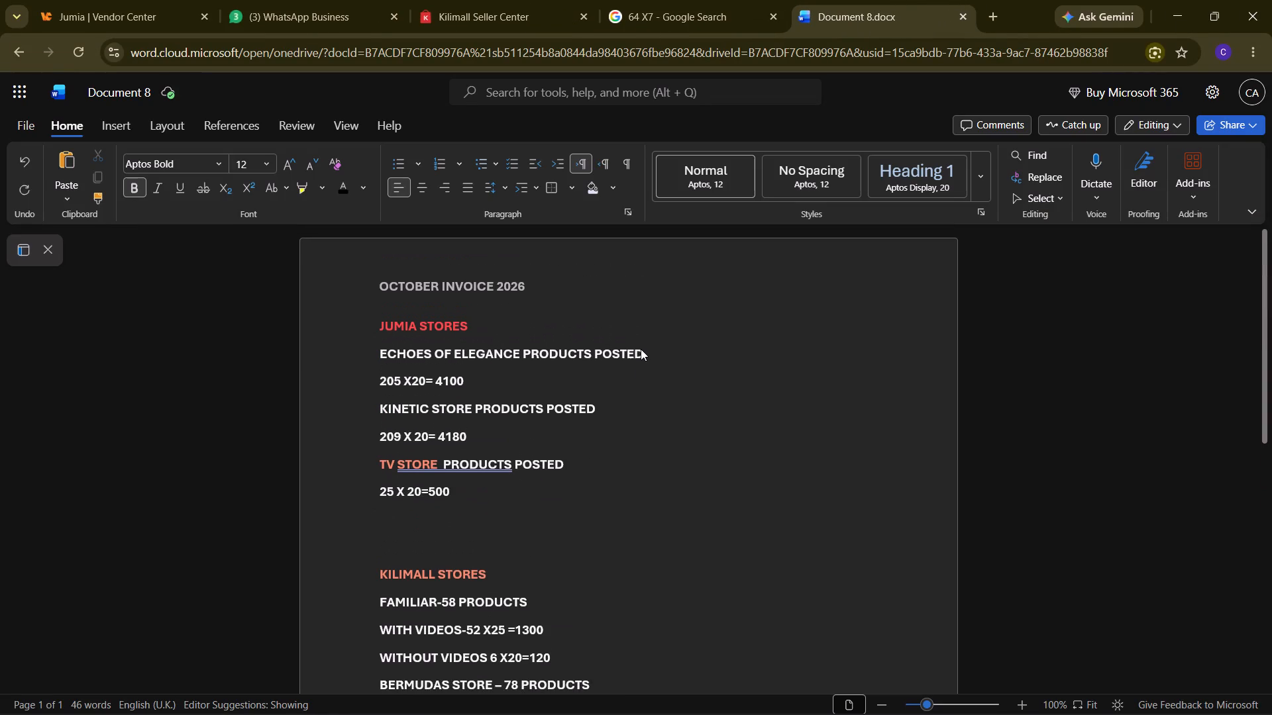
{"action": "scroll", "coordinate": [641, 349], "scroll_direction": "down", "scroll_amount": 6}
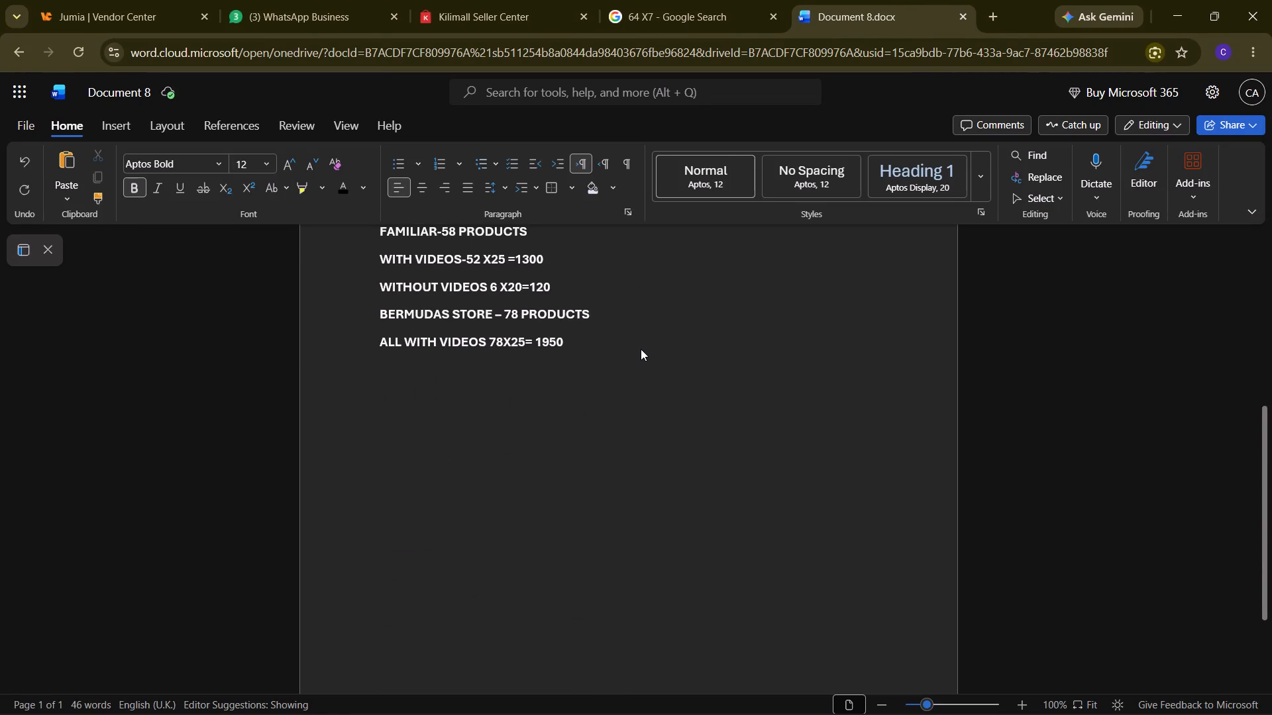
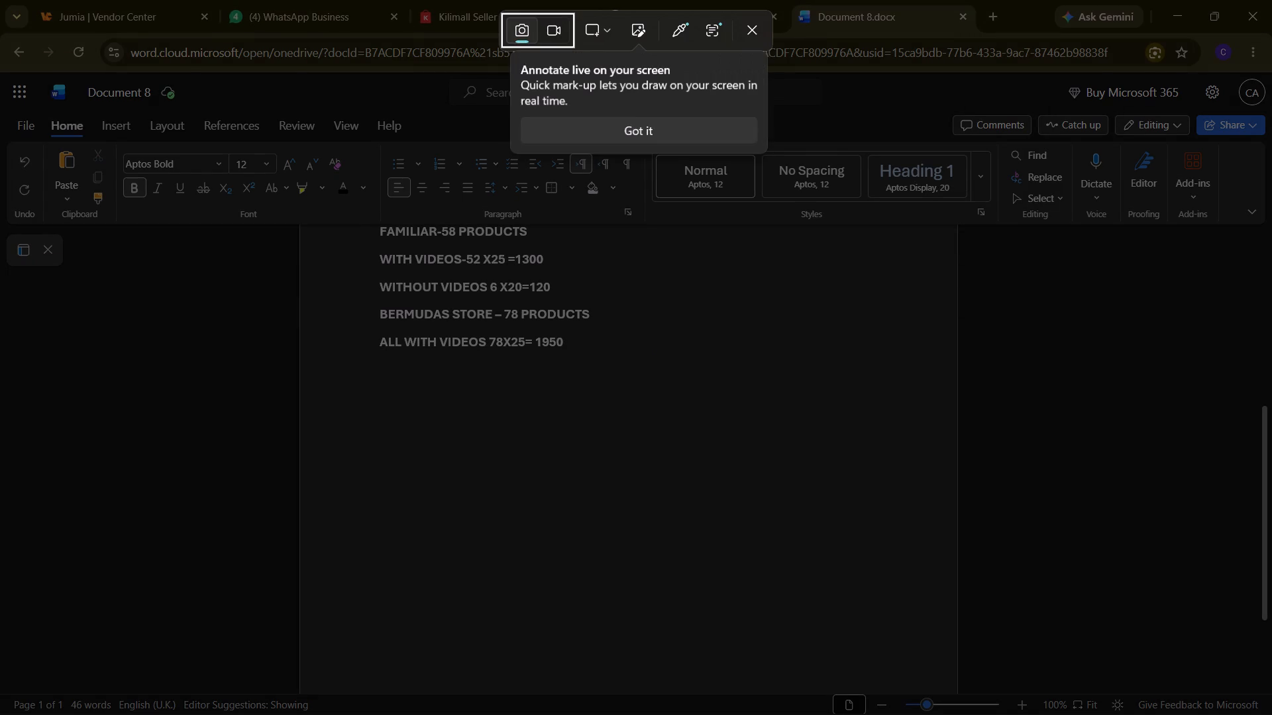
Dismiss the screen capture overlay and browse the Kilimall Seller Center product list from page 1 to page 2.
{"action": "left_click", "coordinate": [754, 37]}
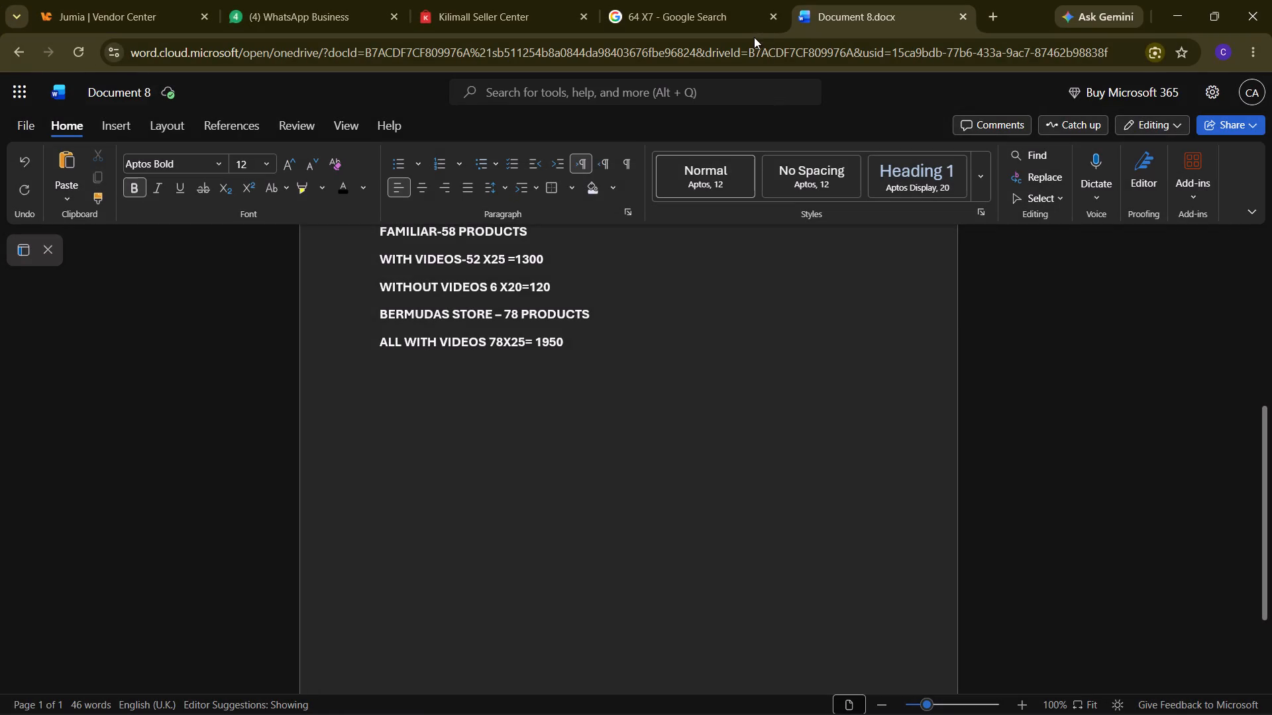
{"action": "left_click", "coordinate": [660, 6]}
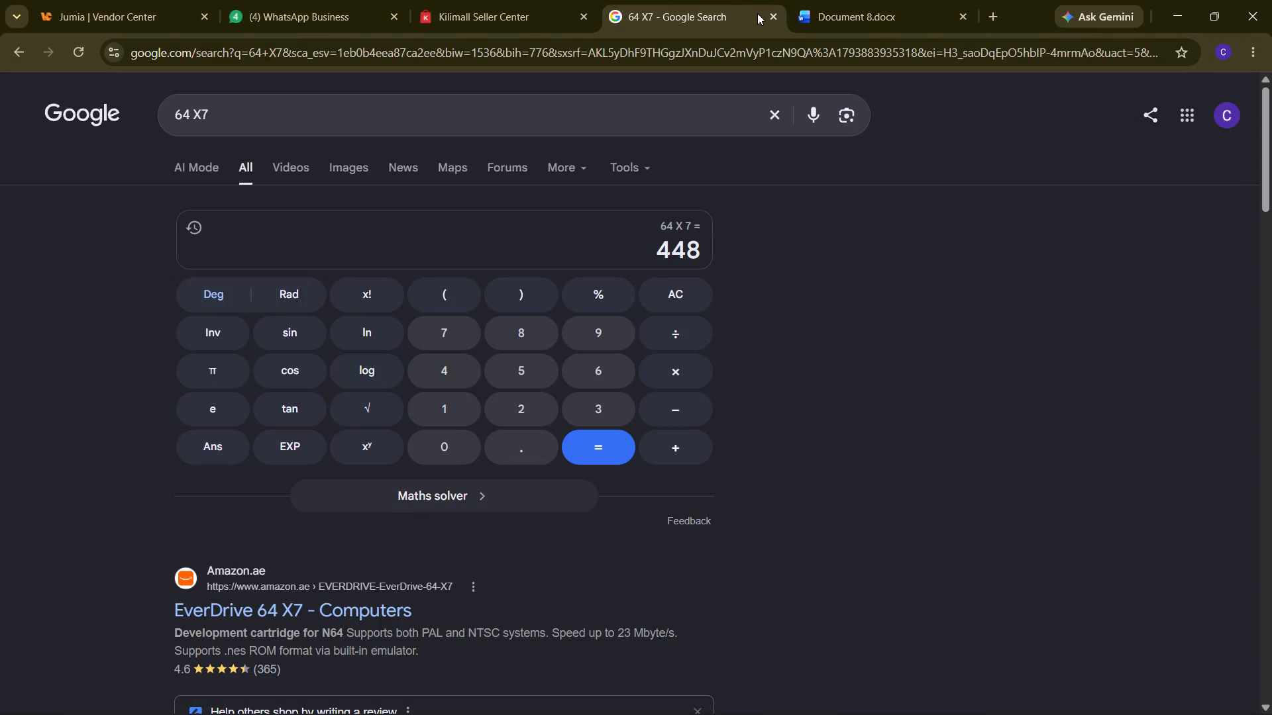
{"action": "left_click", "coordinate": [525, 12]}
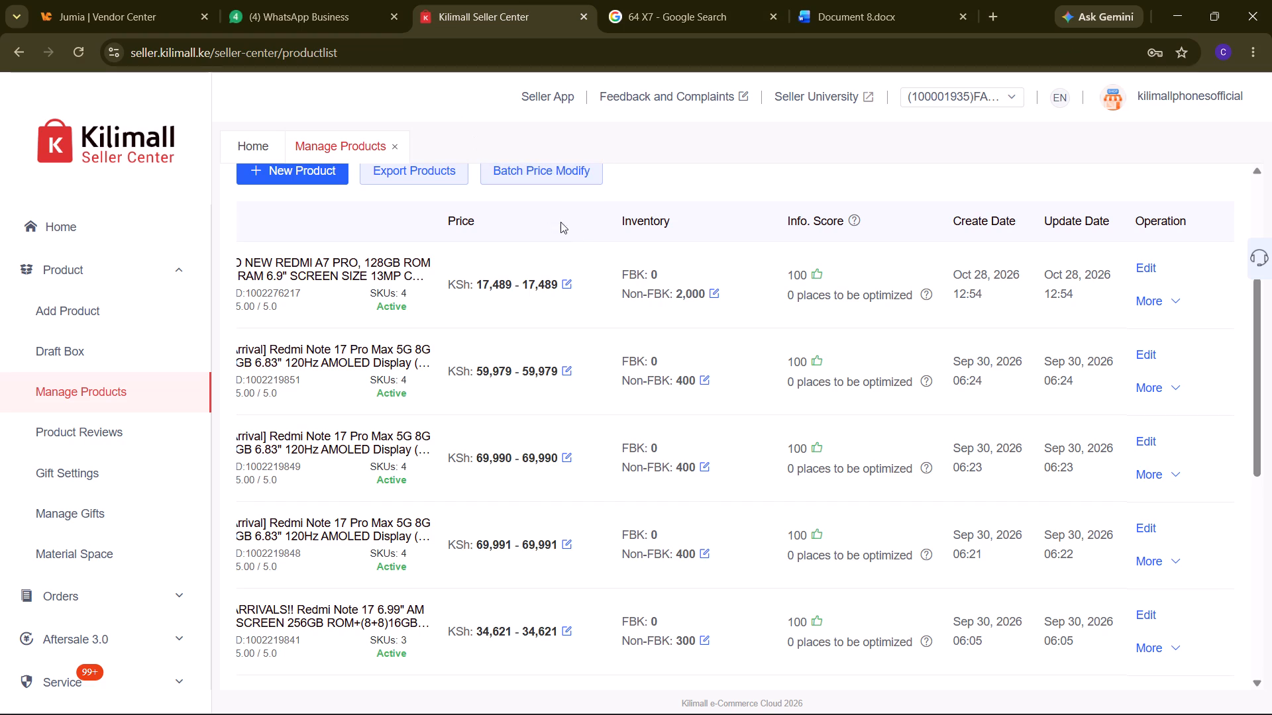
{"action": "scroll", "coordinate": [581, 243], "scroll_direction": "right", "scroll_amount": 4}
{"action": "scroll", "coordinate": [581, 243], "scroll_direction": "down", "scroll_amount": 1}
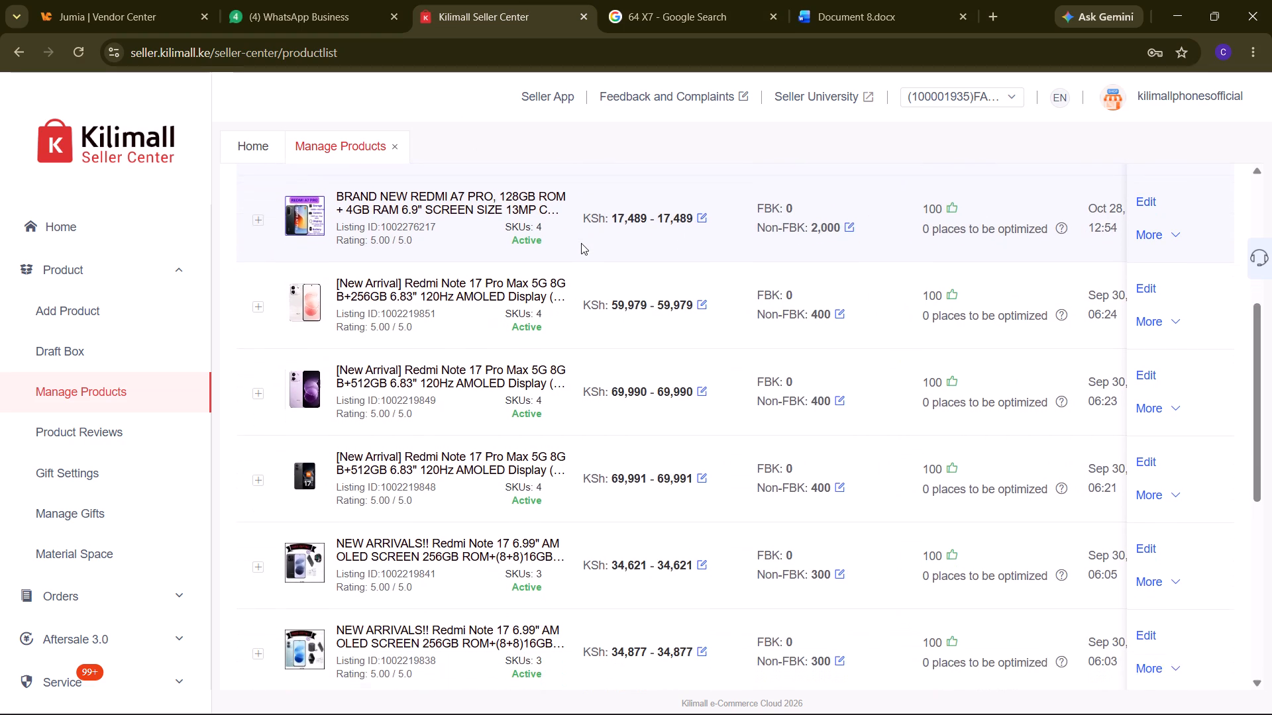
{"action": "scroll", "coordinate": [581, 243], "scroll_direction": "down", "scroll_amount": 3}
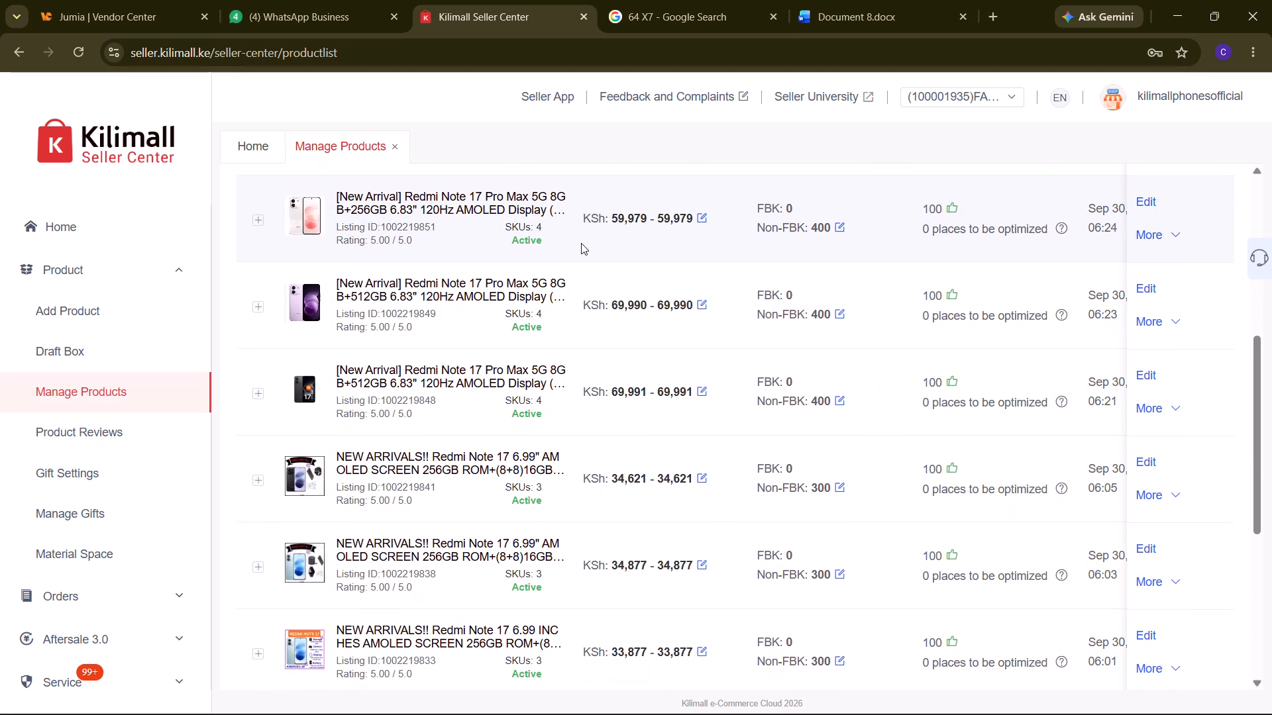
{"action": "scroll", "coordinate": [581, 243], "scroll_direction": "down", "scroll_amount": 3}
{"action": "scroll", "coordinate": [581, 243], "scroll_direction": "right", "scroll_amount": 1}
{"action": "scroll", "coordinate": [581, 243], "scroll_direction": "down", "scroll_amount": 1}
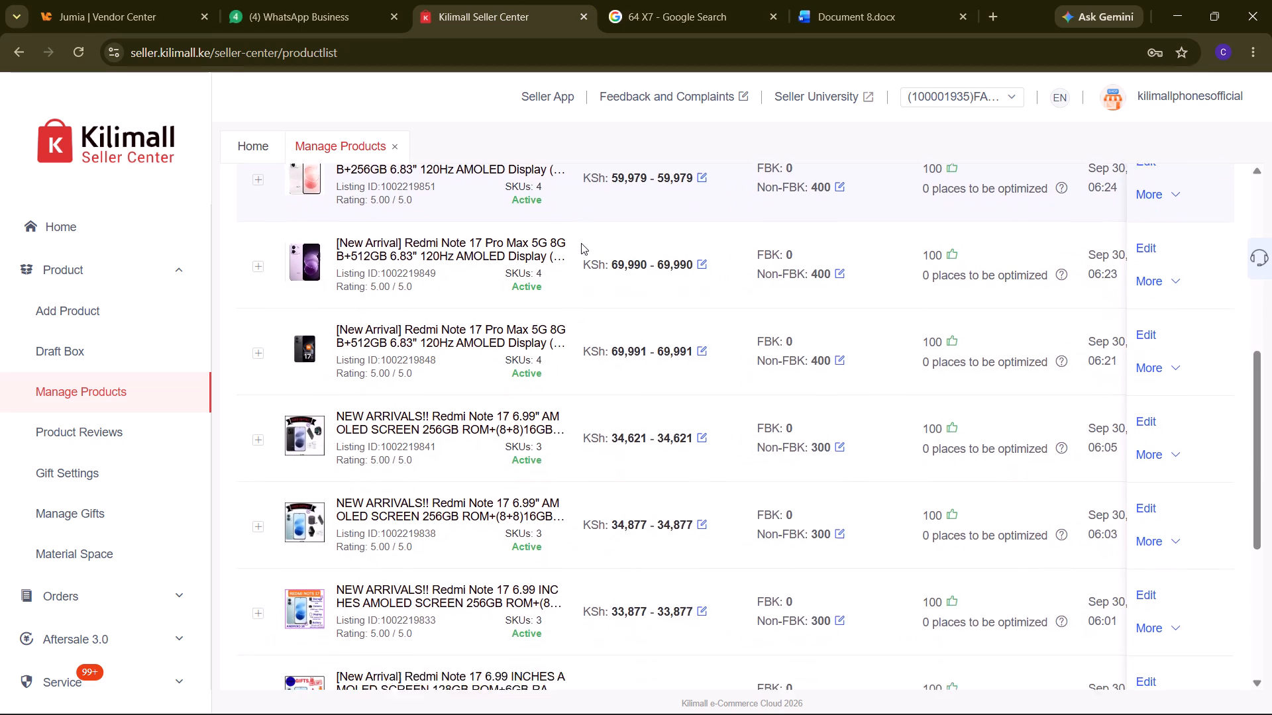
{"action": "scroll", "coordinate": [581, 243], "scroll_direction": "down", "scroll_amount": 6}
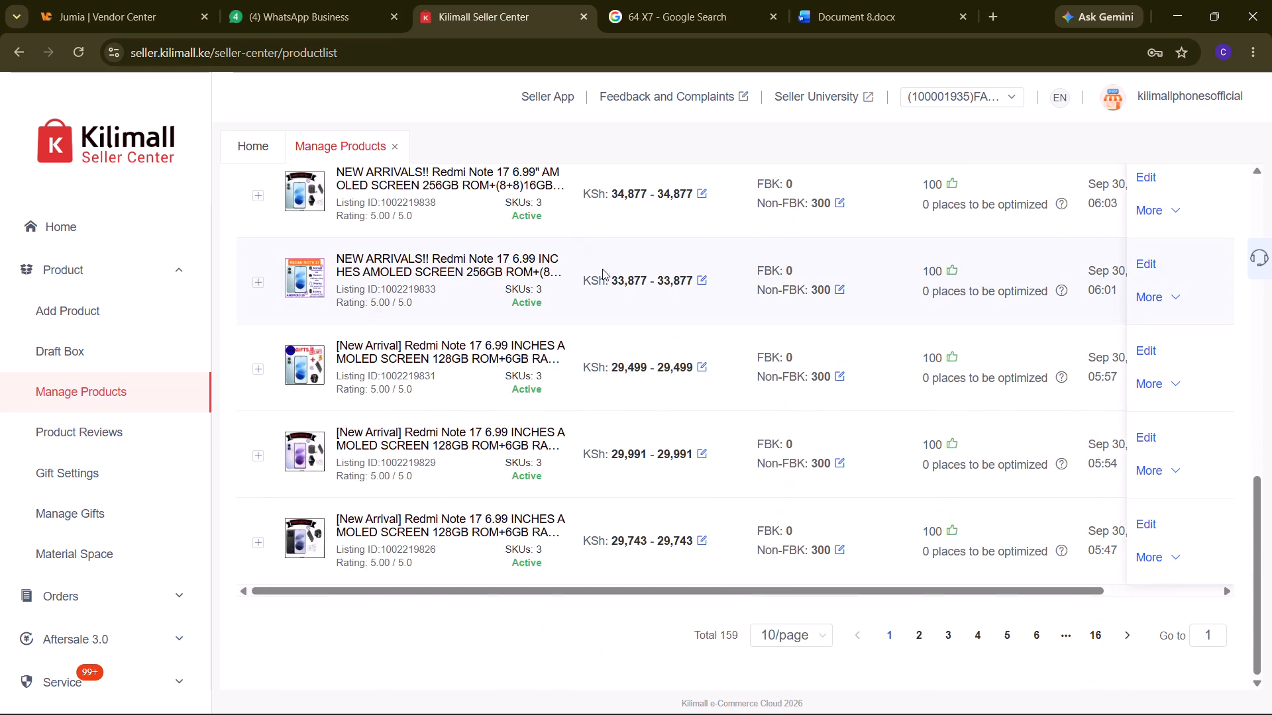
{"action": "left_click", "coordinate": [922, 641]}
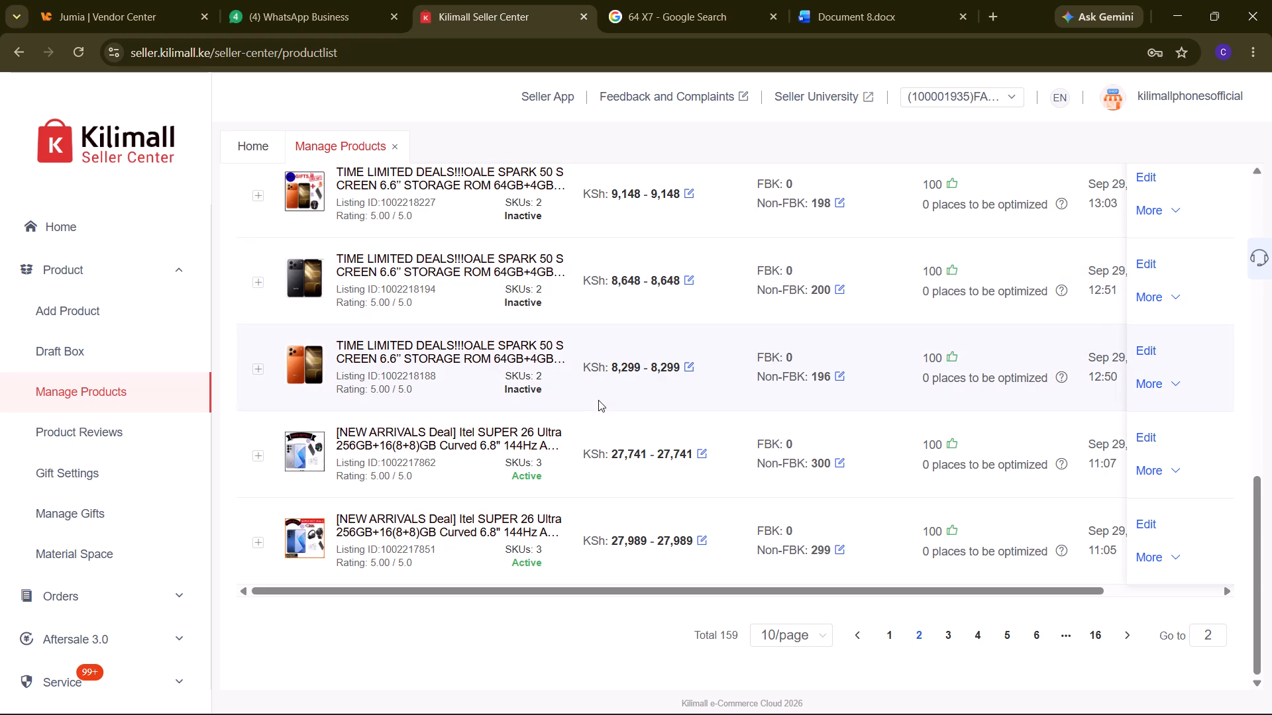
{"action": "left_click", "coordinate": [691, 363]}
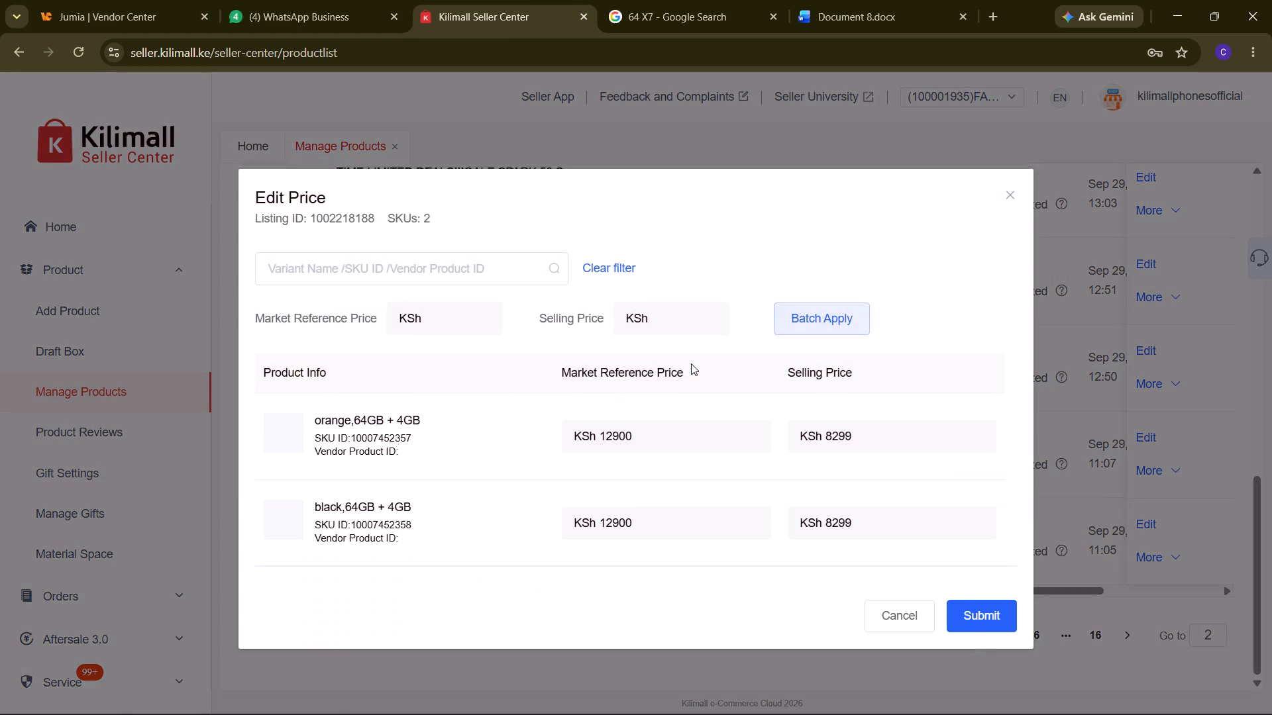
{"action": "left_click", "coordinate": [1005, 192]}
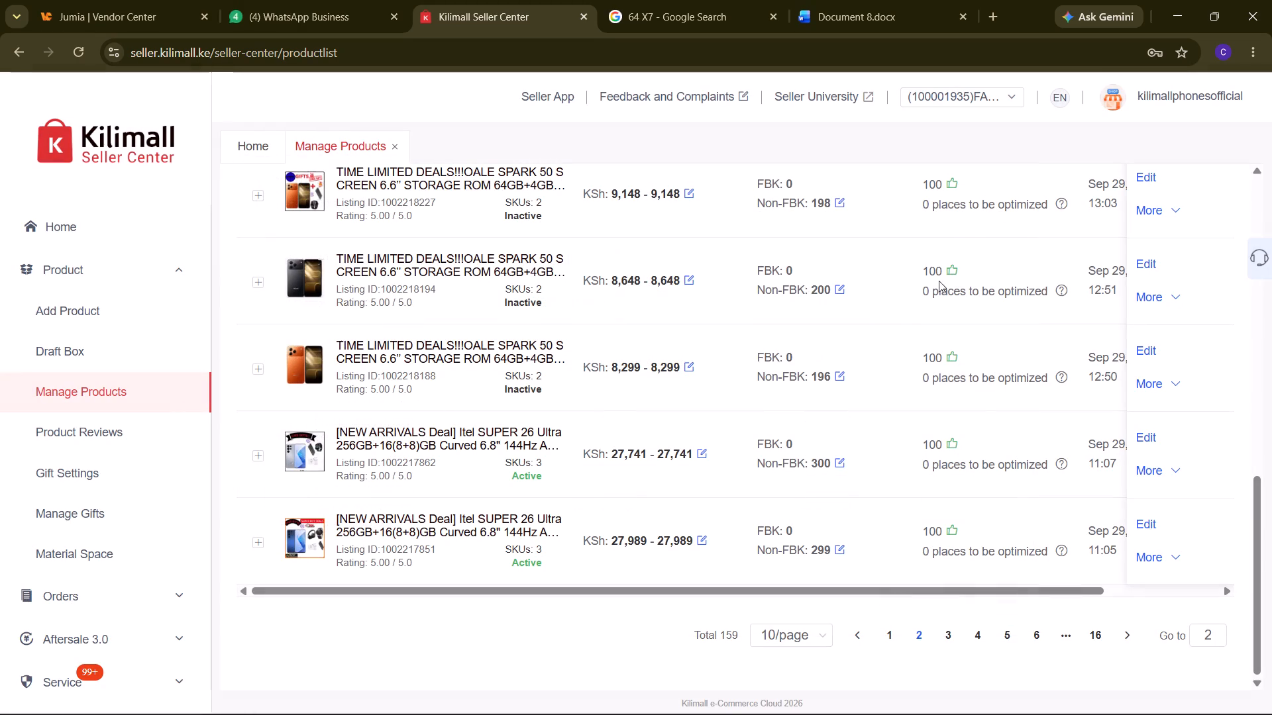
{"action": "left_click", "coordinate": [842, 376]}
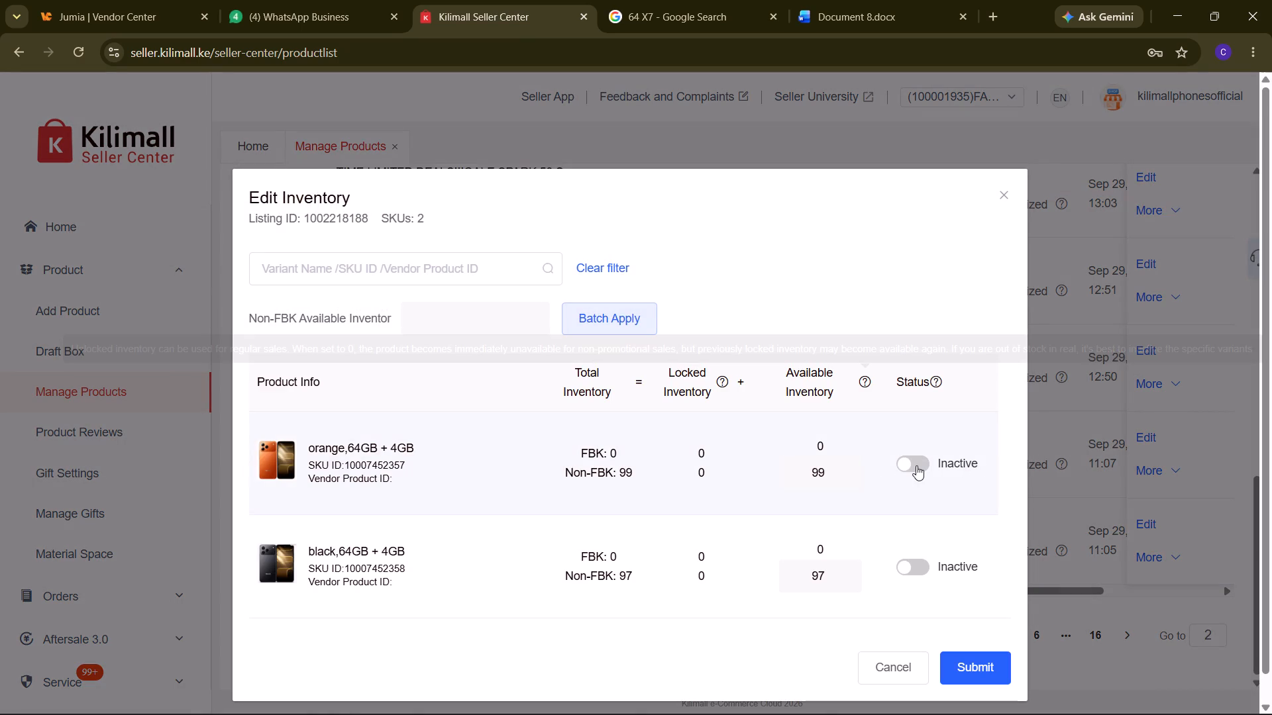
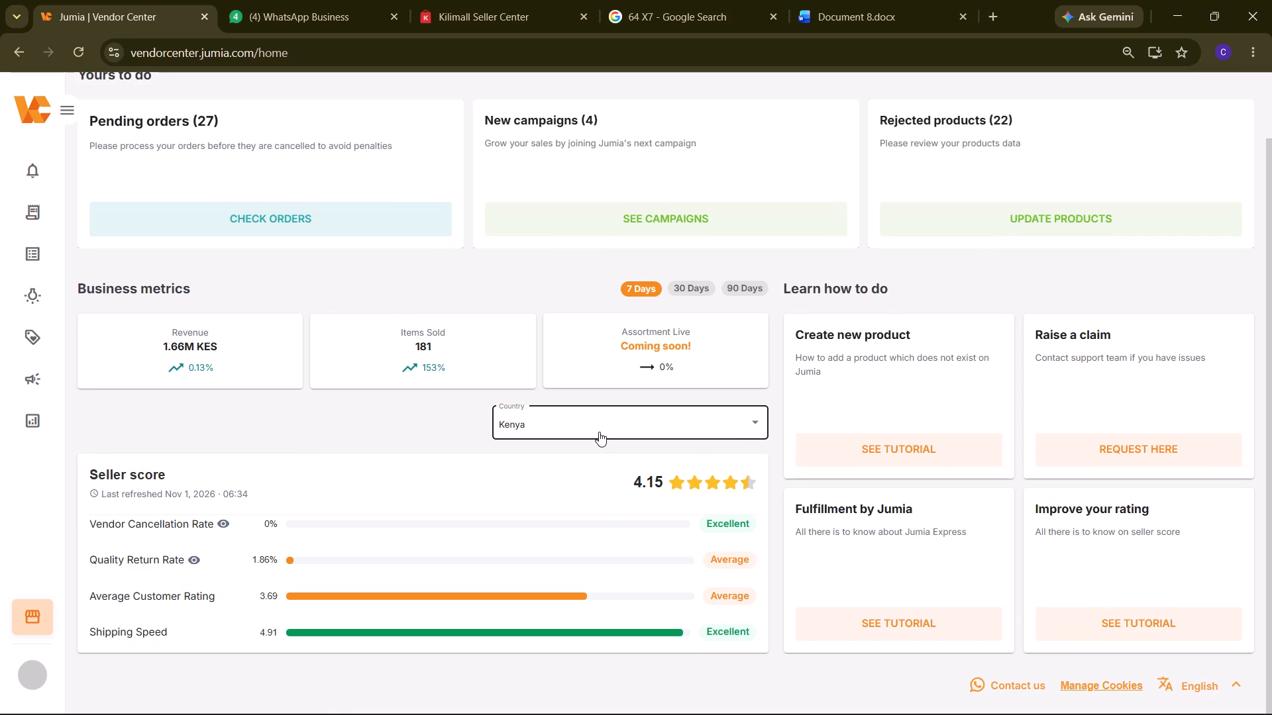
Open the pending orders in Jumia Vendor Center and look through the full list of Kenya orders.
{"action": "left_click", "coordinate": [189, 218]}
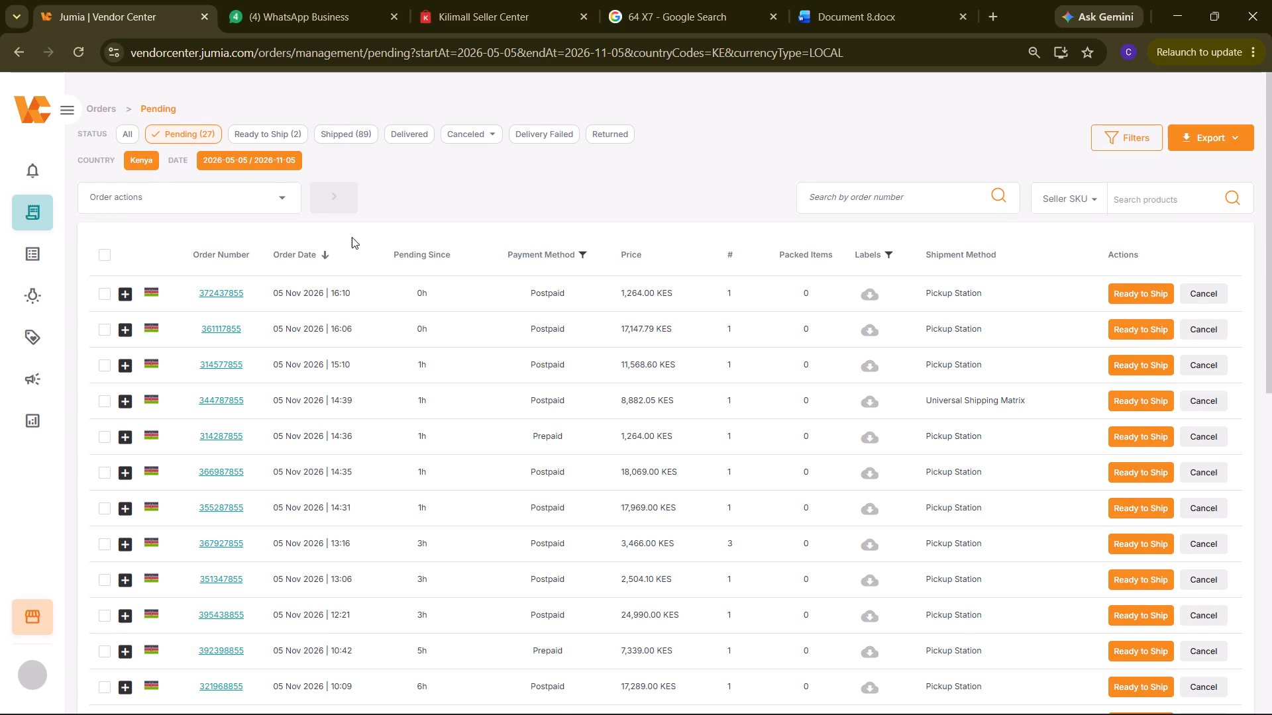
{"action": "scroll", "coordinate": [352, 237], "scroll_direction": "down", "scroll_amount": 4}
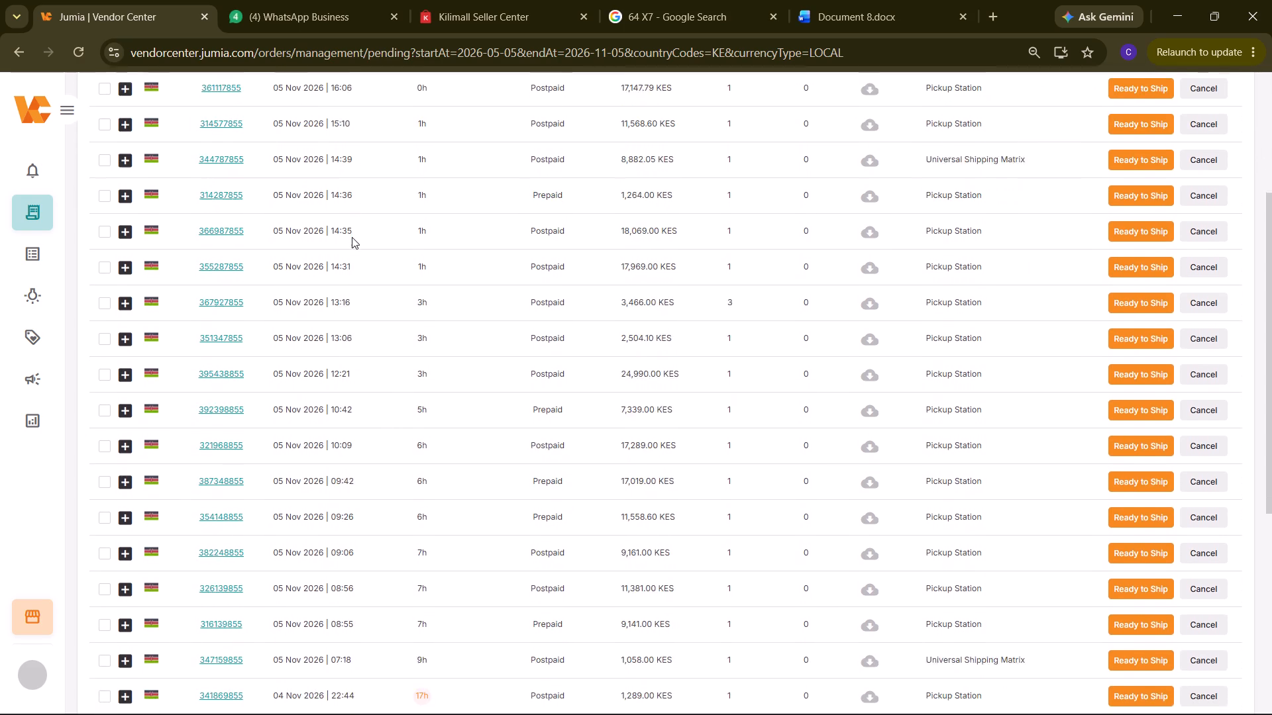
{"action": "scroll", "coordinate": [352, 237], "scroll_direction": "down", "scroll_amount": 5}
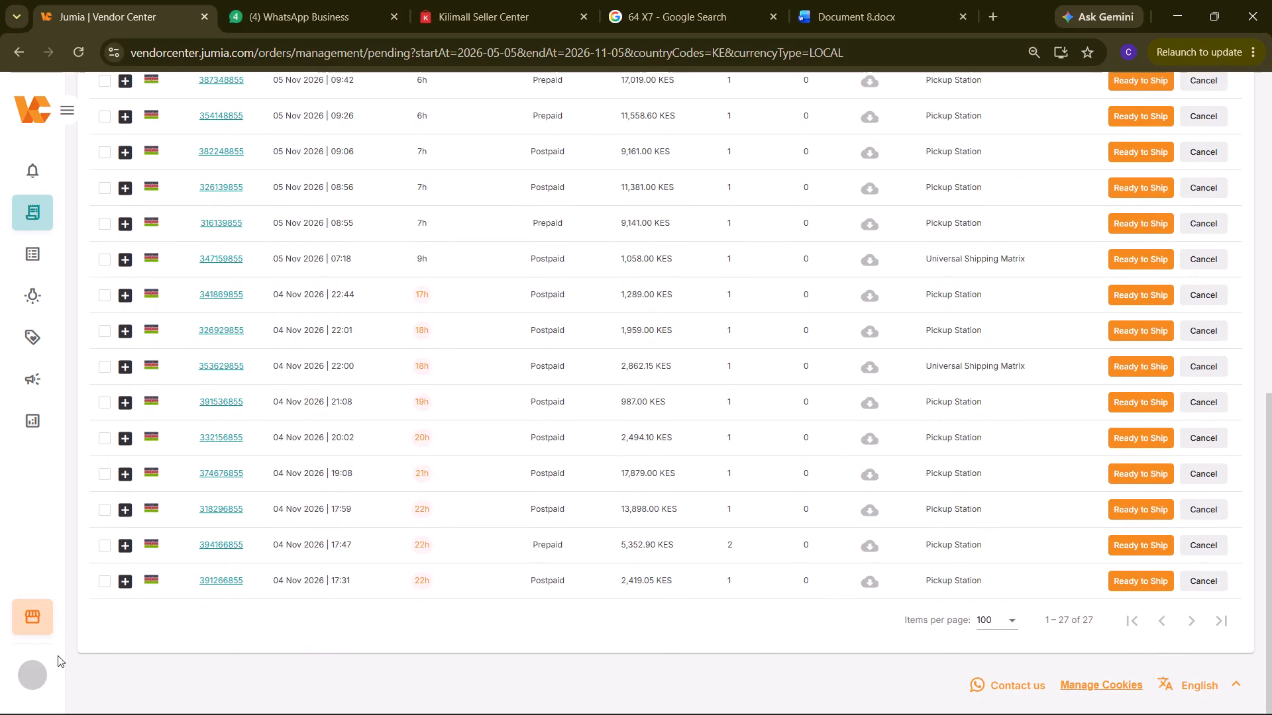
Sign out of the Jumia Vendor Center account.
{"action": "left_click", "coordinate": [36, 656]}
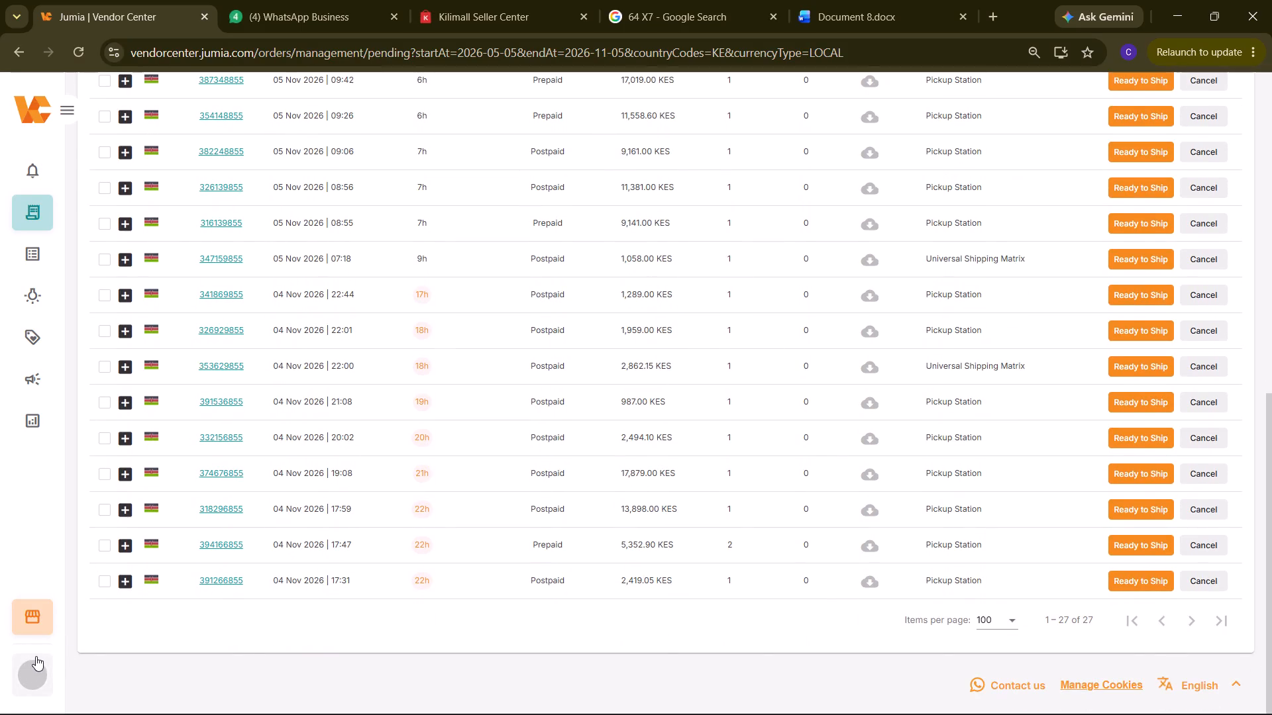
{"action": "scroll", "coordinate": [36, 656], "scroll_direction": "down", "scroll_amount": 2}
{"action": "left_click", "coordinate": [58, 678]}
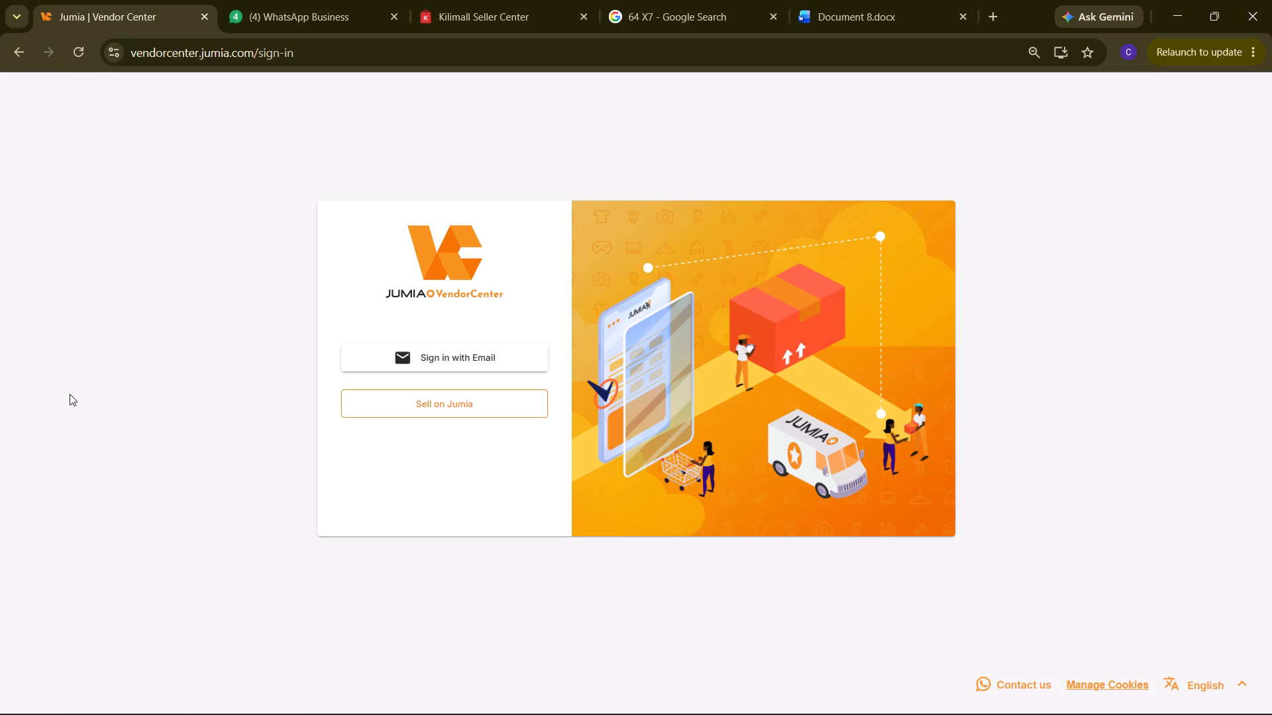
Switch to the Manage Products list in Kilimall Seller Center.
{"action": "left_click", "coordinate": [435, 1]}
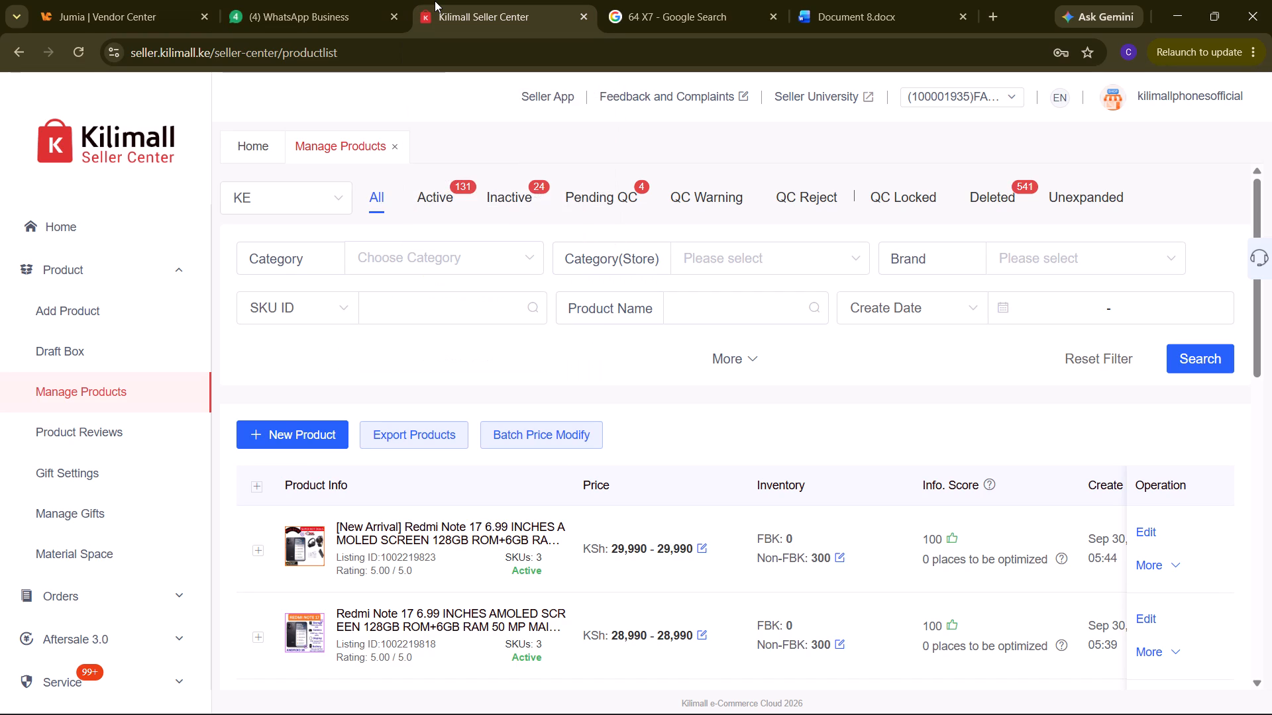